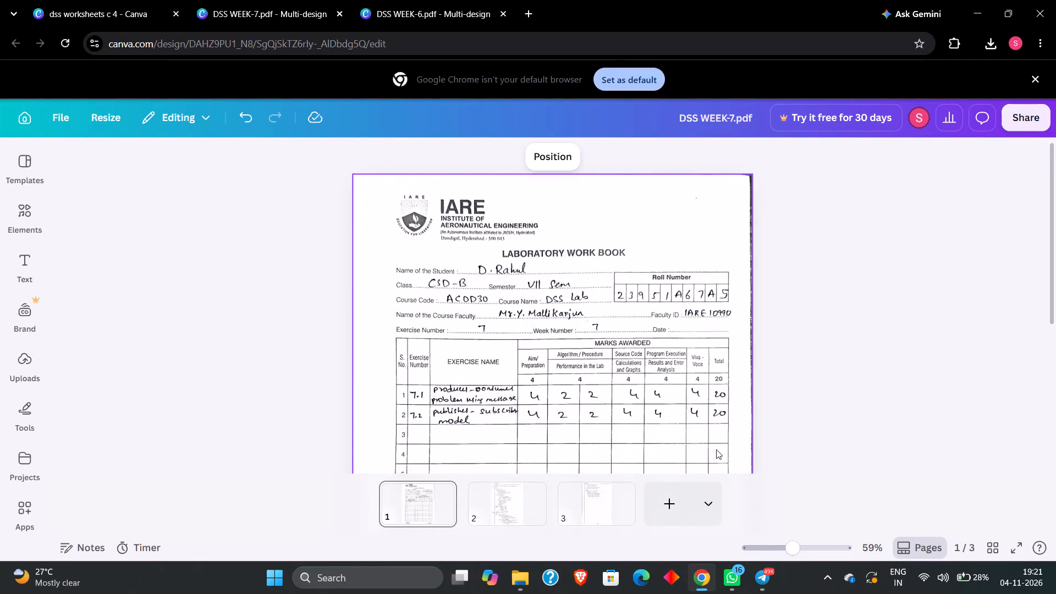
Paste the second handwritten student name image from the clipboard history onto page 1.
scroll(716, 449, down, 1)
key(super+v)
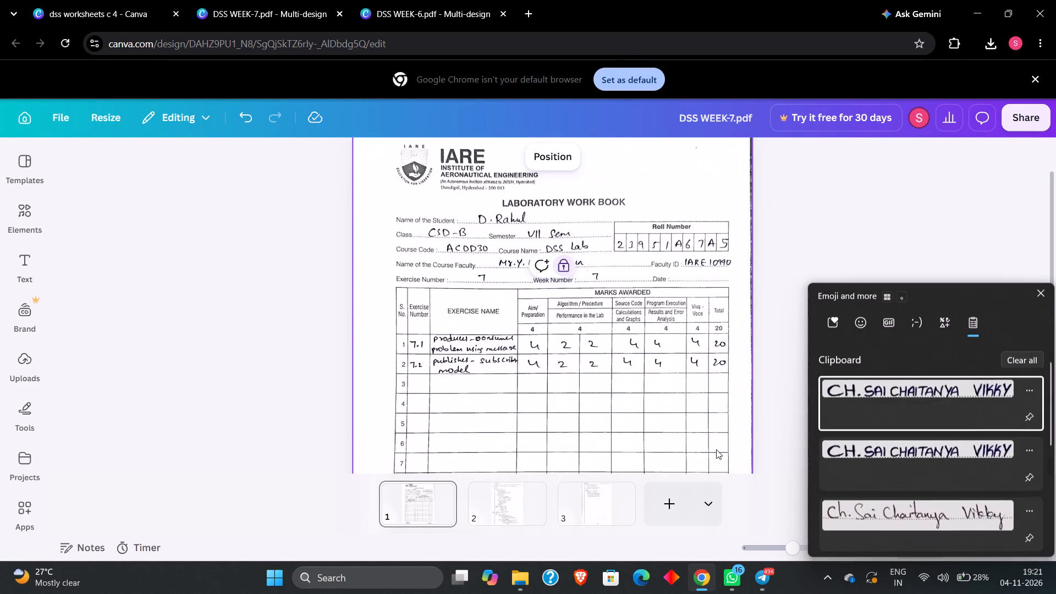
click(931, 442)
key(ctrl+v)
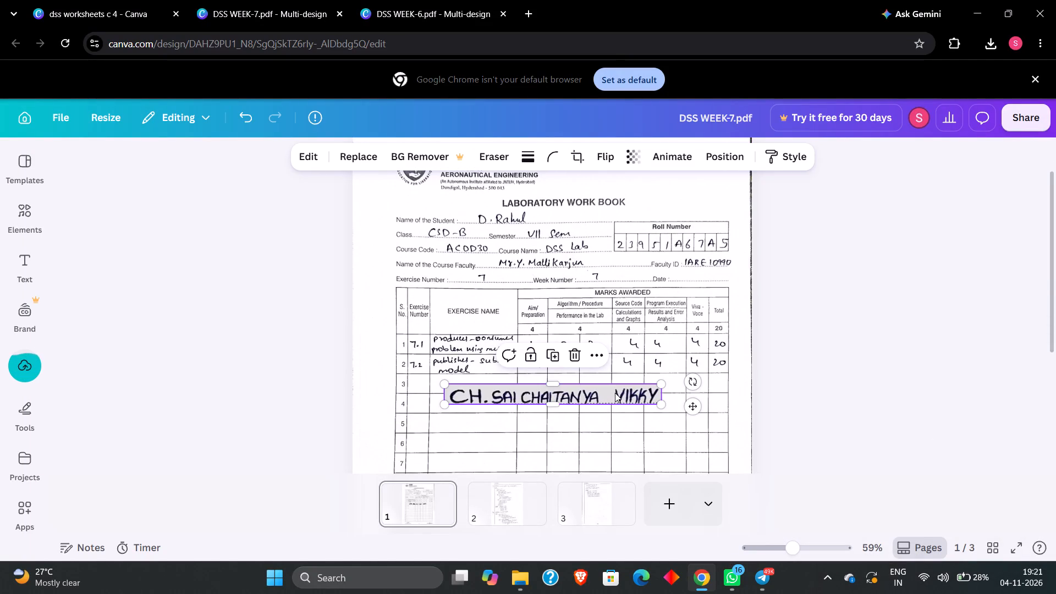
click(615, 393)
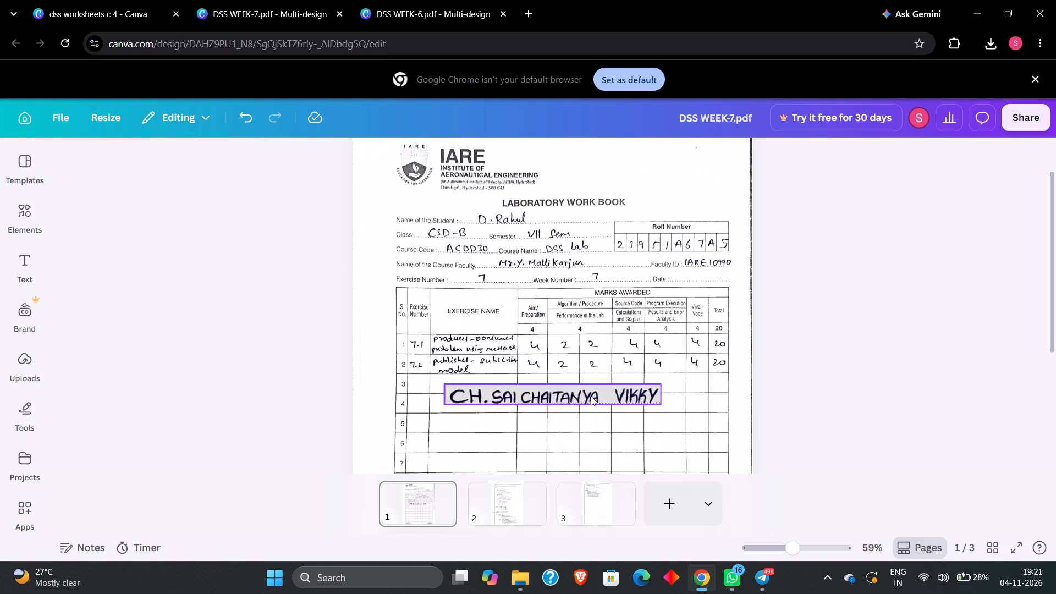
Move the pasted name image onto the Name of the Student line, shrinking and aligning it to cover the existing handwritten name.
click(591, 396)
drag(591, 396, 593, 222)
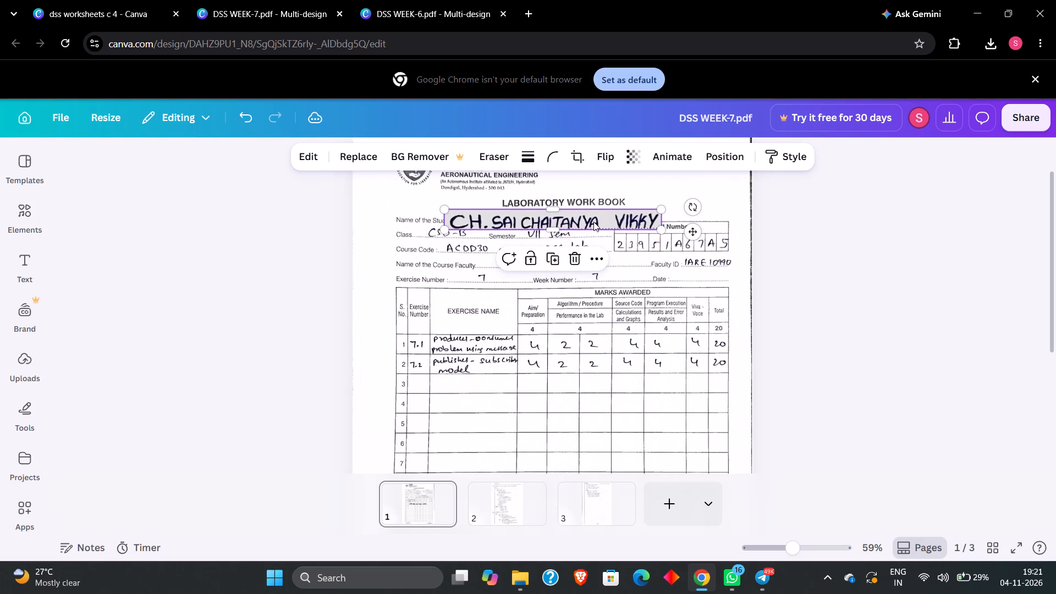
drag(660, 229, 602, 215)
drag(571, 217, 582, 217)
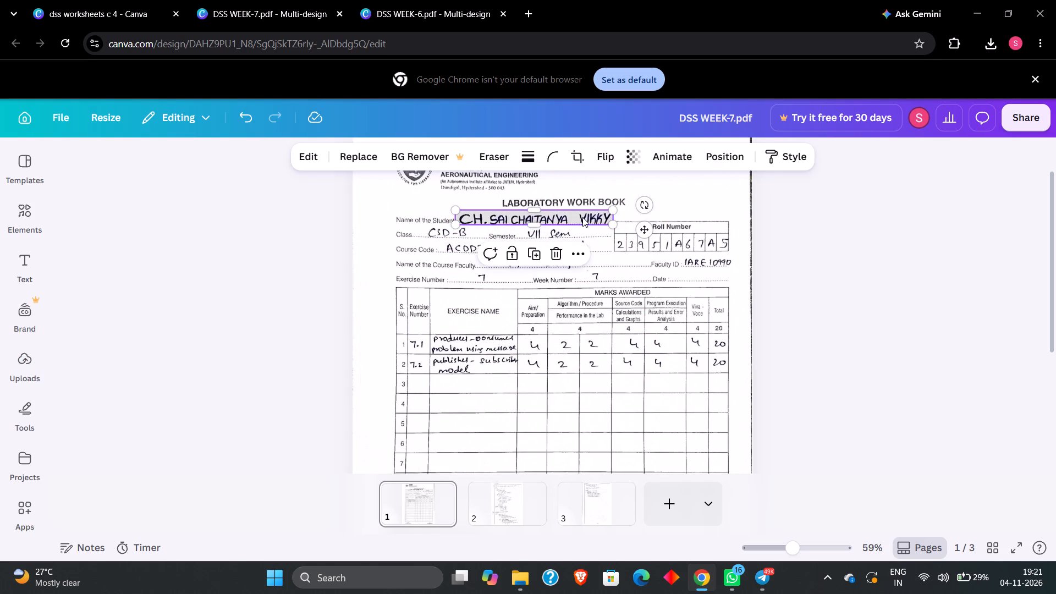
drag(611, 222, 585, 216)
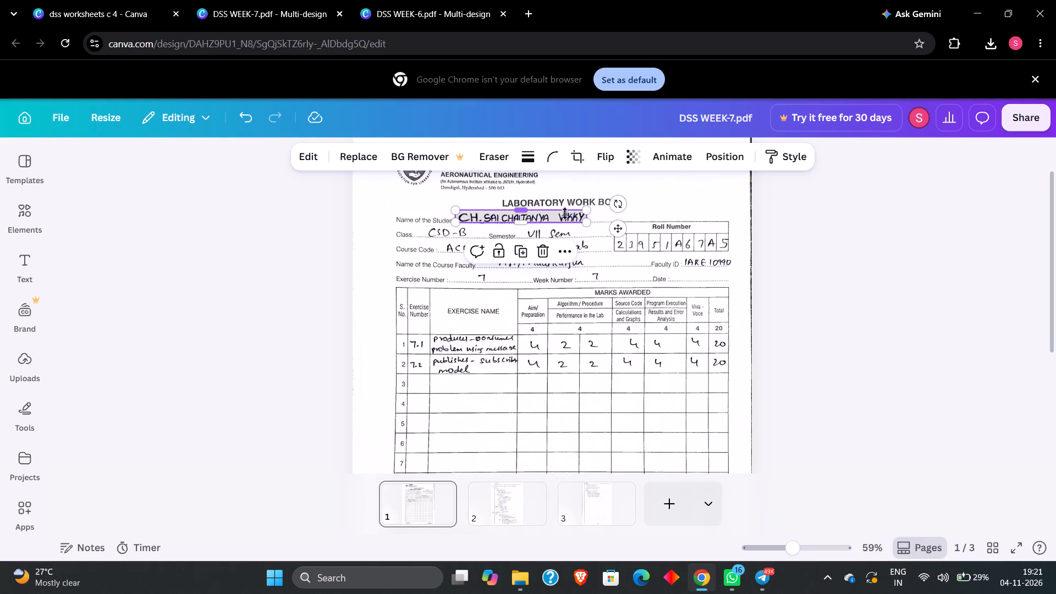
drag(553, 215, 559, 215)
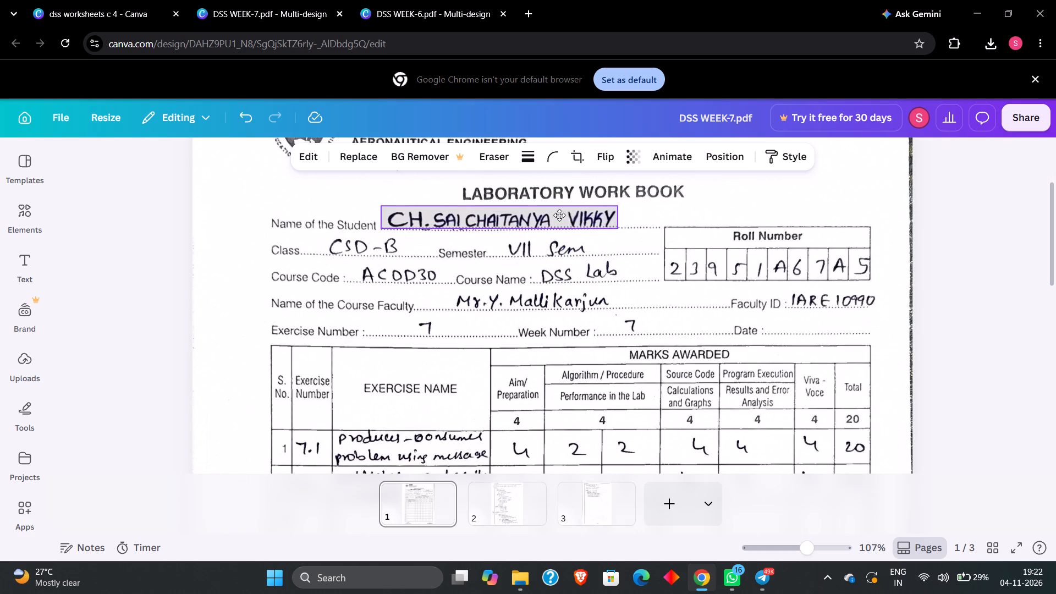
drag(559, 215, 568, 216)
click(588, 246)
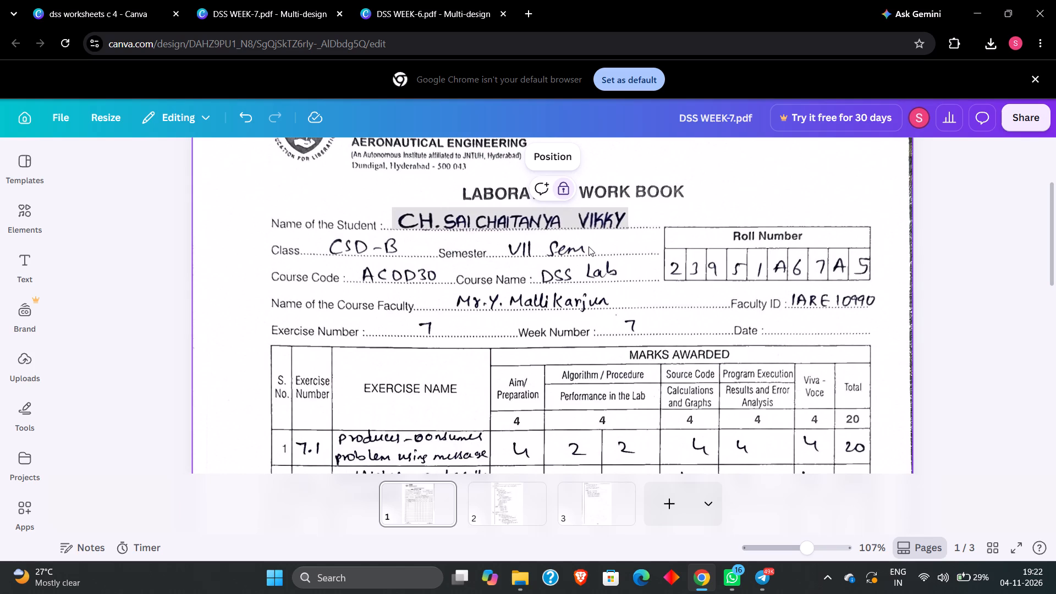
Adjust the name image to brightness 59 and contrast 100, whitening its grey background.
click(563, 214)
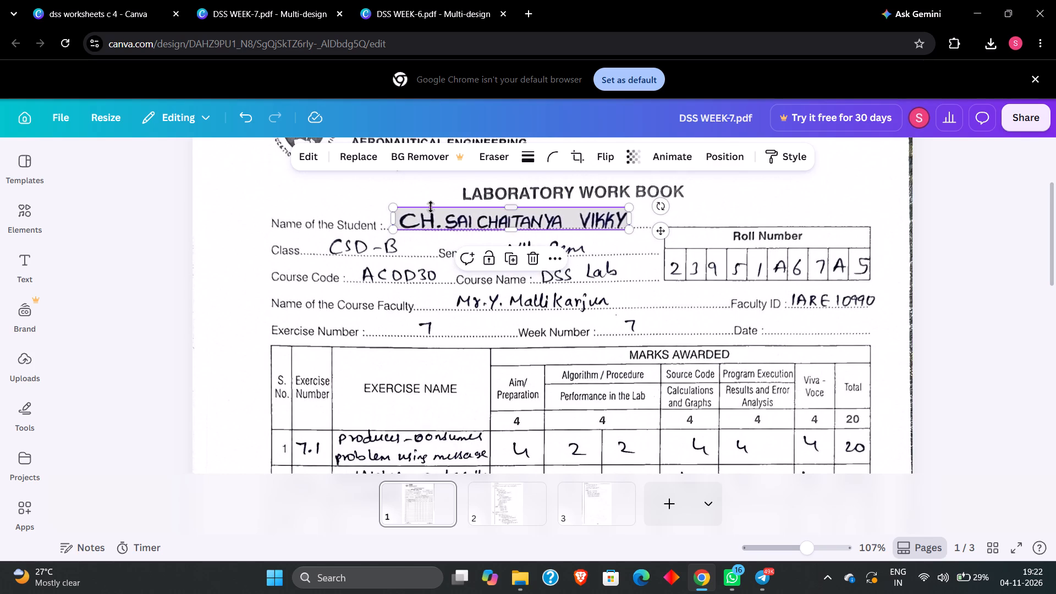
click(313, 148)
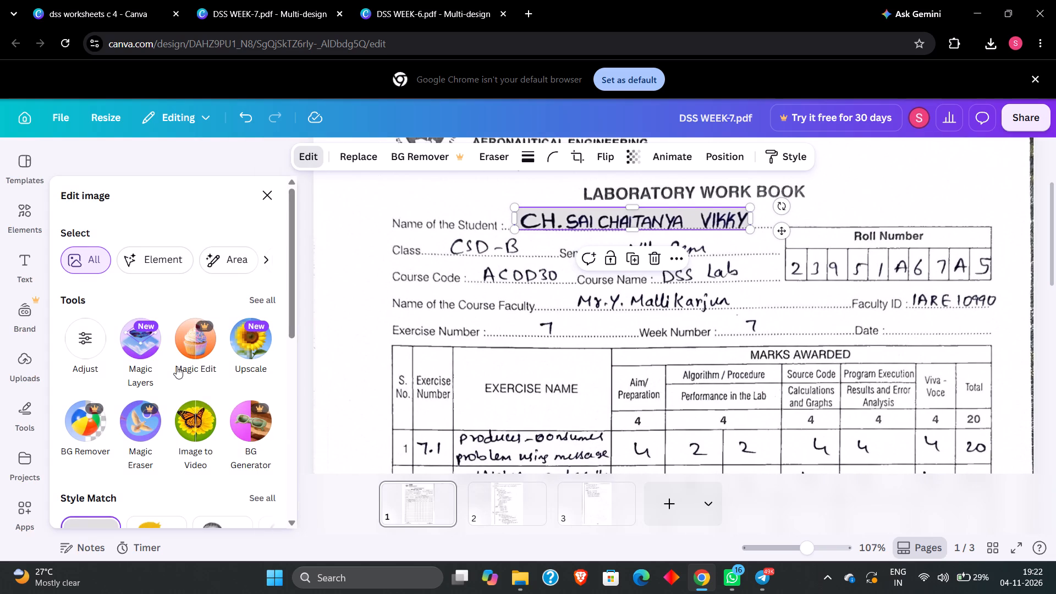
click(94, 354)
scroll(199, 352, down, 2)
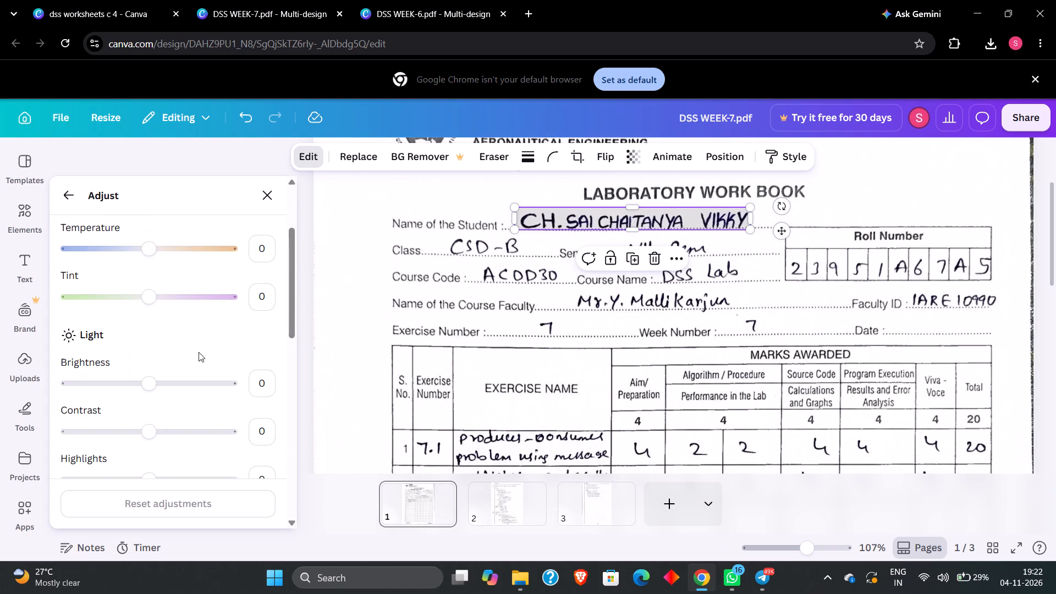
drag(152, 384, 188, 395)
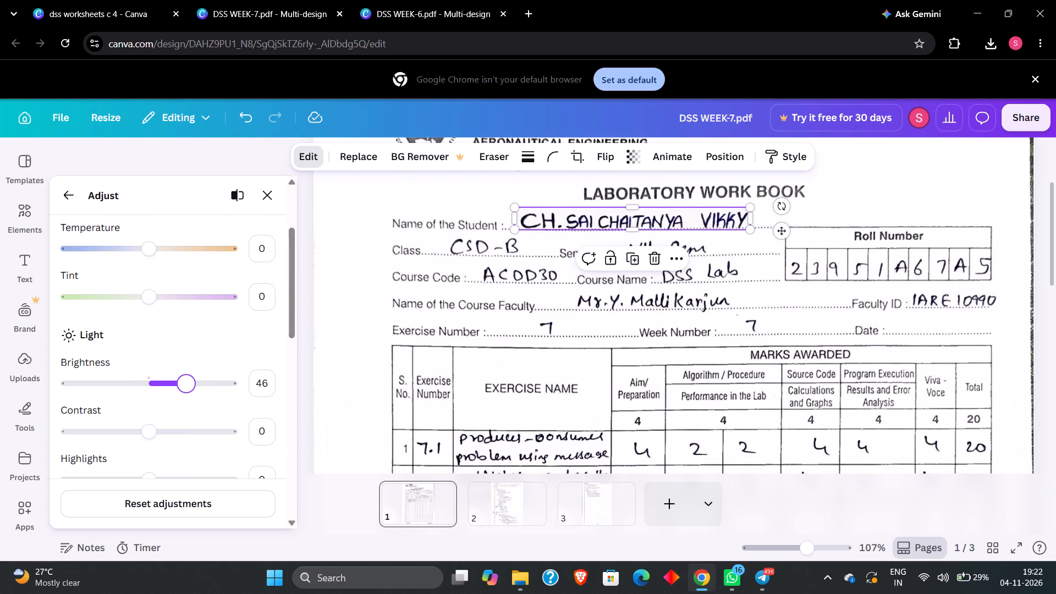
drag(188, 395, 197, 399)
drag(154, 431, 373, 447)
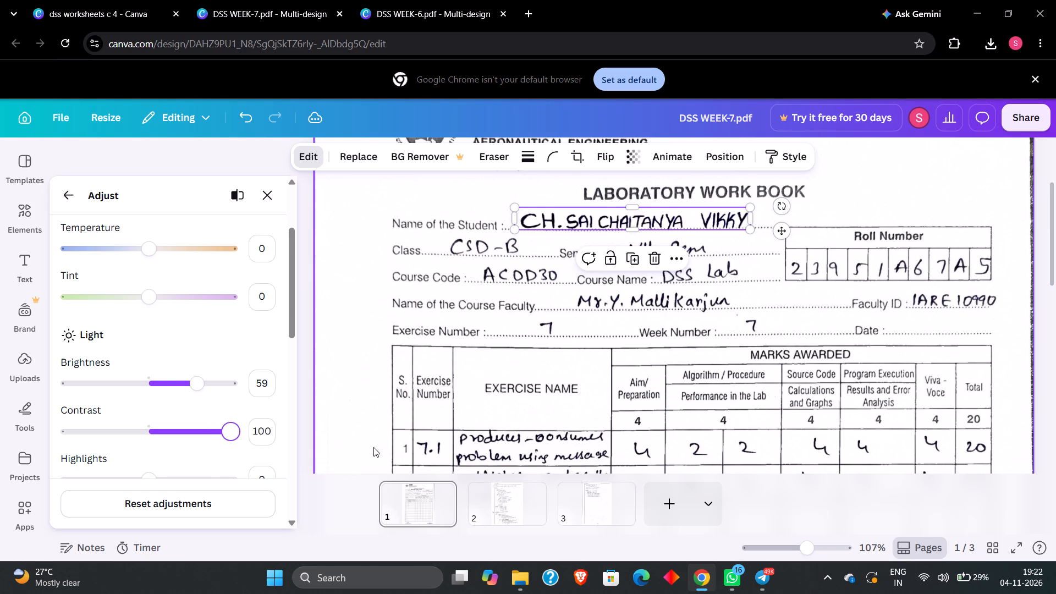
click(460, 323)
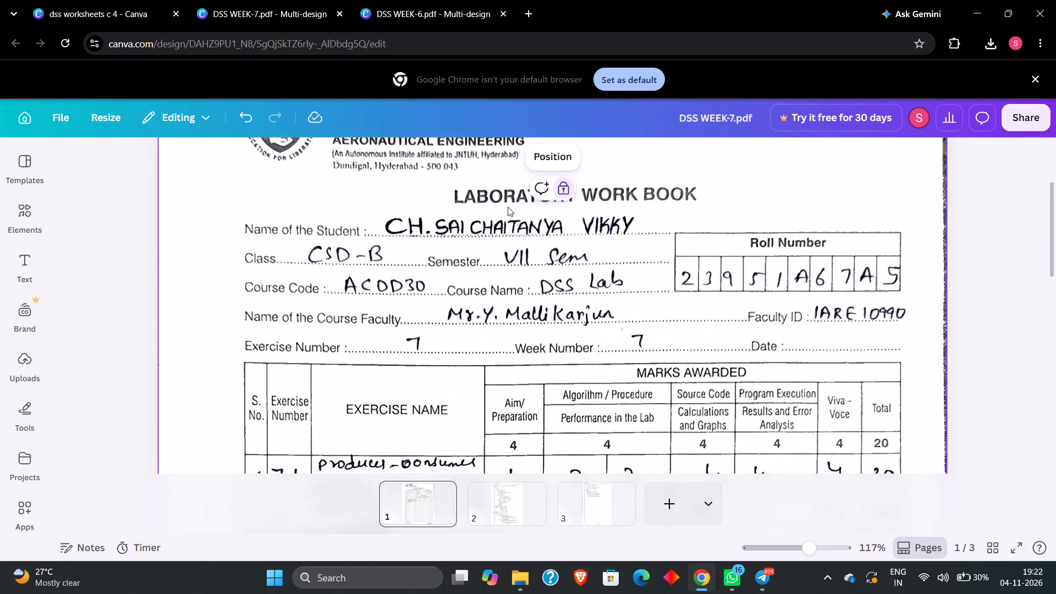
Resize the name image to about 322 by 29 and lower it slightly onto the dotted Name of the Student line.
click(505, 227)
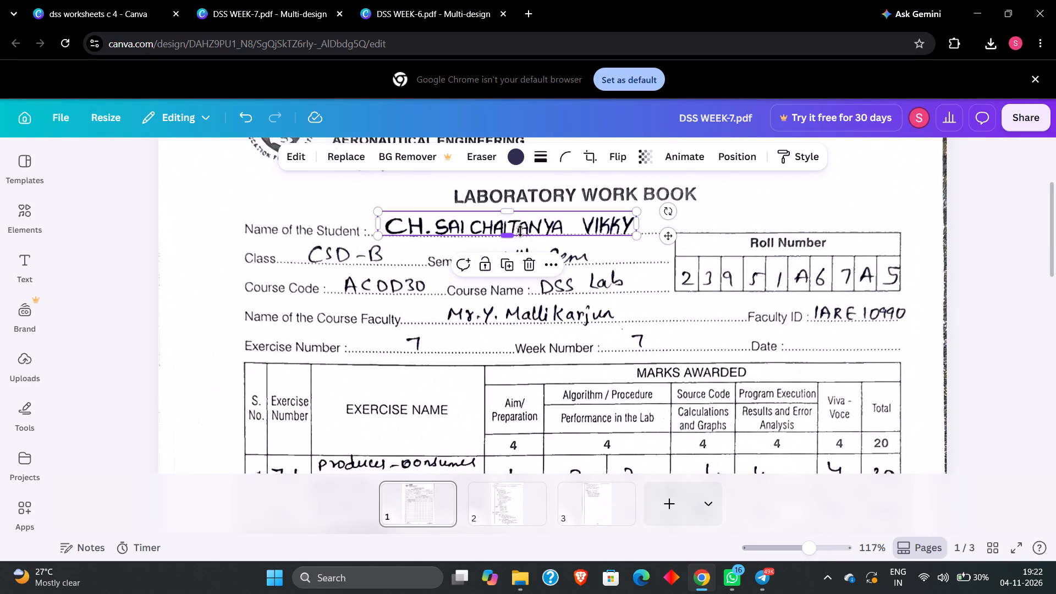
click(529, 231)
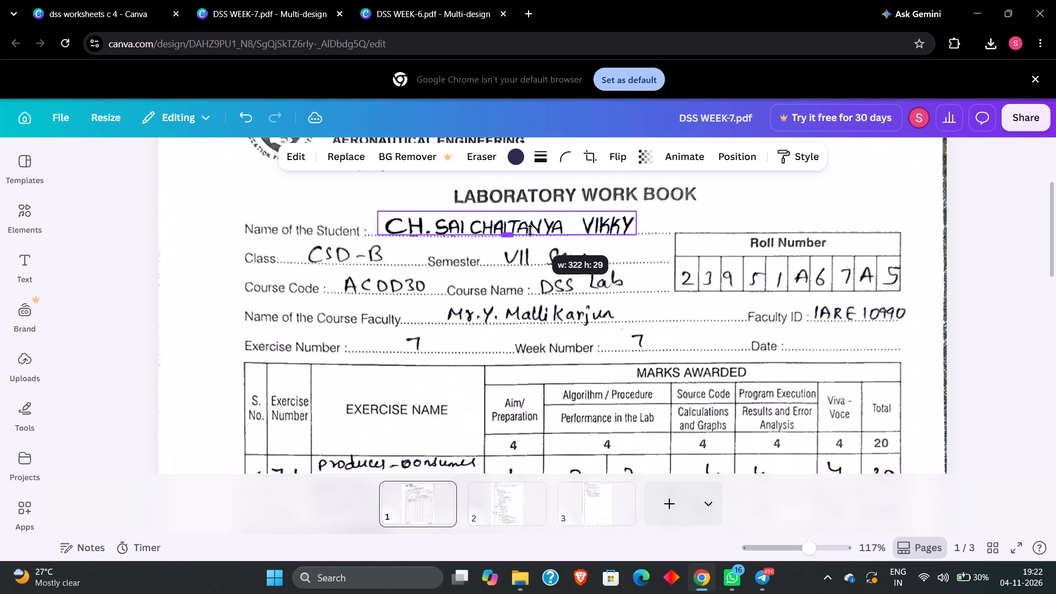
click(571, 249)
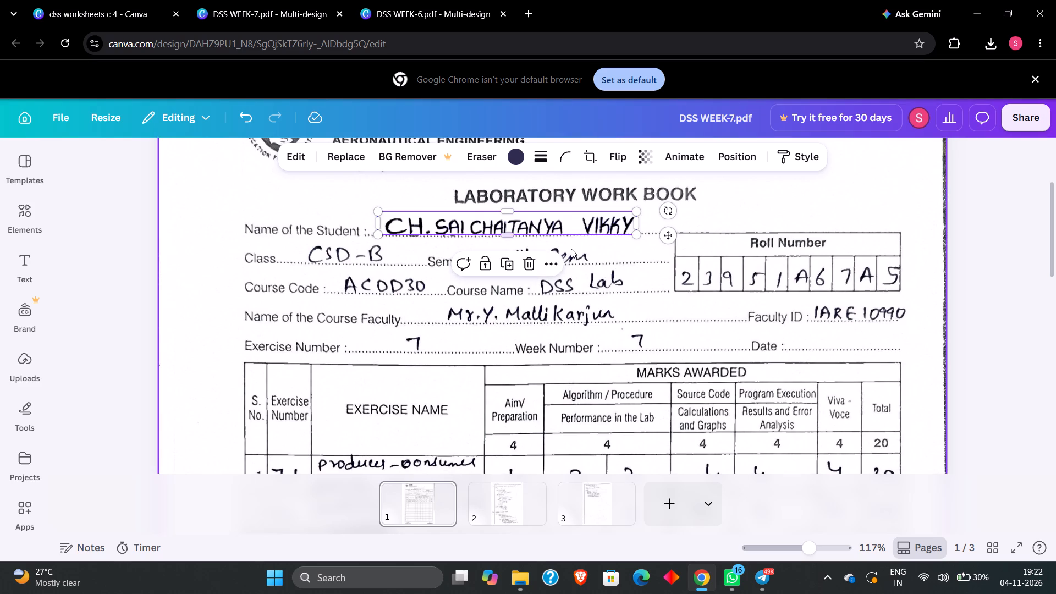
click(553, 221)
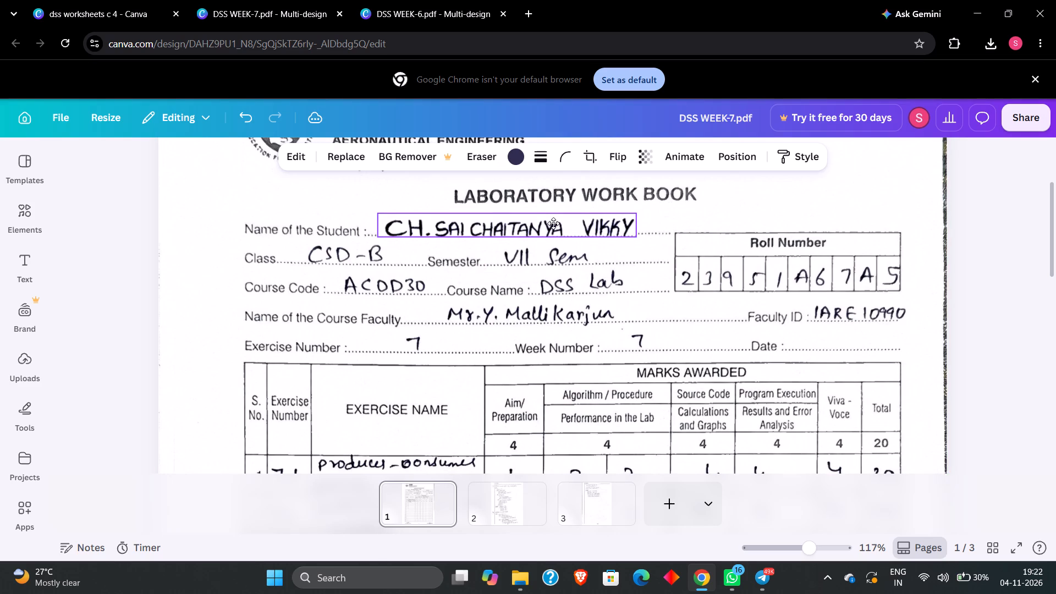
click(585, 259)
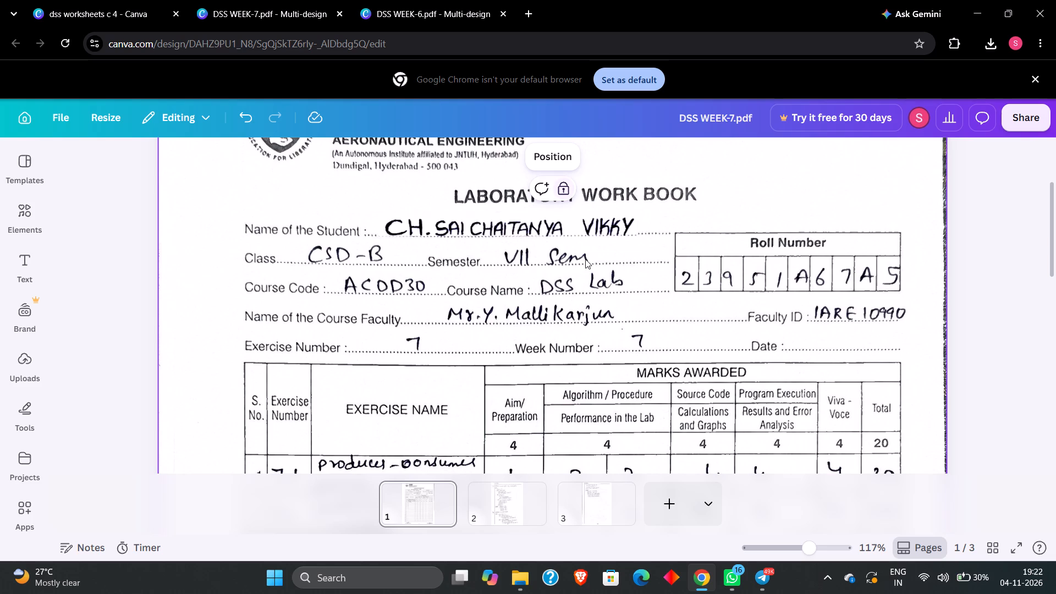
Reduce the name image's contrast to 39.
scroll(585, 259, down, 1)
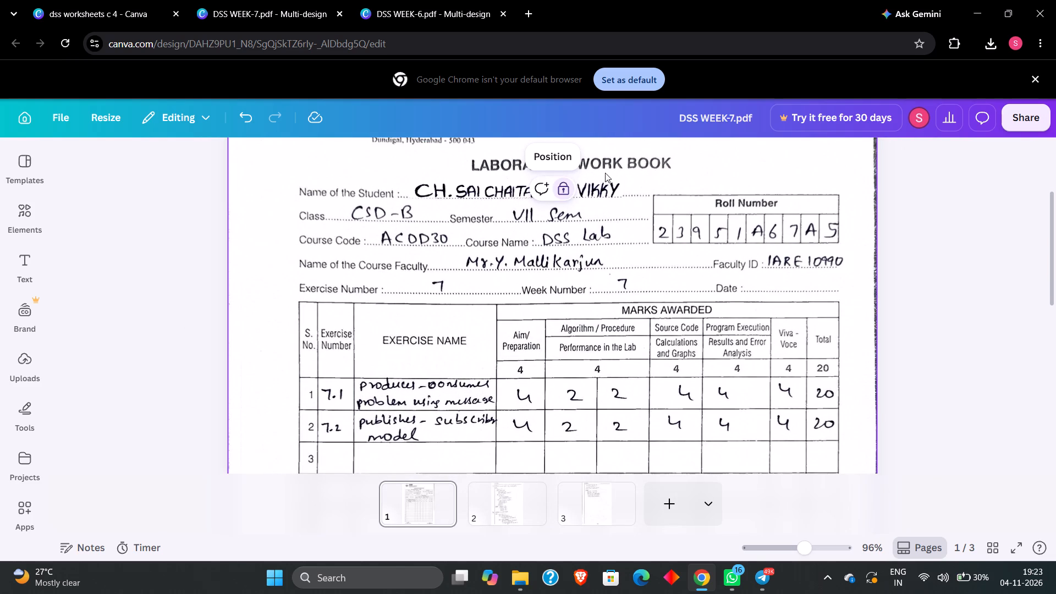
click(603, 196)
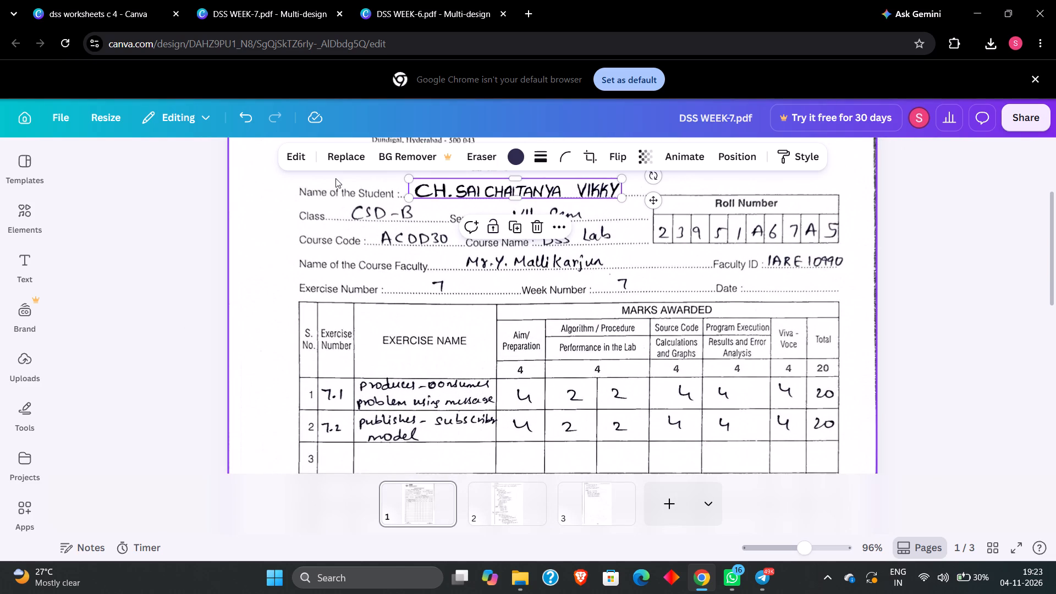
click(299, 164)
click(73, 346)
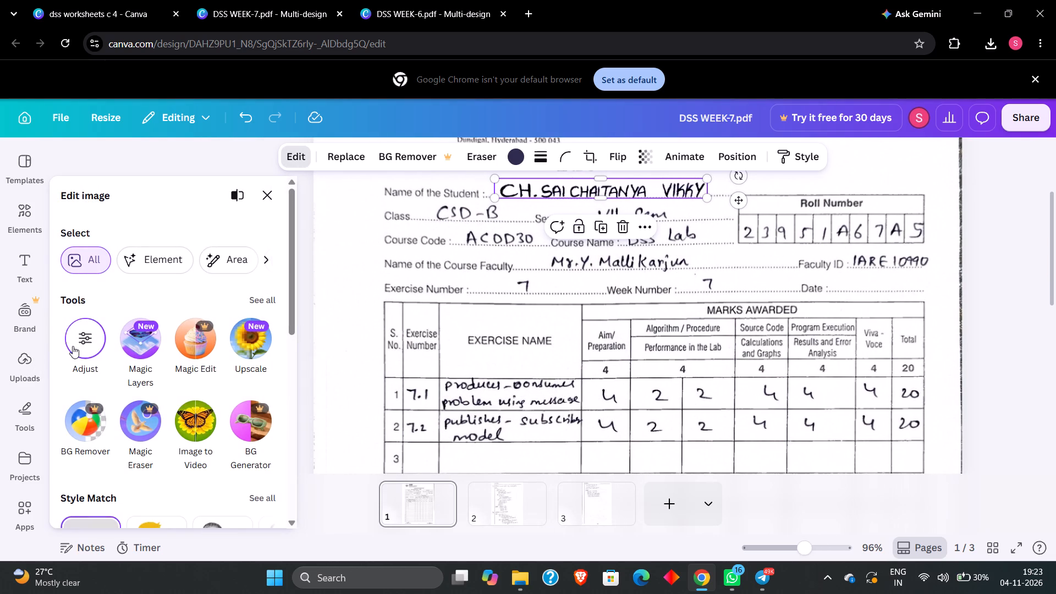
scroll(190, 411, down, 1)
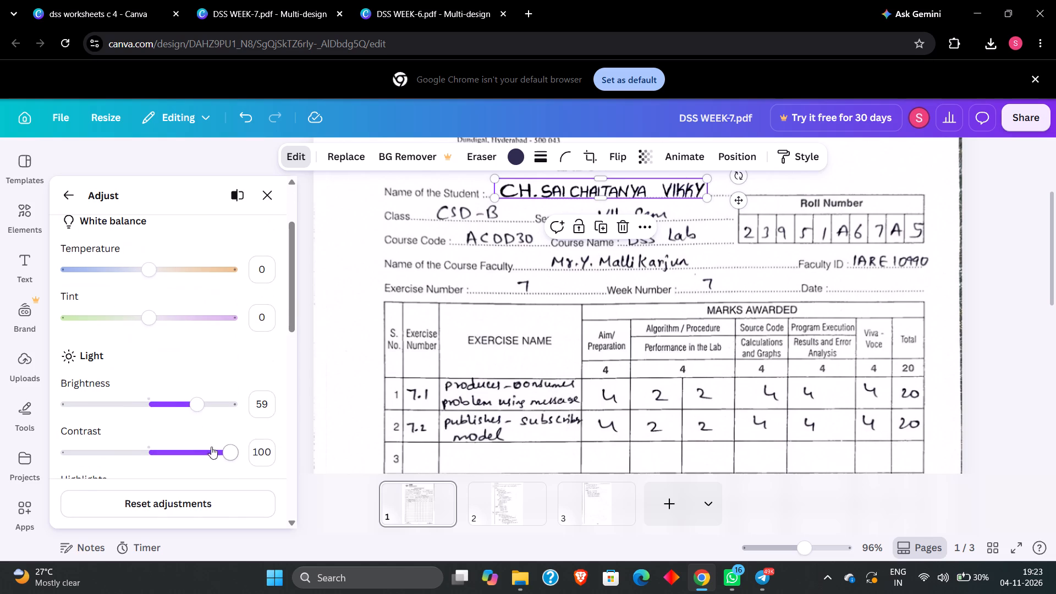
drag(221, 454, 196, 456)
drag(196, 456, 191, 458)
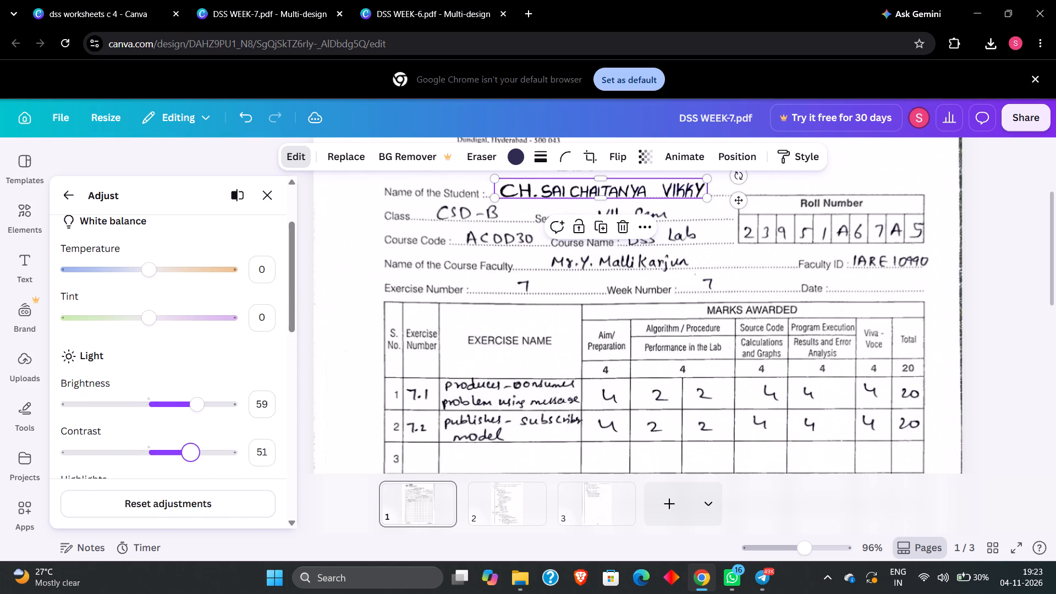
drag(191, 458, 183, 459)
drag(183, 459, 182, 460)
click(433, 411)
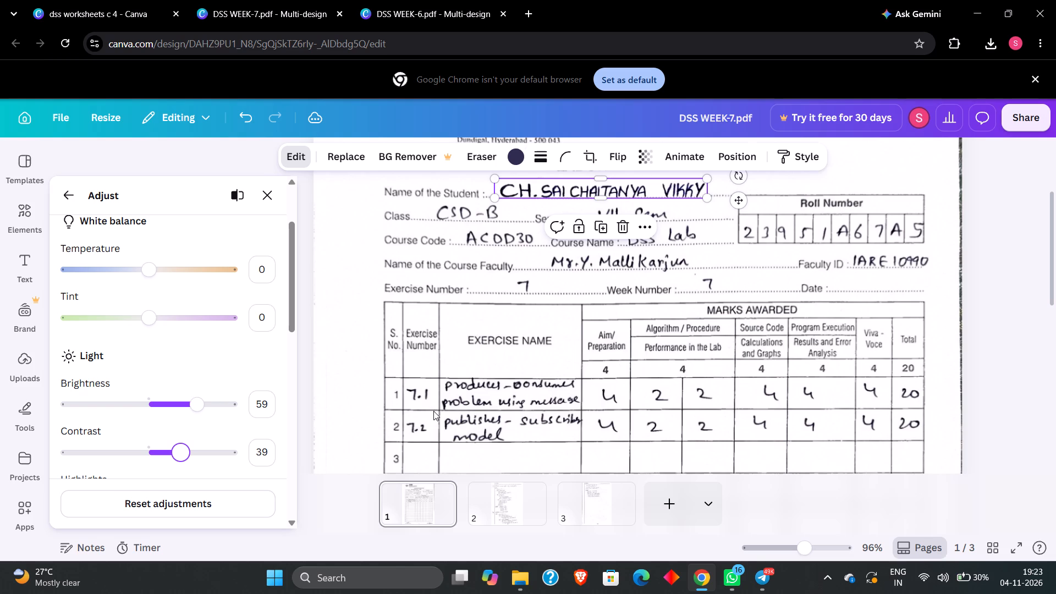
Examine how the replaced student name fits with the rest of the work book's header and marks table.
scroll(475, 376, up, 1)
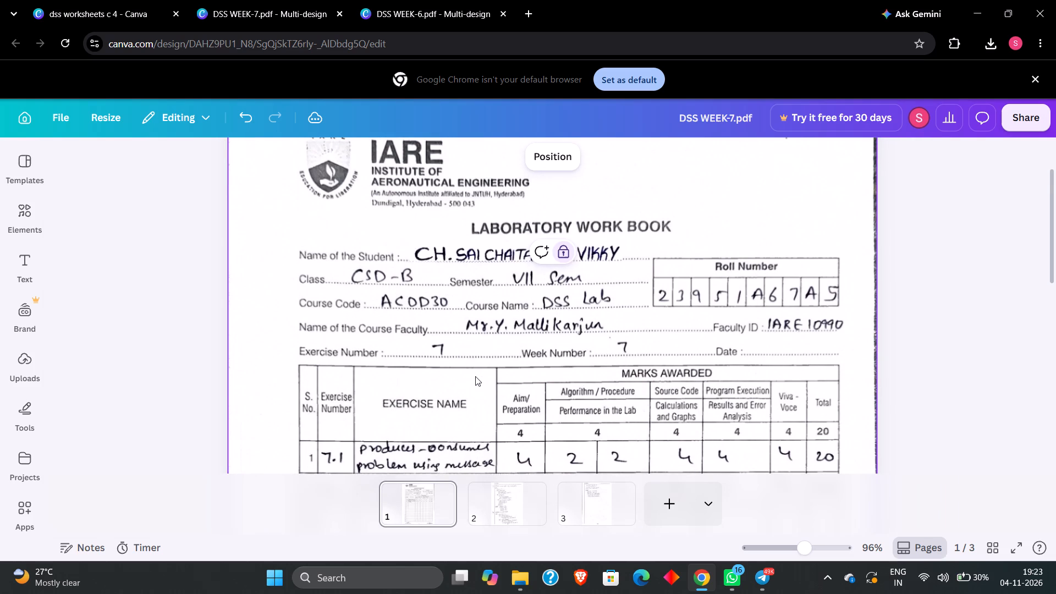
scroll(475, 376, down, 2)
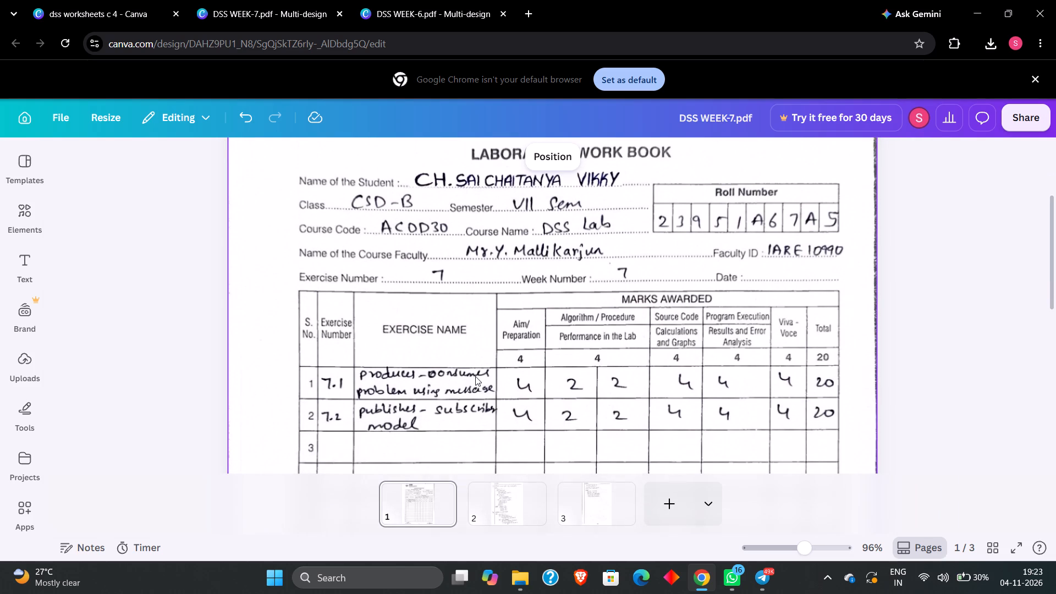
scroll(624, 307, down, 1)
scroll(624, 307, up, 1)
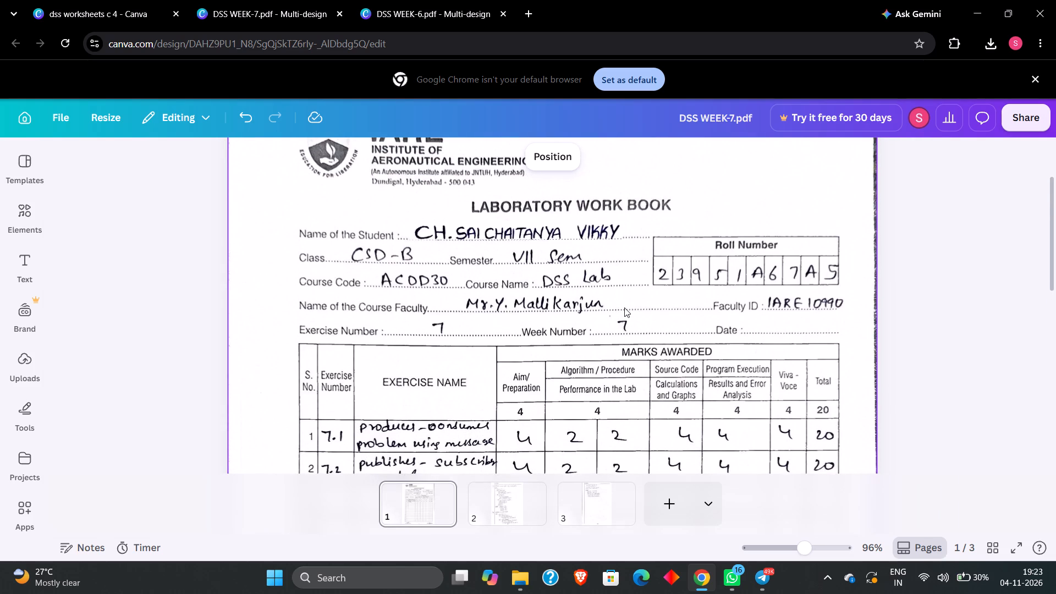
scroll(624, 307, down, 1)
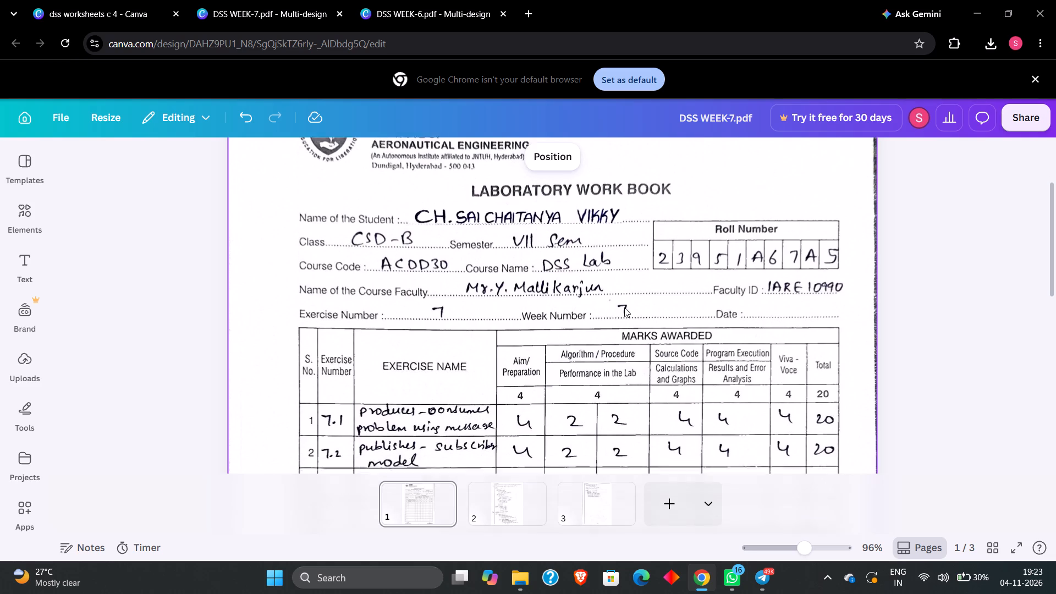
scroll(624, 307, down, 2)
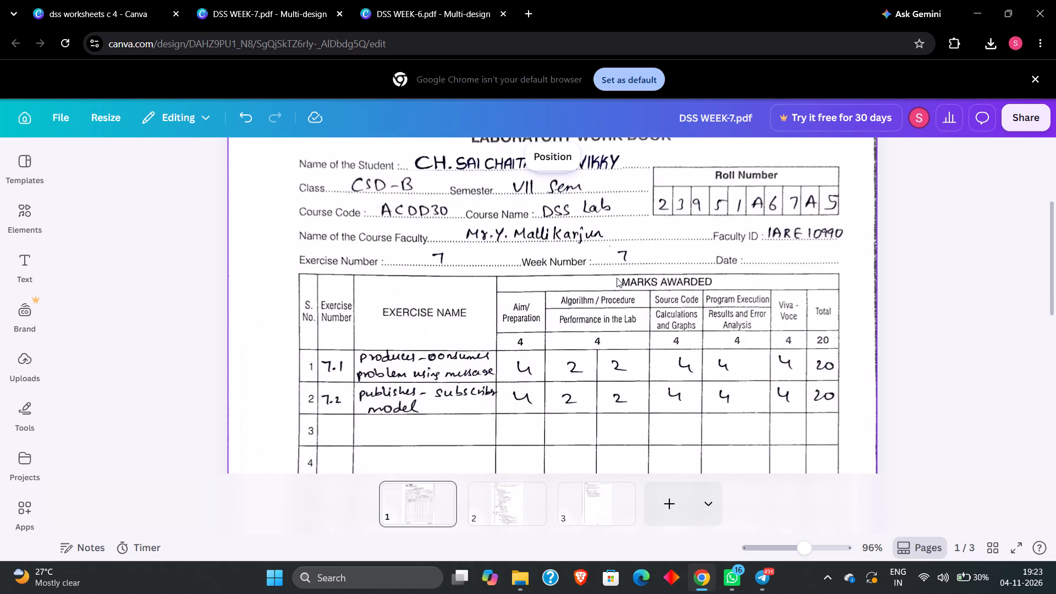
Paste the student's signature image from the clipboard history onto the cover page and shrink it to roughly half its size.
key(super+v)
scroll(669, 246, down, 3)
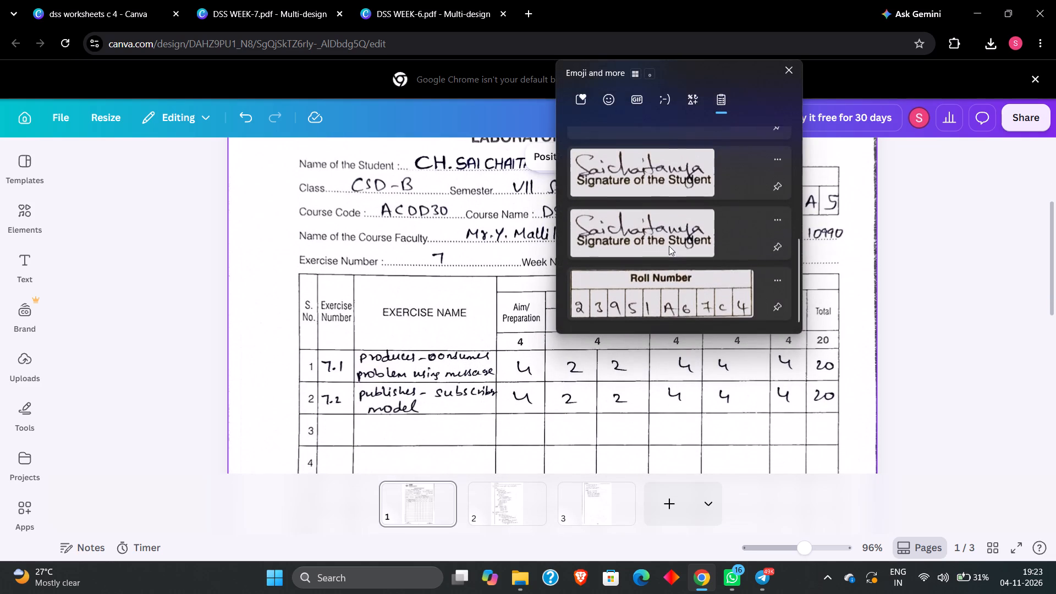
click(654, 238)
key(ctrl+v)
scroll(683, 328, down, 2)
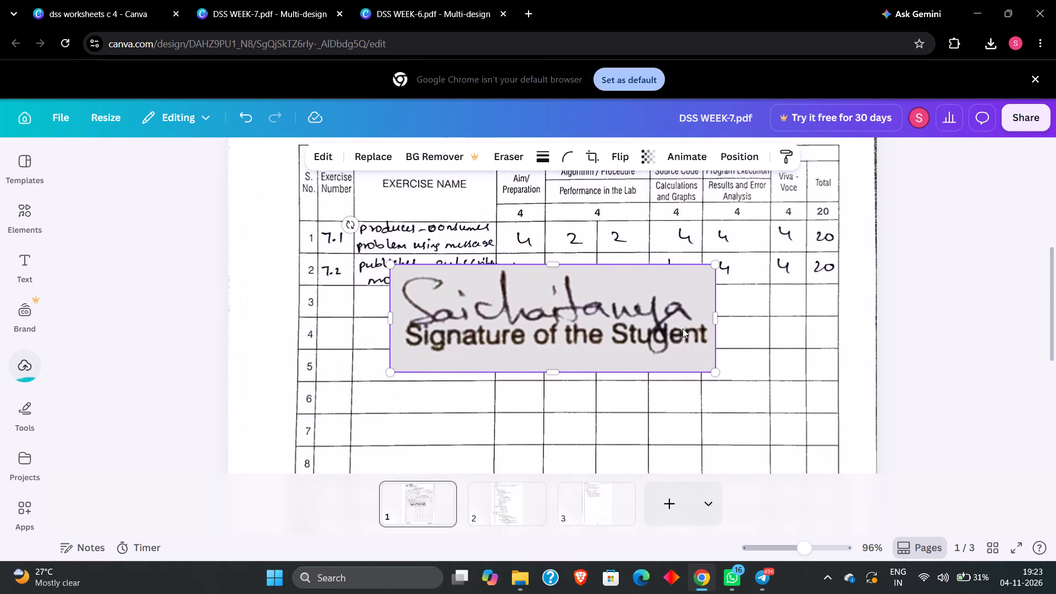
drag(716, 367, 587, 322)
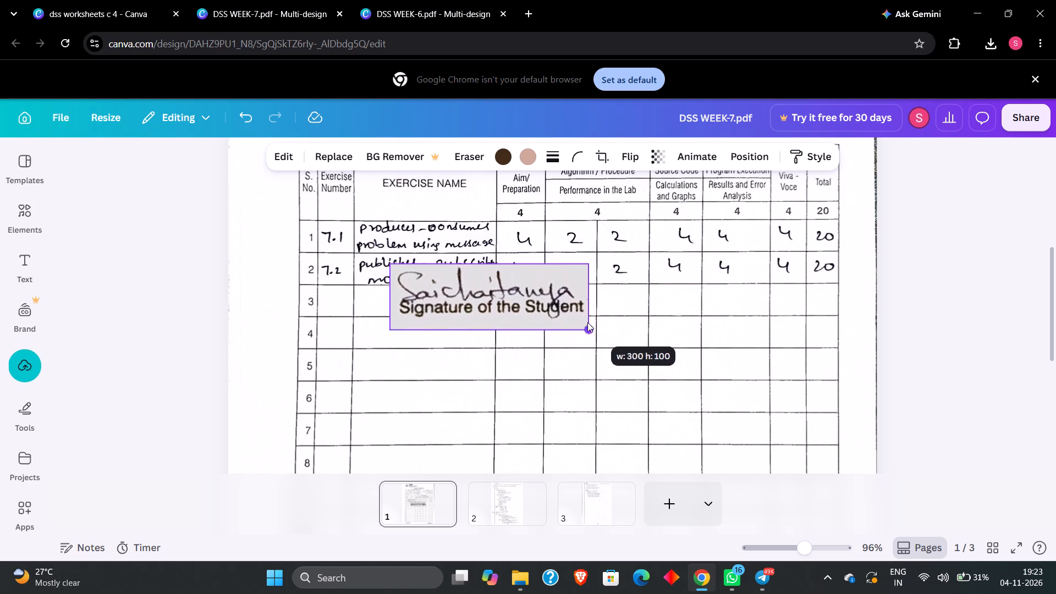
drag(587, 322, 574, 320)
Move the signature image to the bottom of the cover page over the Signature of the Student label and shrink it to fit.
drag(515, 293, 497, 367)
scroll(607, 343, down, 1)
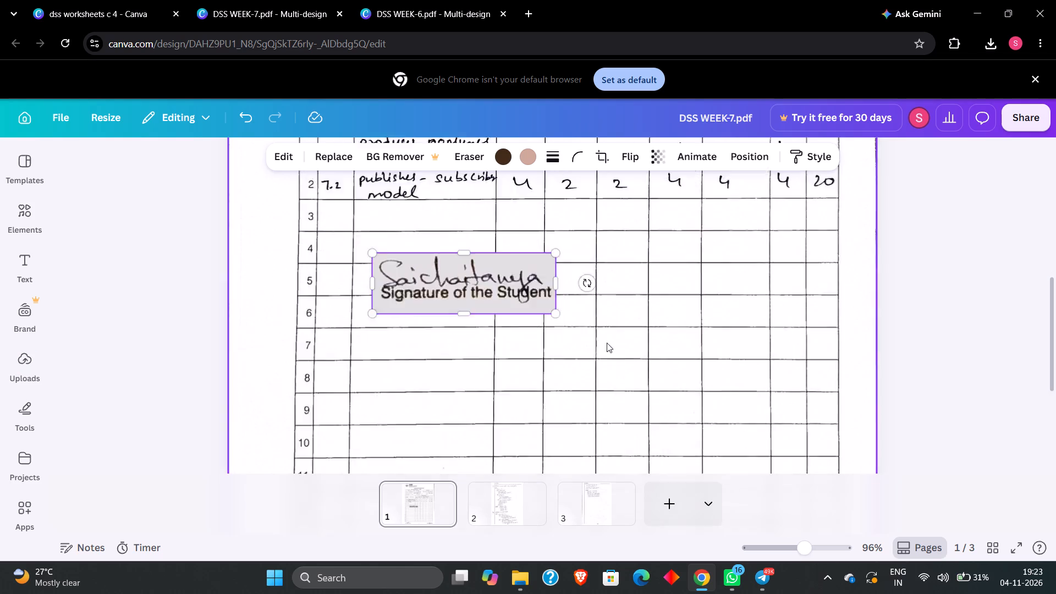
scroll(607, 343, down, 1)
drag(509, 191, 472, 353)
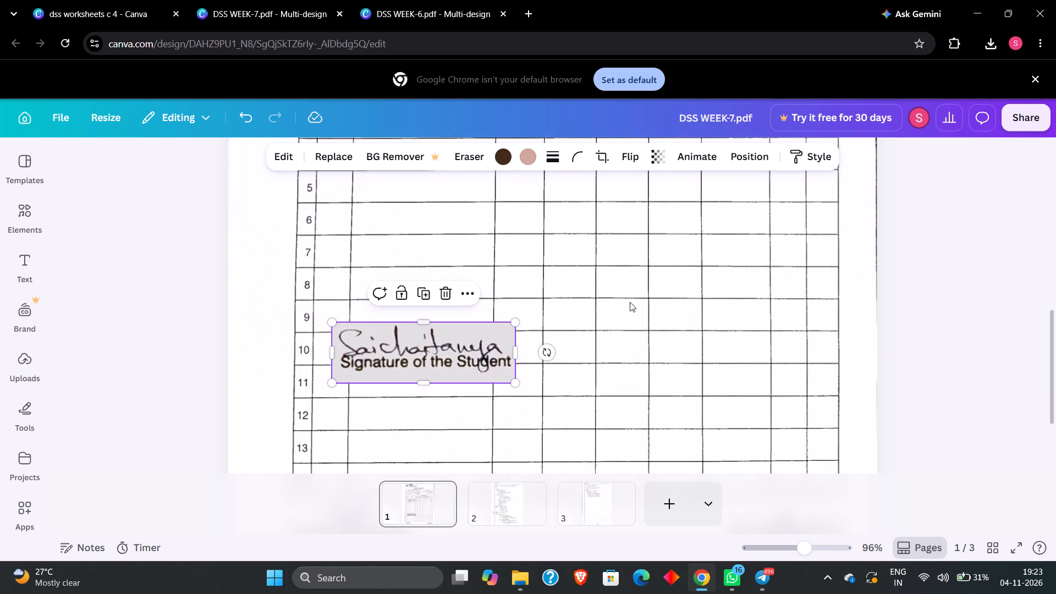
scroll(630, 302, down, 2)
drag(474, 238, 428, 410)
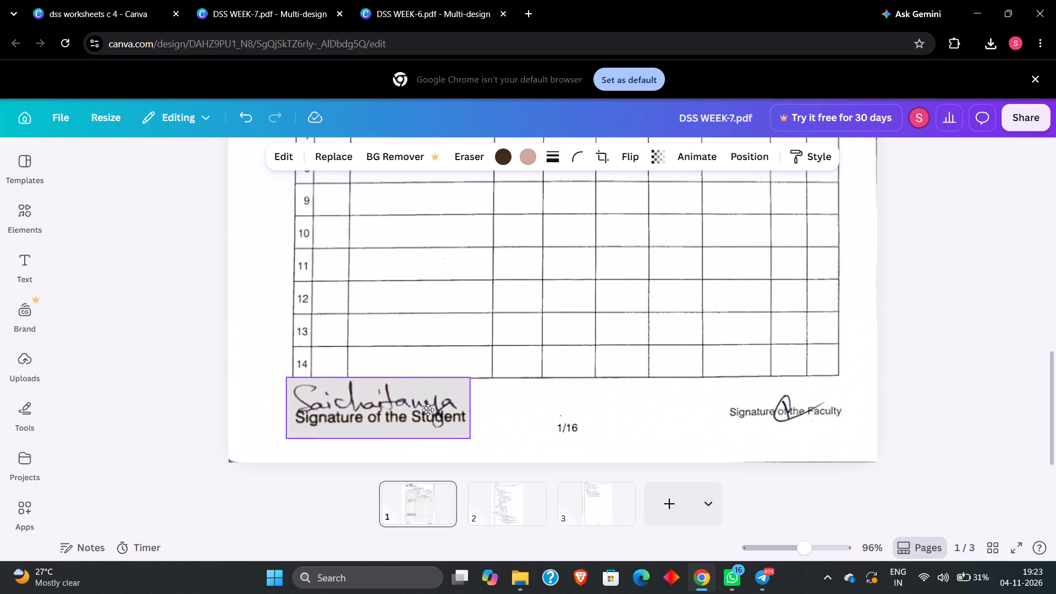
drag(428, 410, 422, 414)
drag(460, 442, 427, 430)
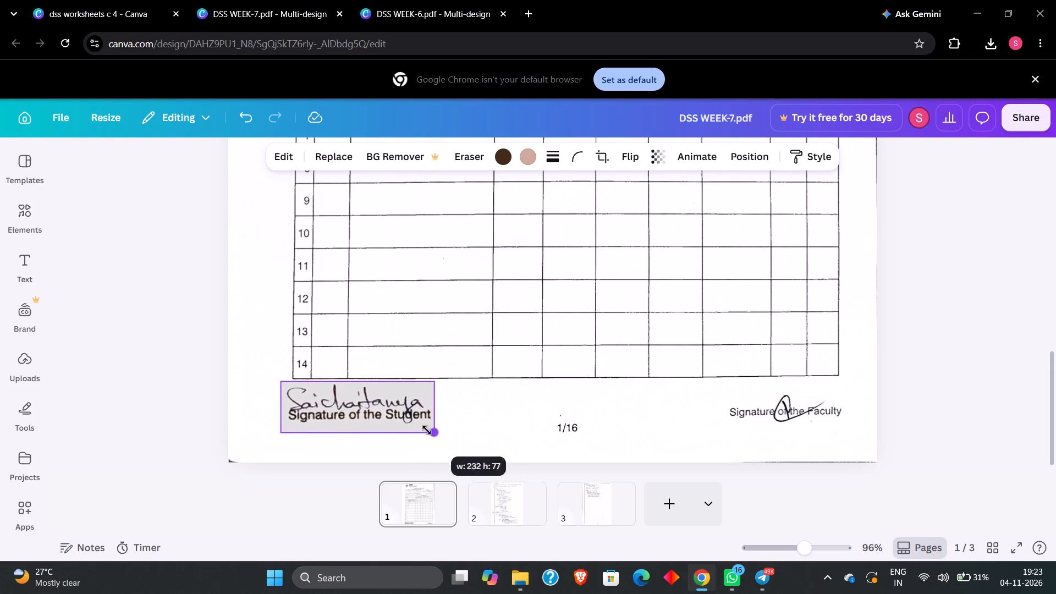
drag(427, 430, 406, 422)
Adjust the signature image to brightness 59 and contrast 33, whitening its grey background.
click(290, 155)
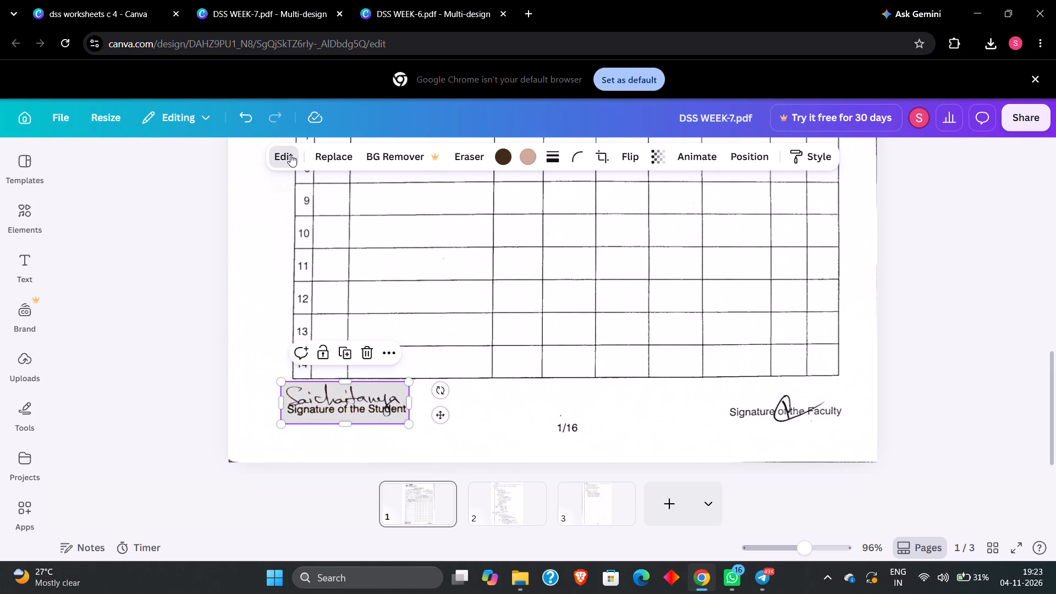
click(80, 375)
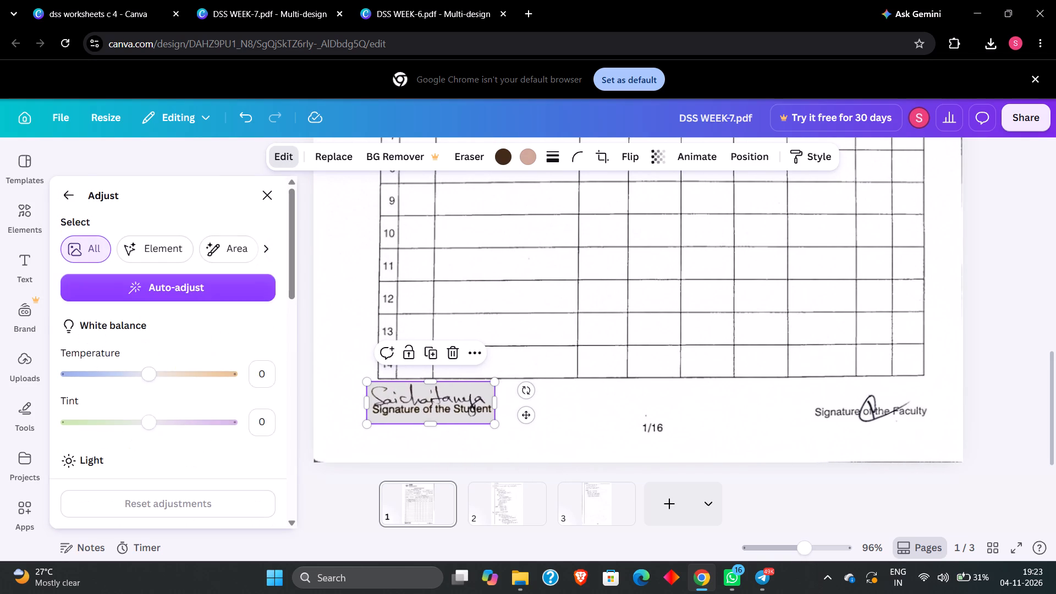
scroll(142, 372, down, 2)
drag(150, 379, 189, 385)
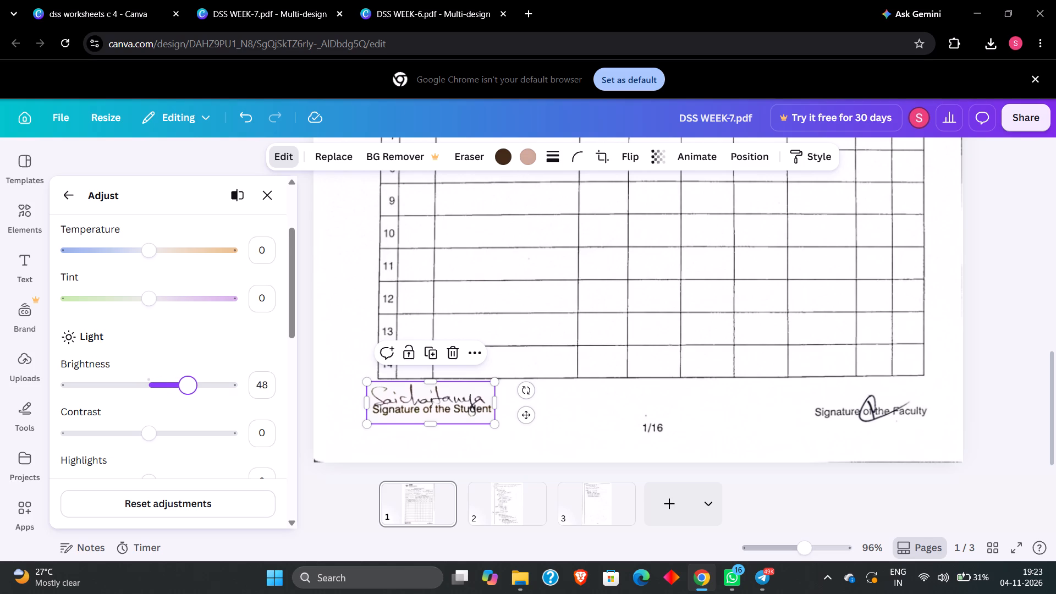
drag(189, 385, 201, 389)
drag(201, 389, 198, 389)
drag(158, 435, 177, 437)
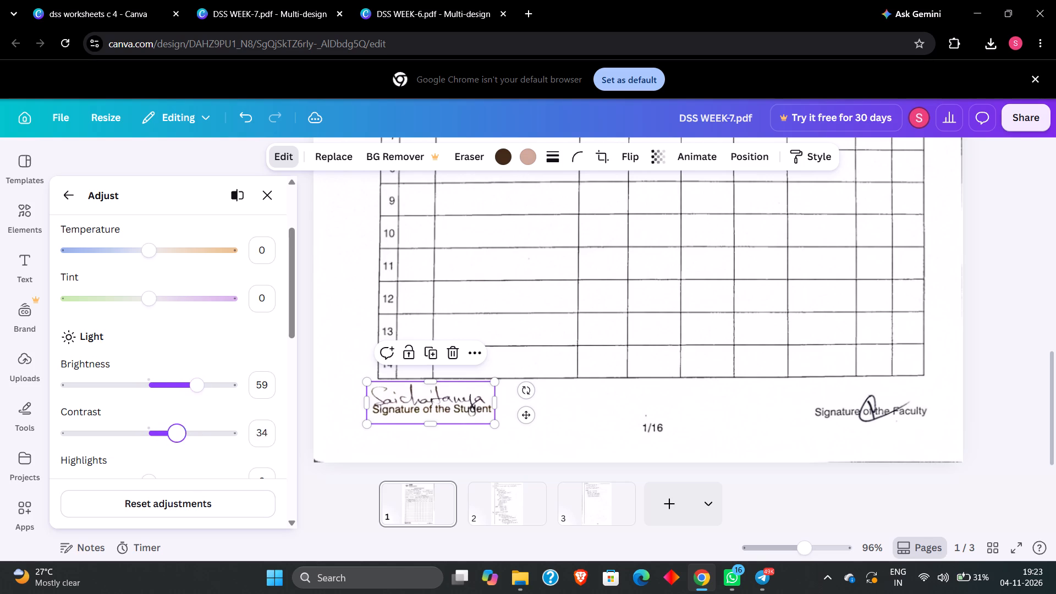
drag(177, 437, 177, 442)
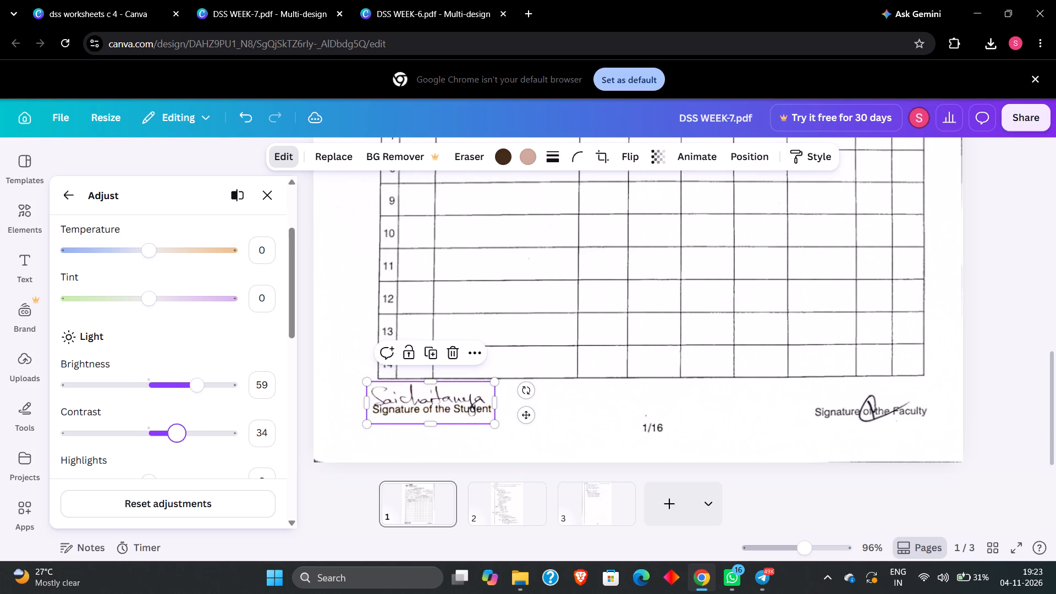
drag(177, 442, 179, 441)
click(174, 435)
click(629, 317)
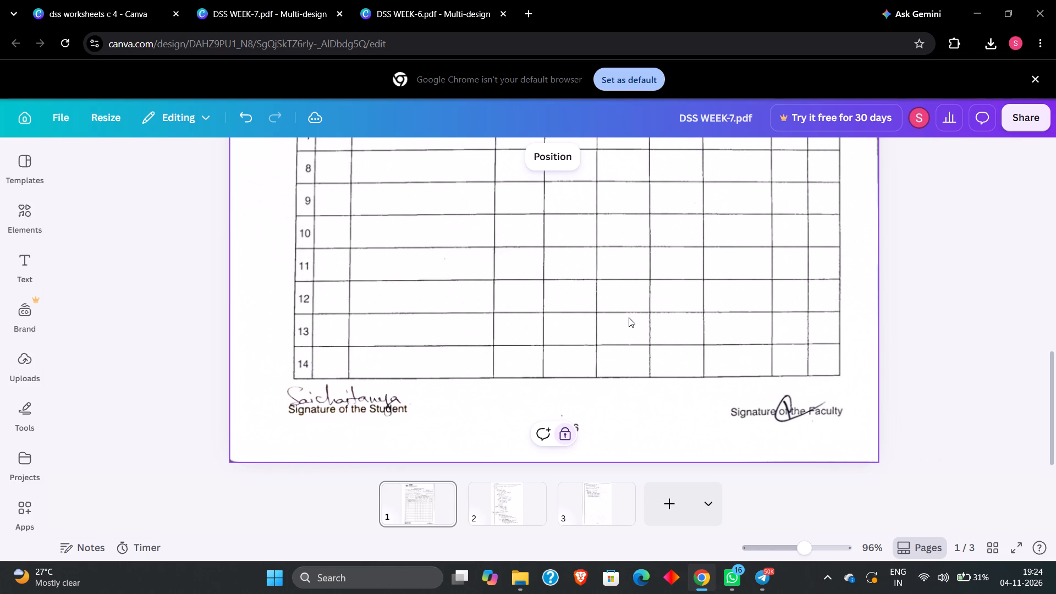
Paste the roll number image from the clipboard history onto the cover page and trim its outer edges to about 523 wide.
scroll(629, 317, up, 6)
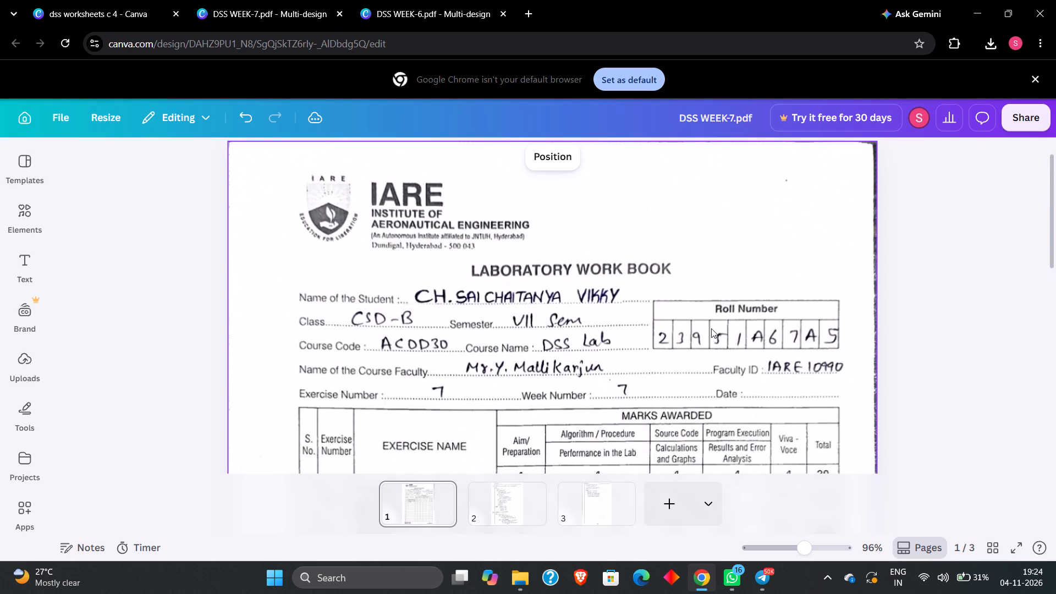
key(super+v)
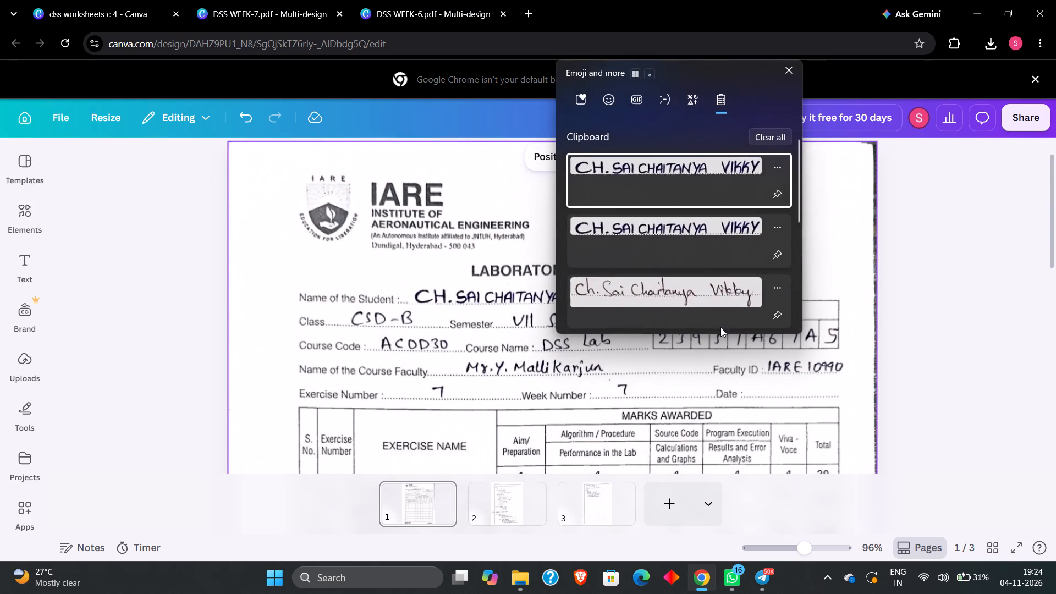
scroll(692, 278, down, 3)
click(687, 293)
key(ctrl+v)
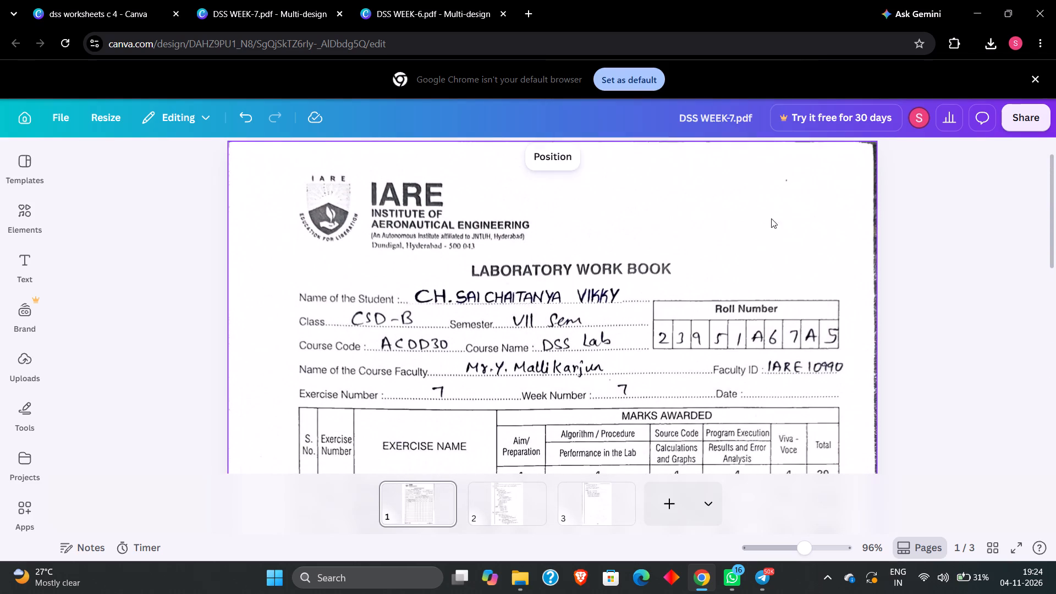
scroll(659, 344, down, 1)
scroll(678, 292, down, 1)
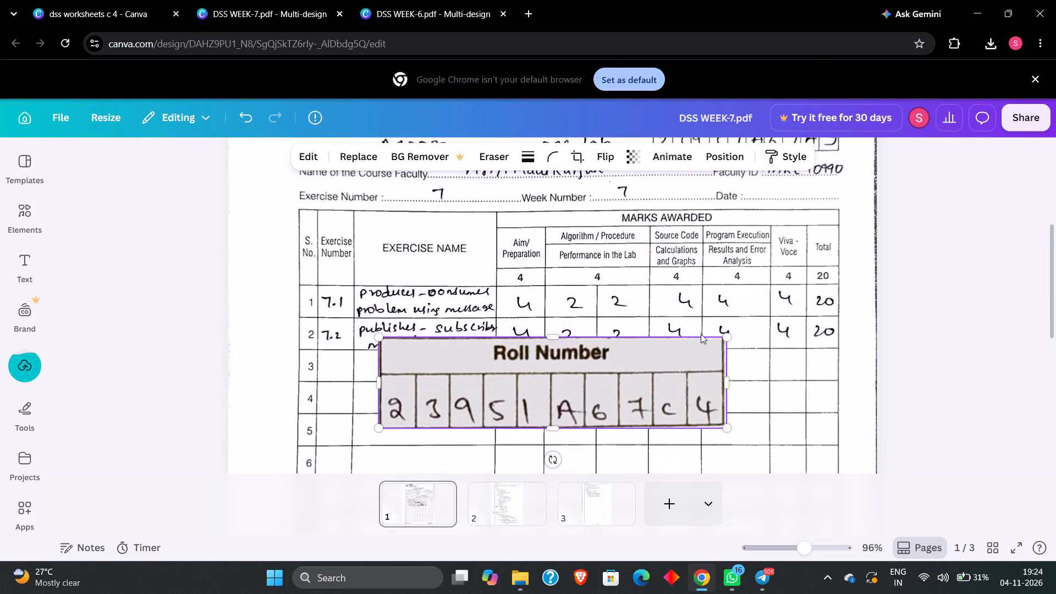
click(727, 366)
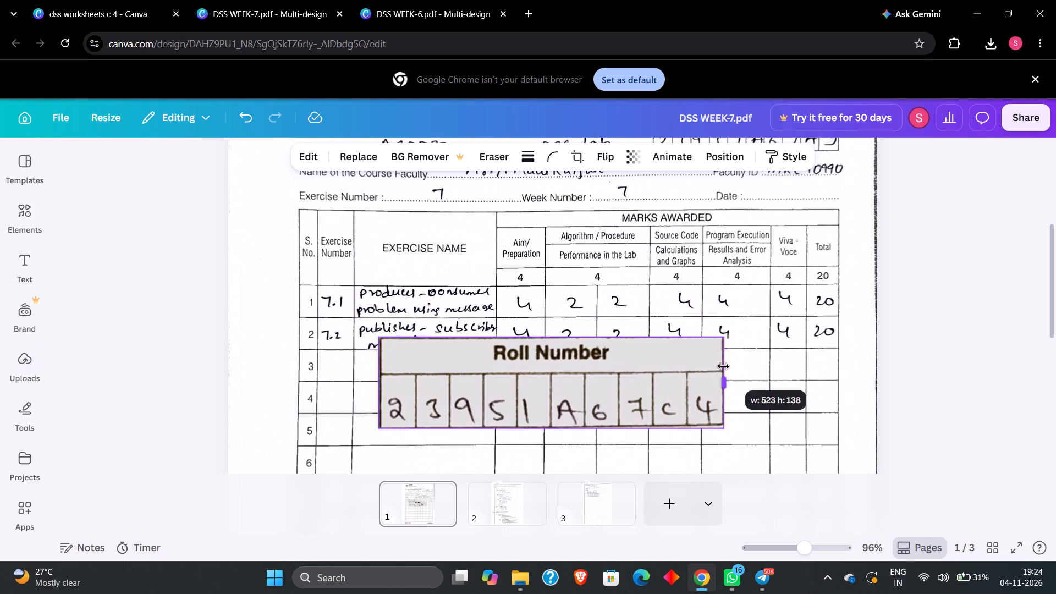
click(705, 426)
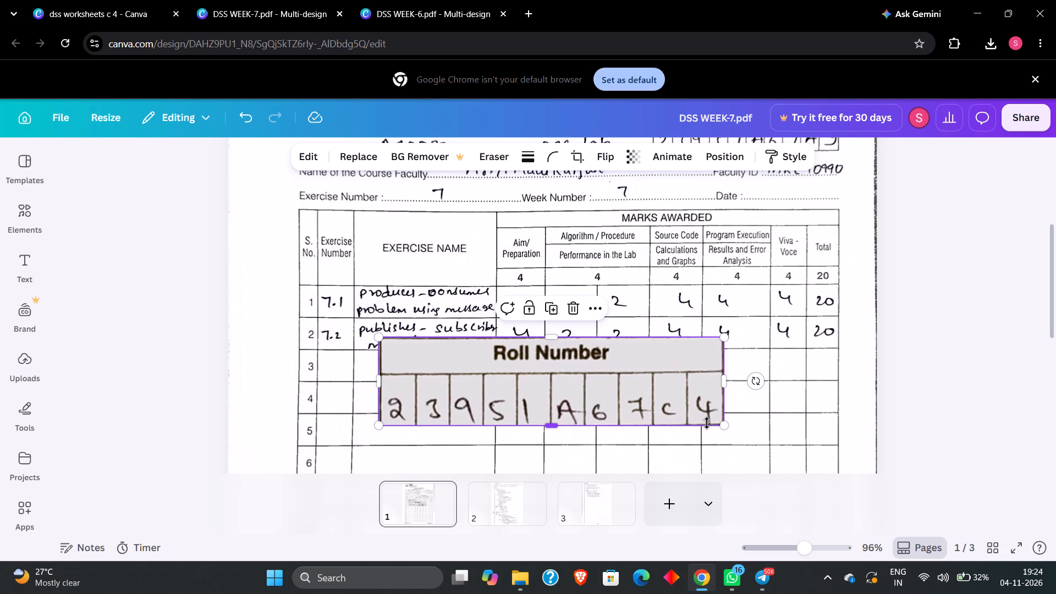
Shrink the roll number image, place it over the header's Roll Number box and scale it to cover the old number.
drag(723, 427, 643, 394)
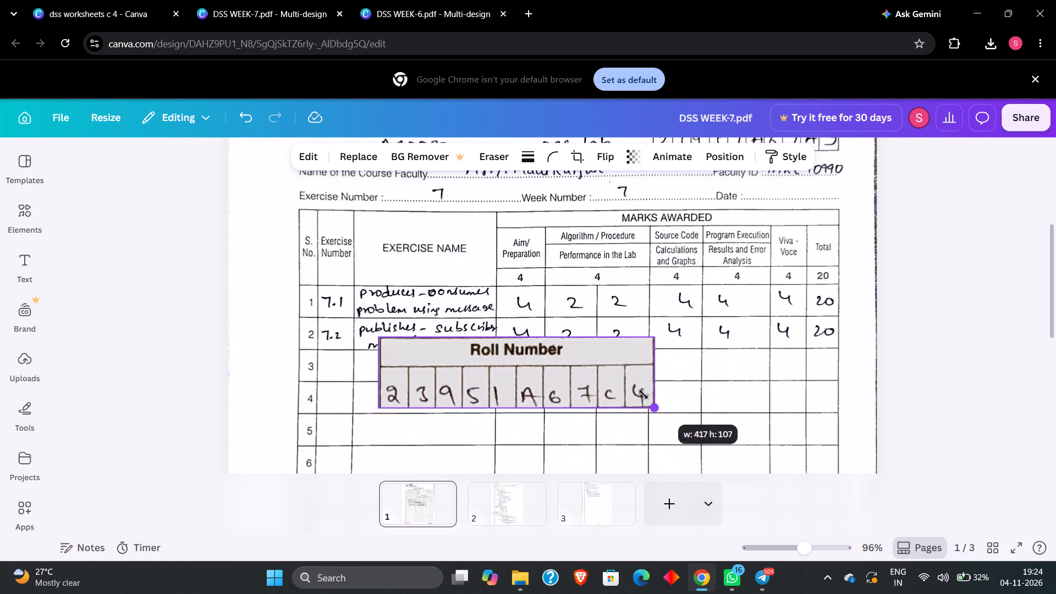
drag(643, 394, 551, 378)
drag(458, 349, 647, 230)
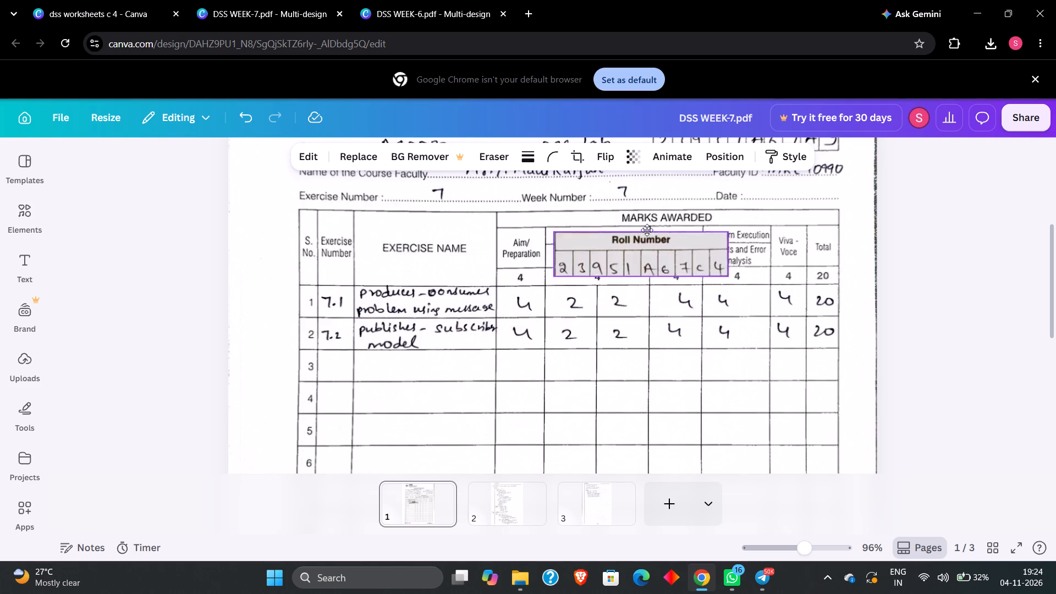
drag(647, 230, 652, 217)
scroll(784, 279, up, 2)
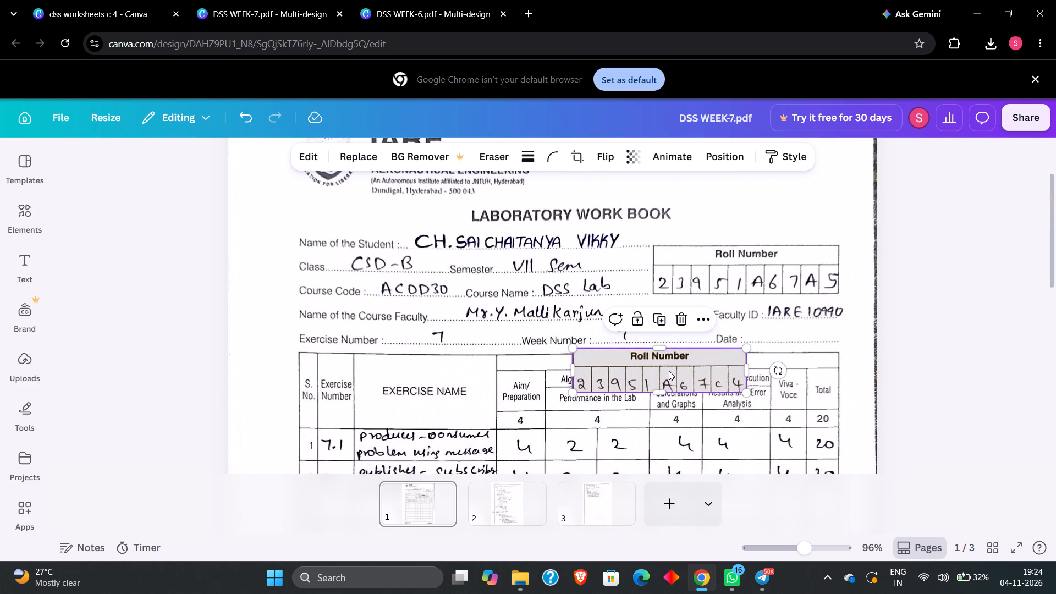
drag(670, 370, 751, 260)
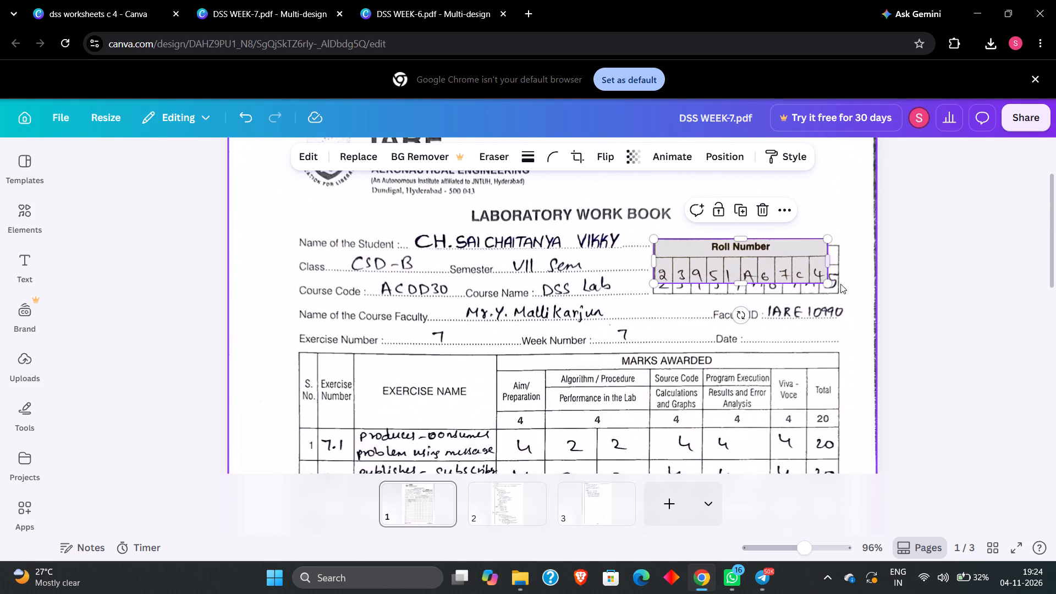
drag(828, 284, 842, 307)
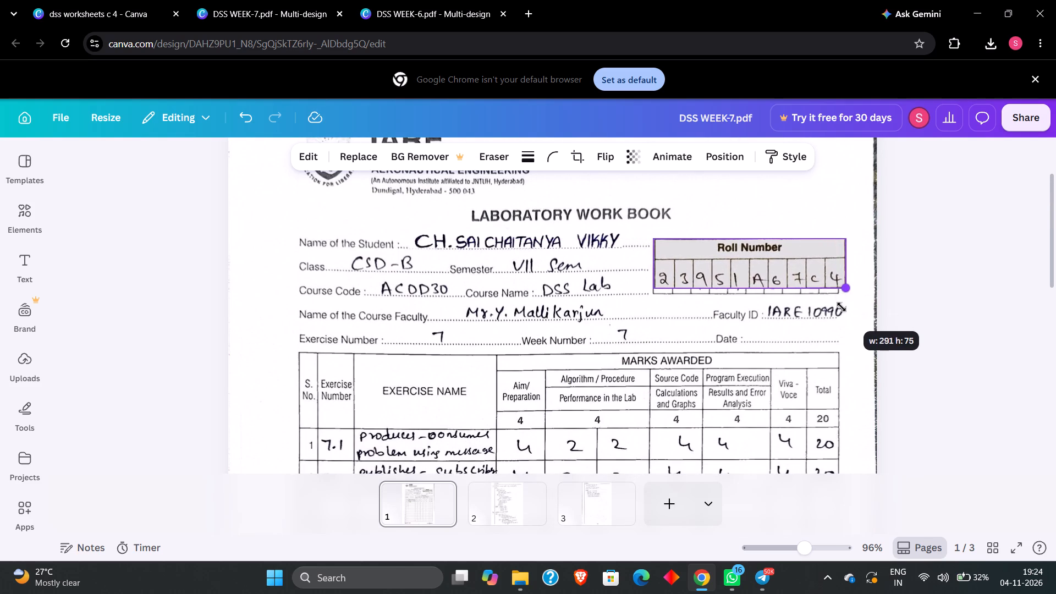
drag(842, 307, 845, 340)
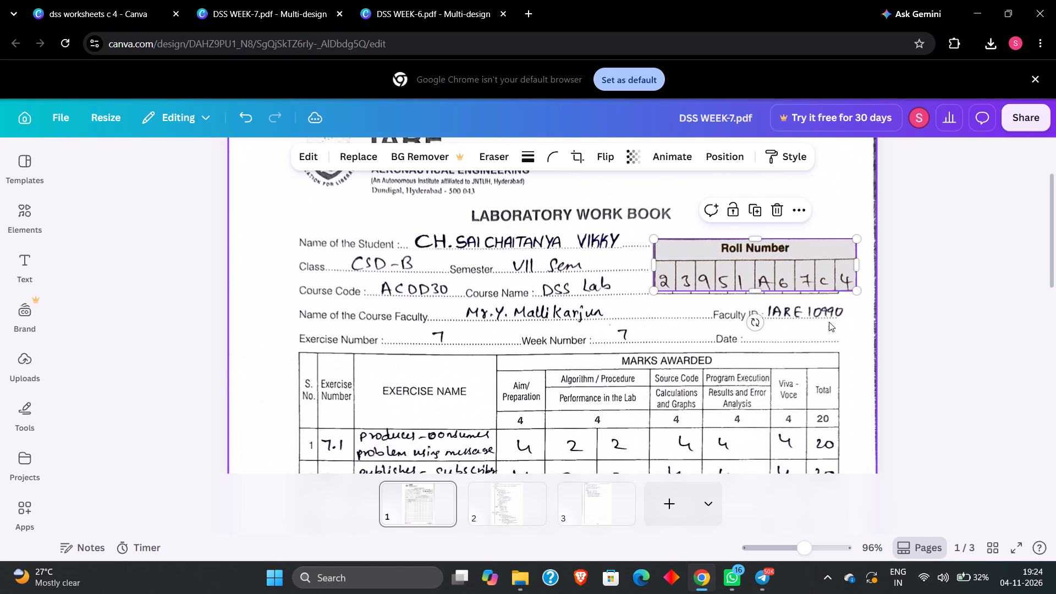
click(813, 273)
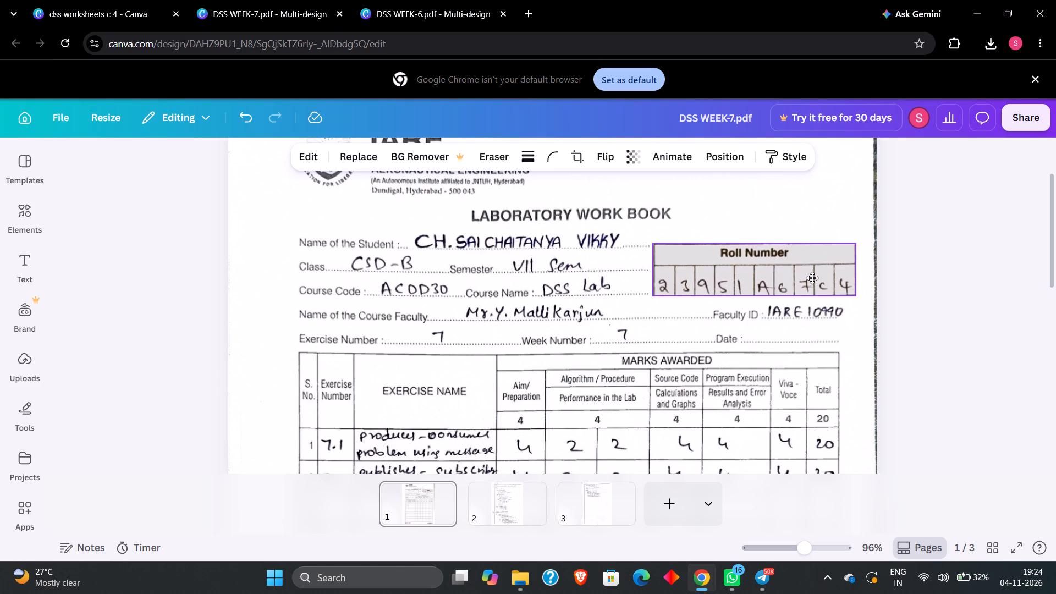
Adjust the roll number image to brightness 59 and contrast 100, whitening its grey background.
click(310, 155)
click(84, 338)
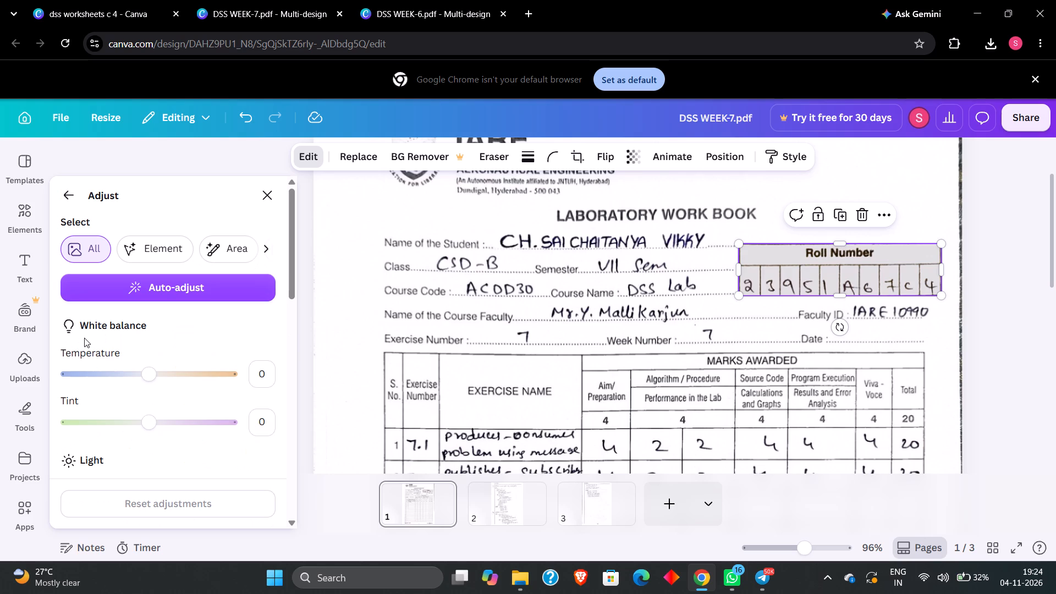
scroll(41, 365, down, 1)
scroll(127, 375, down, 1)
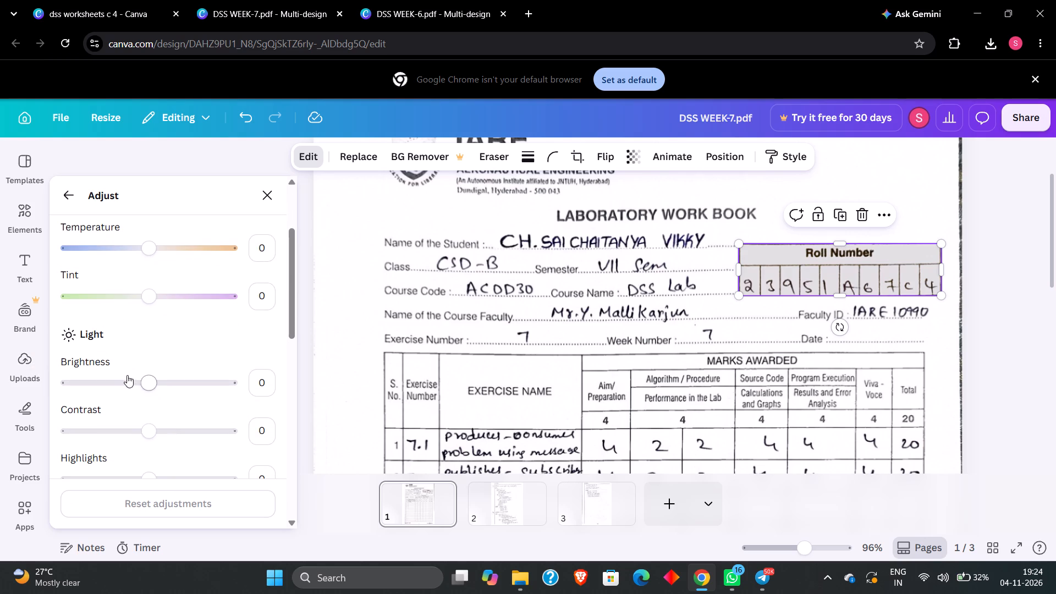
drag(145, 381, 189, 389)
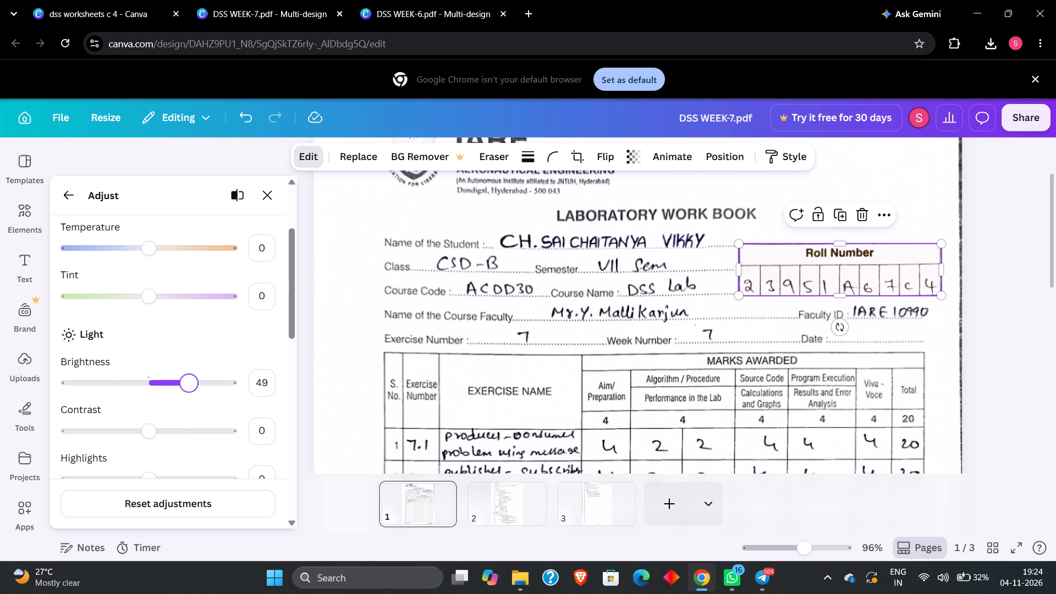
drag(189, 389, 198, 391)
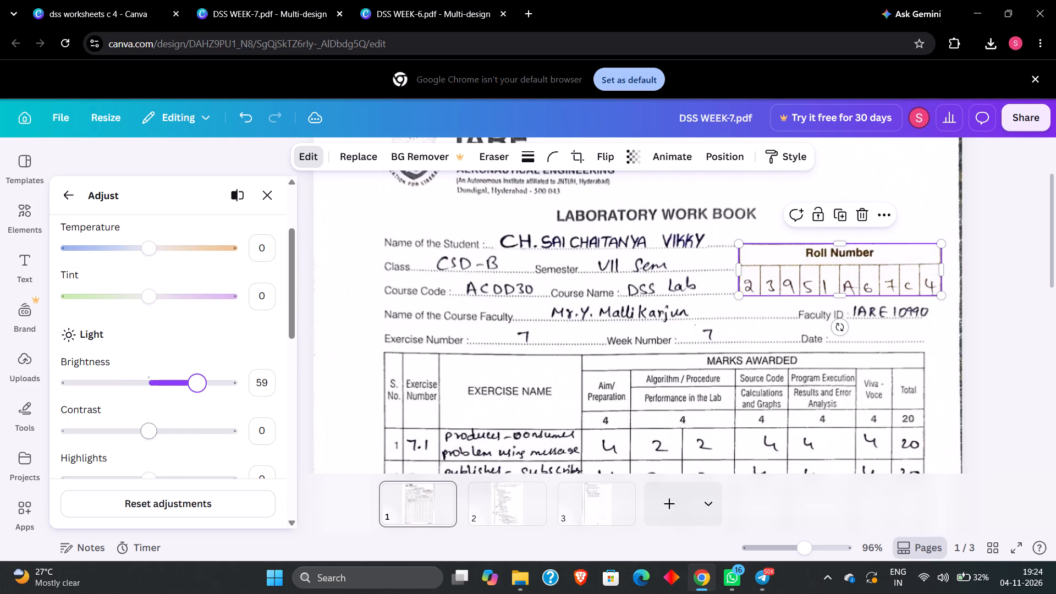
drag(152, 430, 278, 440)
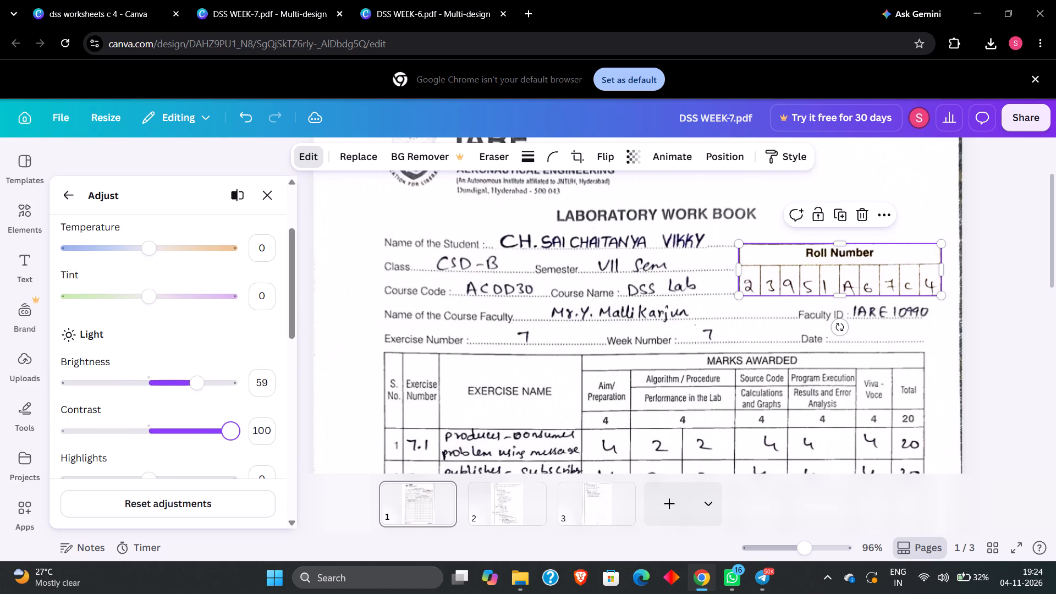
drag(278, 440, 277, 441)
click(491, 358)
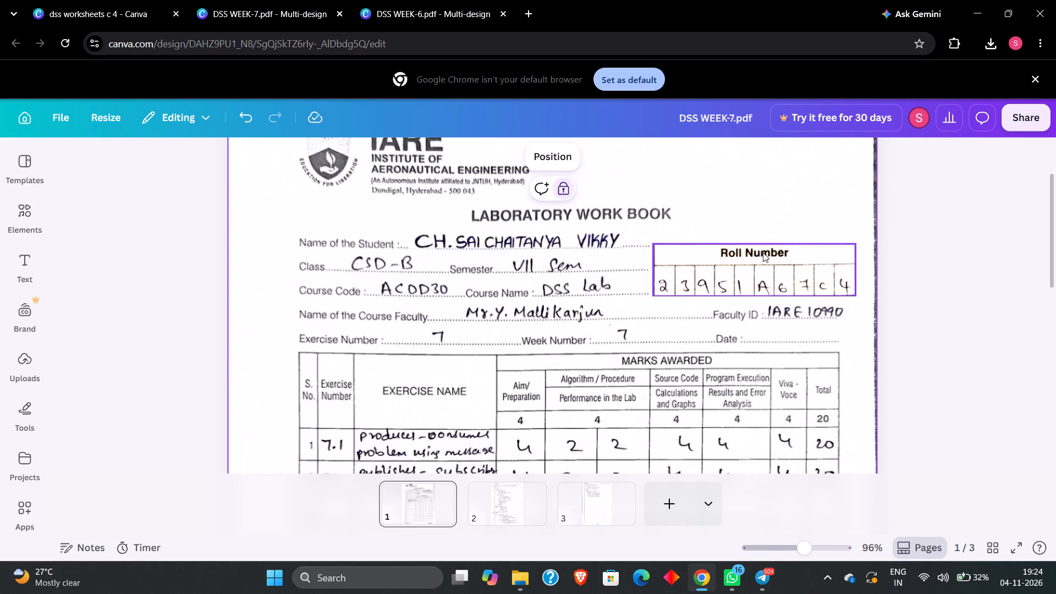
Lower the roll number image's contrast on the Week-7 cover page to slightly under 42.
click(747, 265)
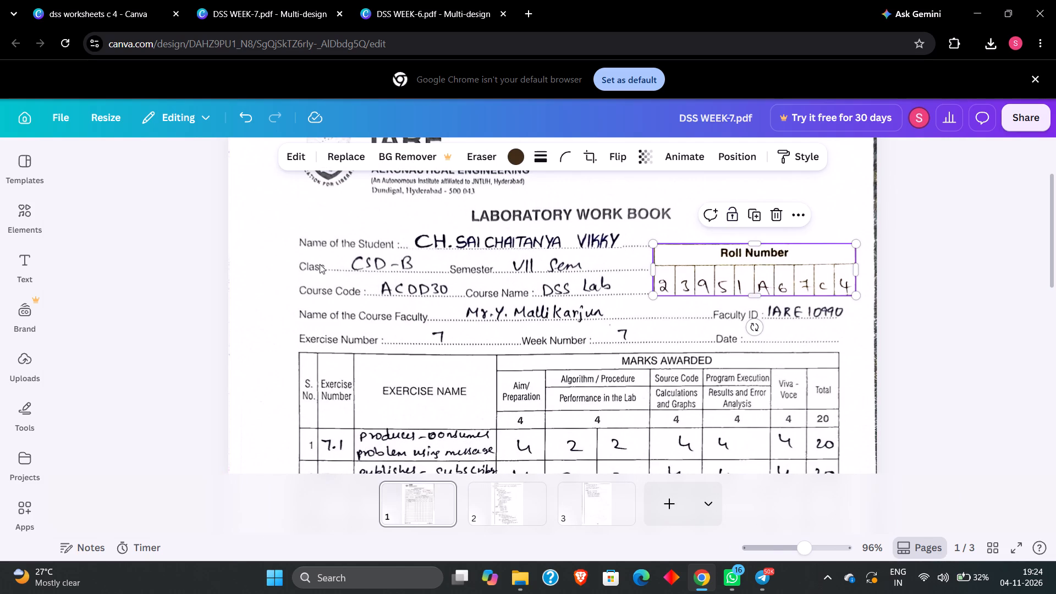
click(300, 154)
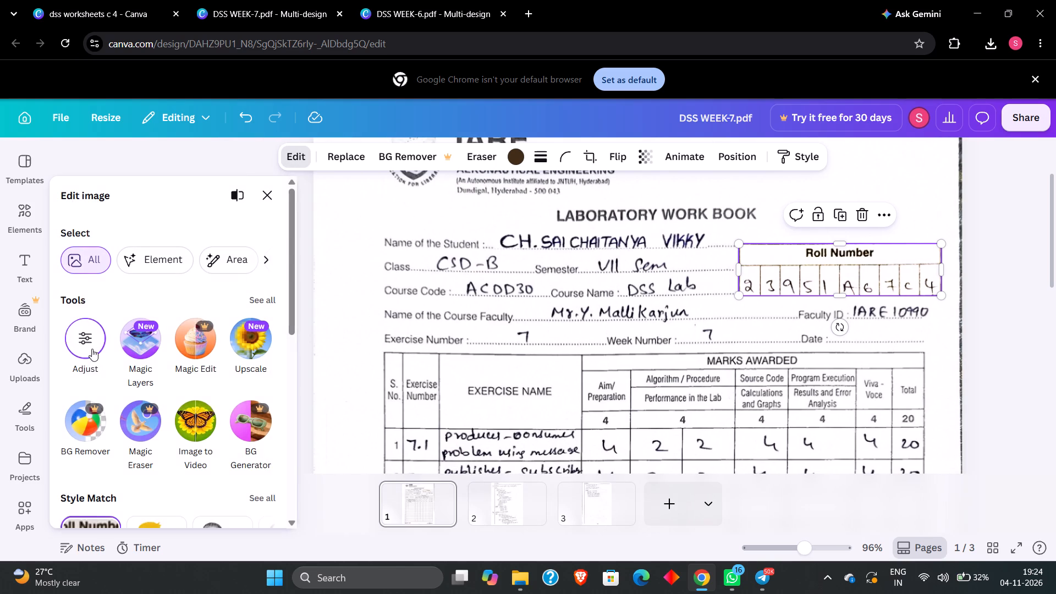
click(85, 348)
scroll(190, 392, down, 2)
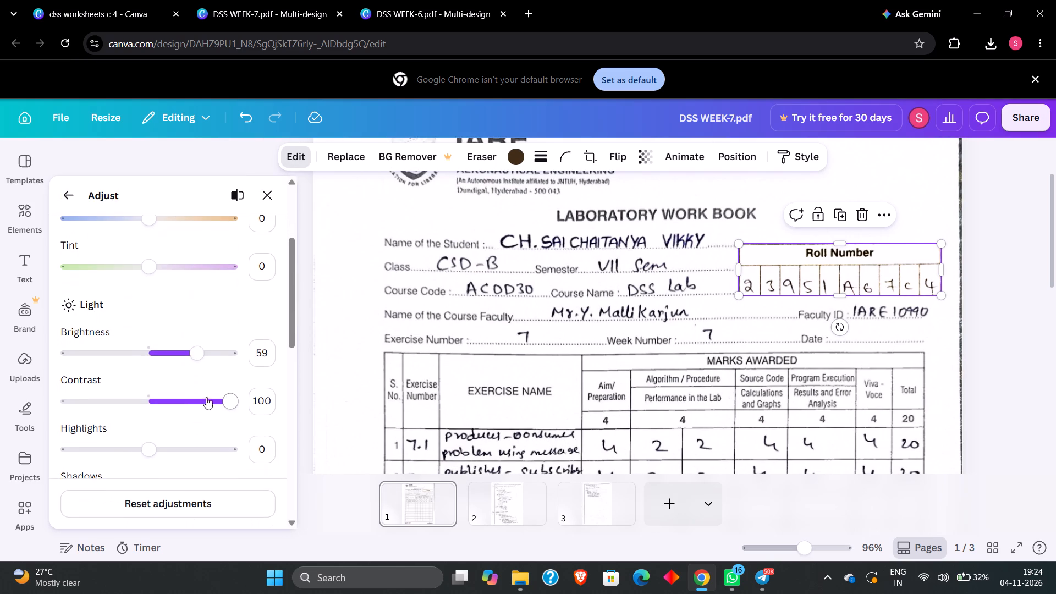
drag(229, 399, 183, 404)
drag(183, 404, 177, 405)
click(473, 352)
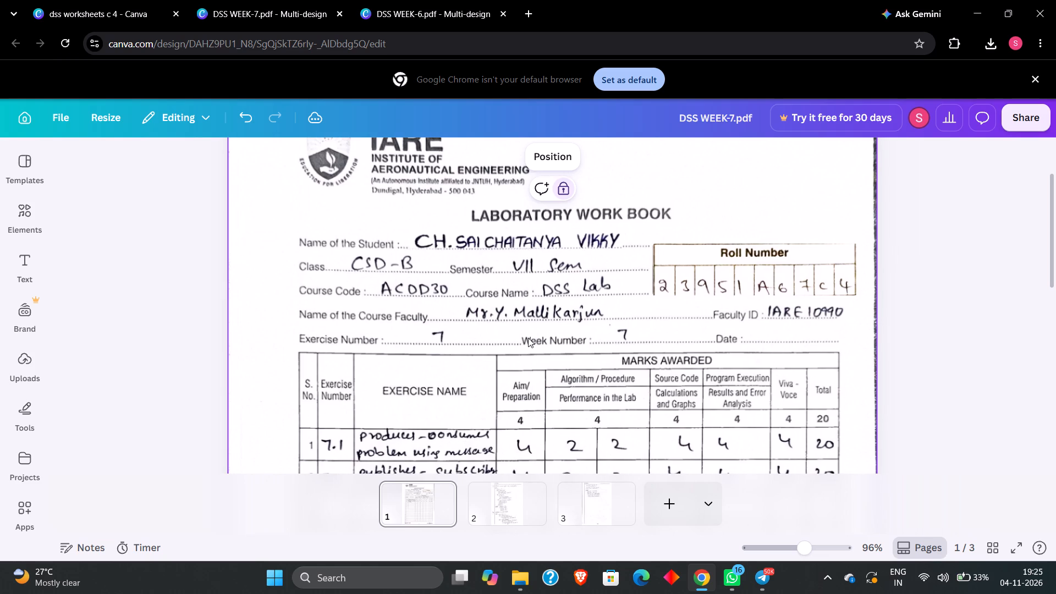
scroll(528, 338, up, 6)
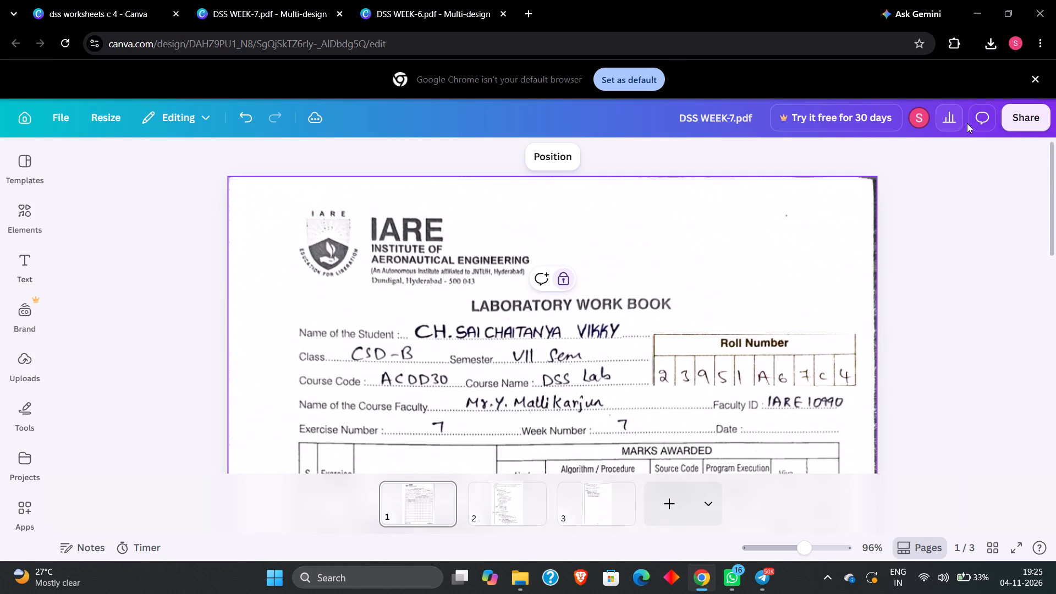
Open the download options for the DSS WEEK-7 design and set the file type to PDF.
click(1022, 113)
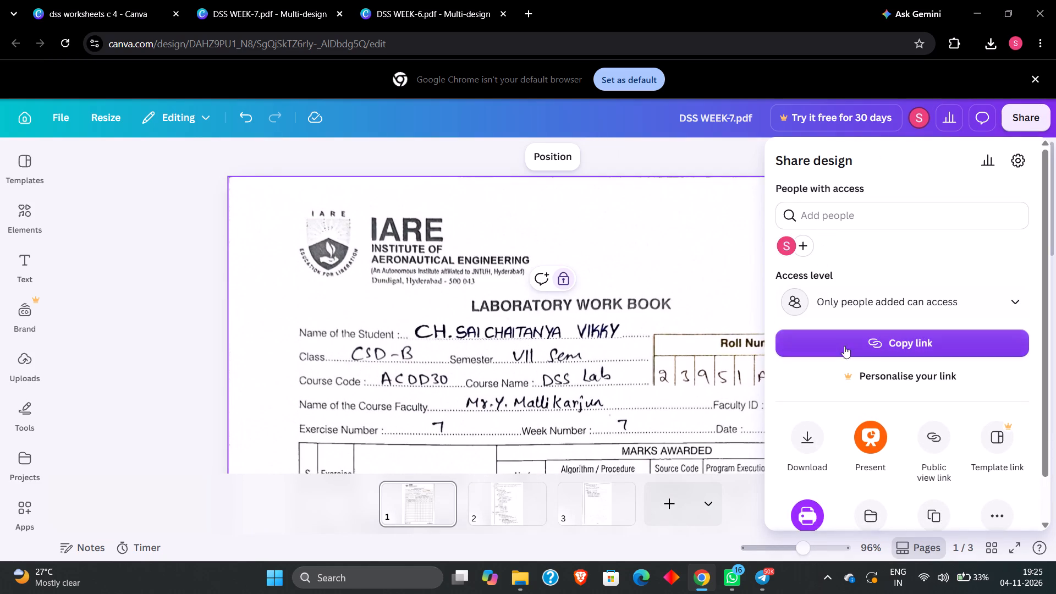
click(810, 430)
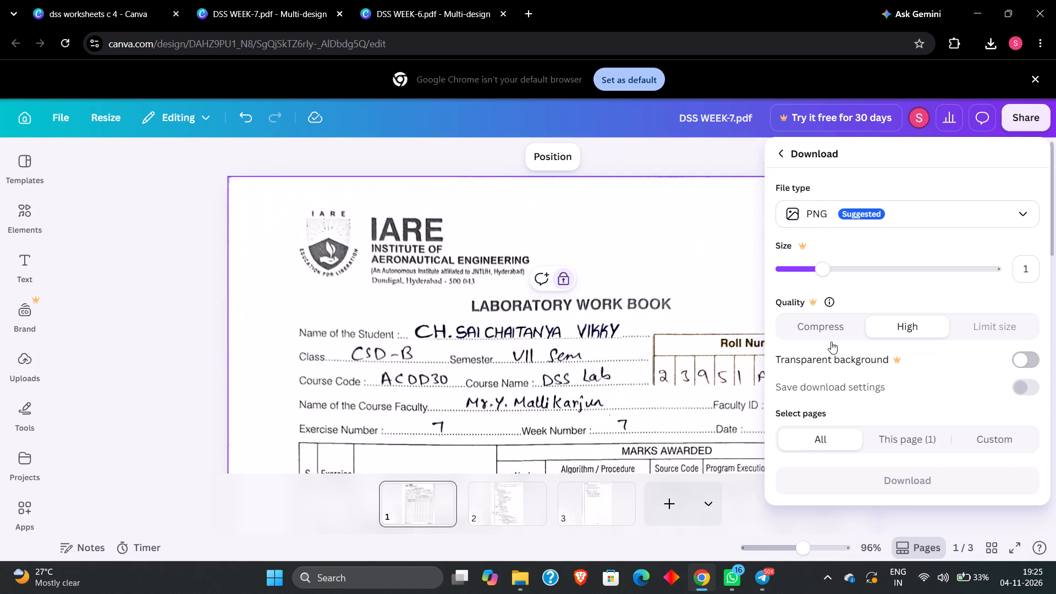
scroll(833, 343, down, 1)
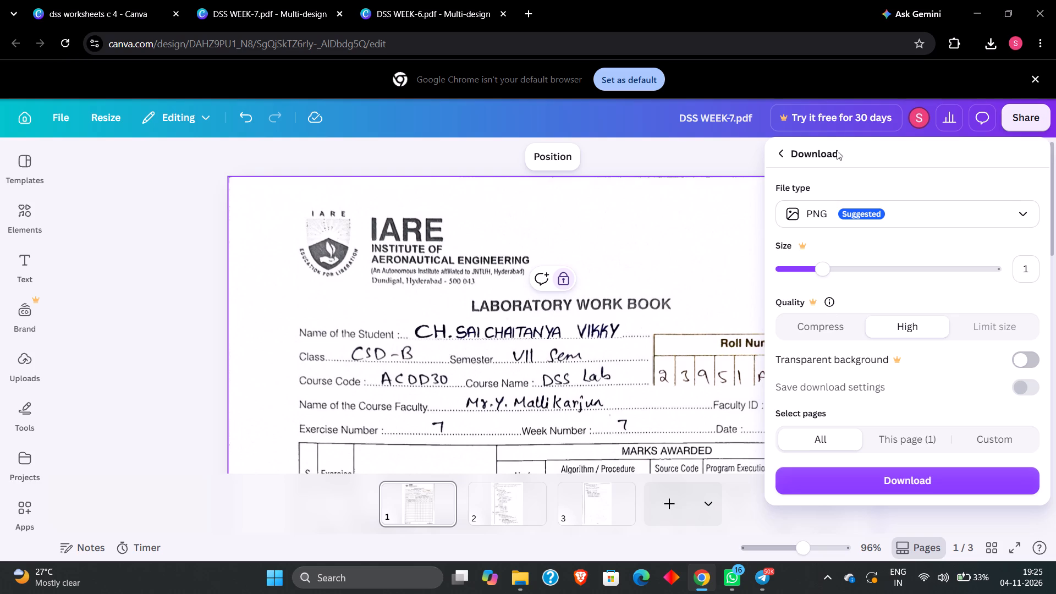
click(832, 208)
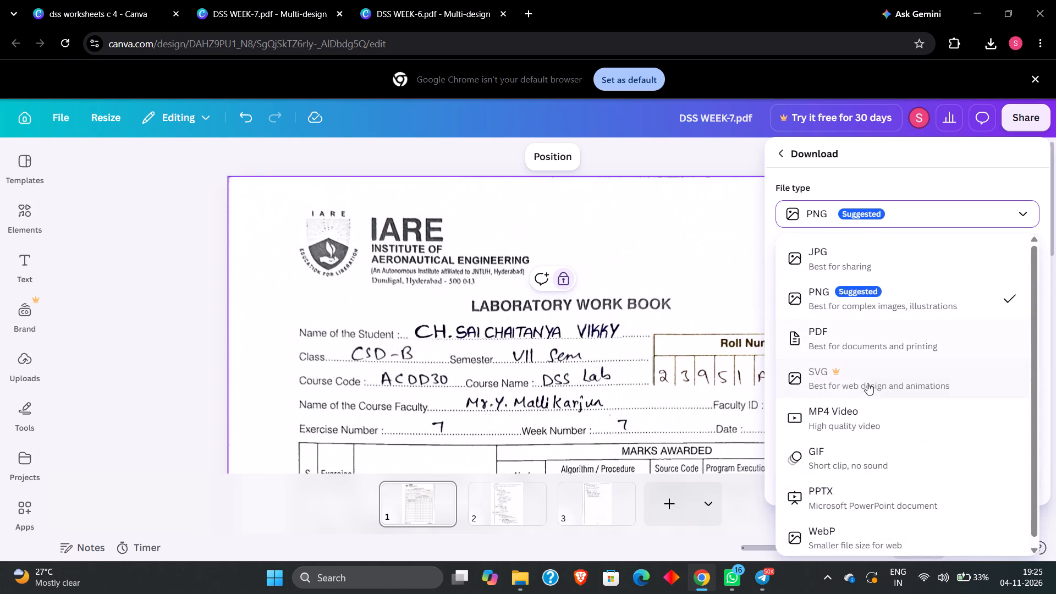
click(859, 318)
Examine the browser's recent download history to see which lab worksheets have already been downloaded.
click(987, 37)
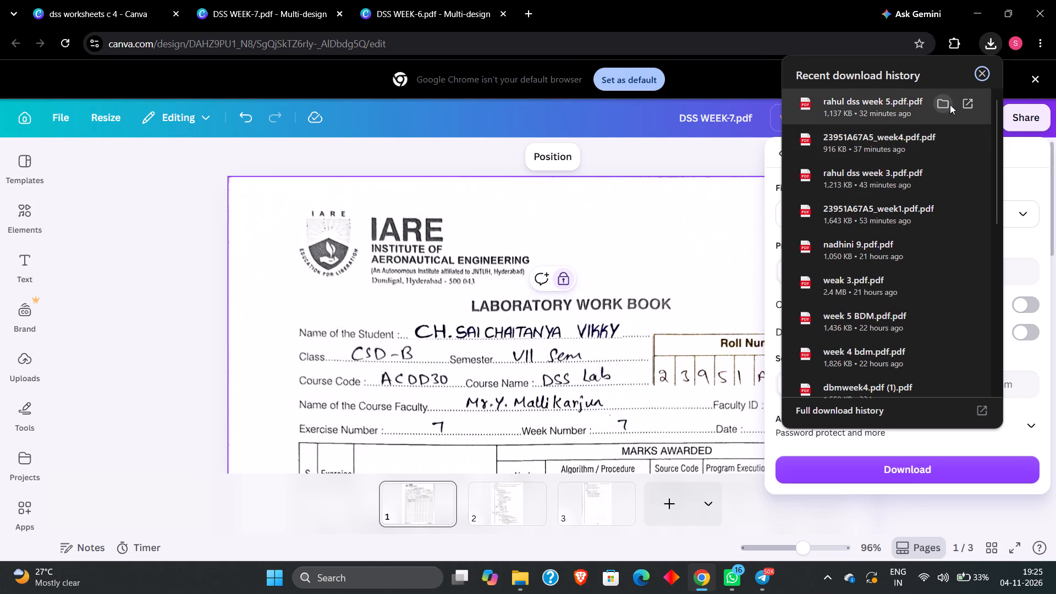
scroll(924, 200, up, 2)
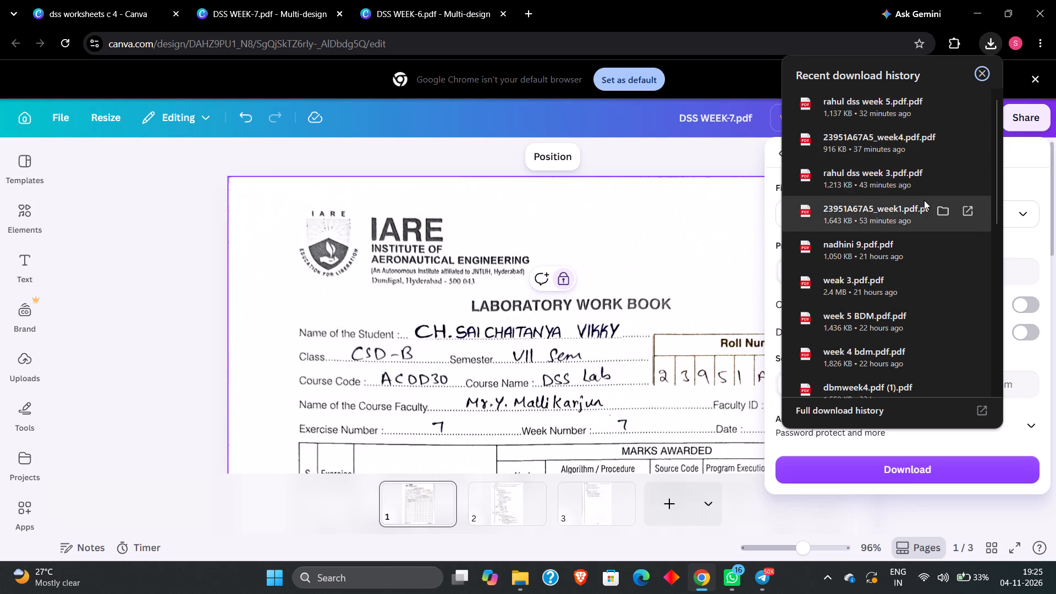
scroll(924, 200, up, 1)
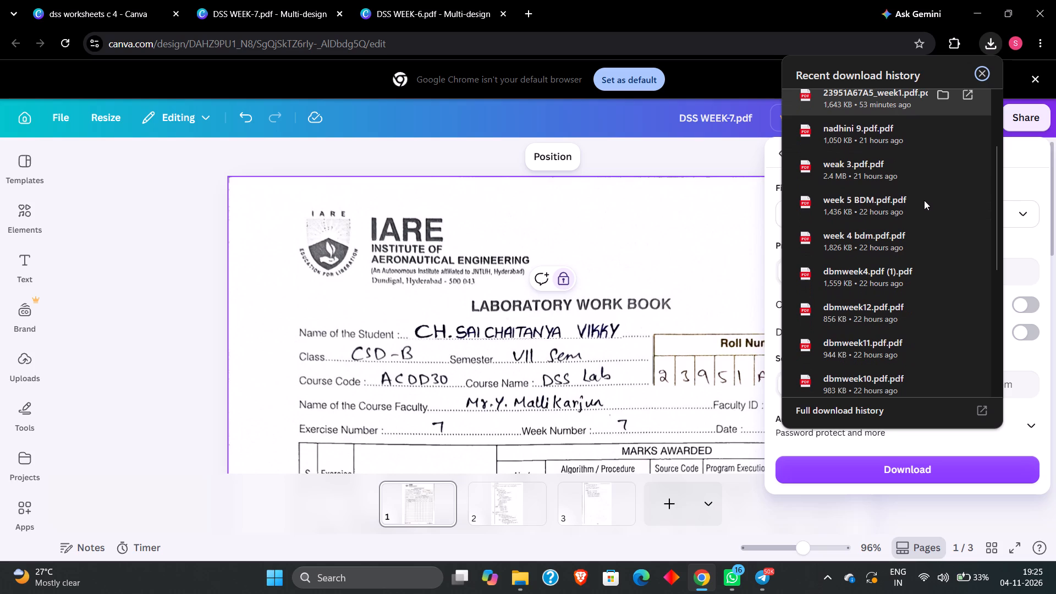
scroll(924, 200, up, 1)
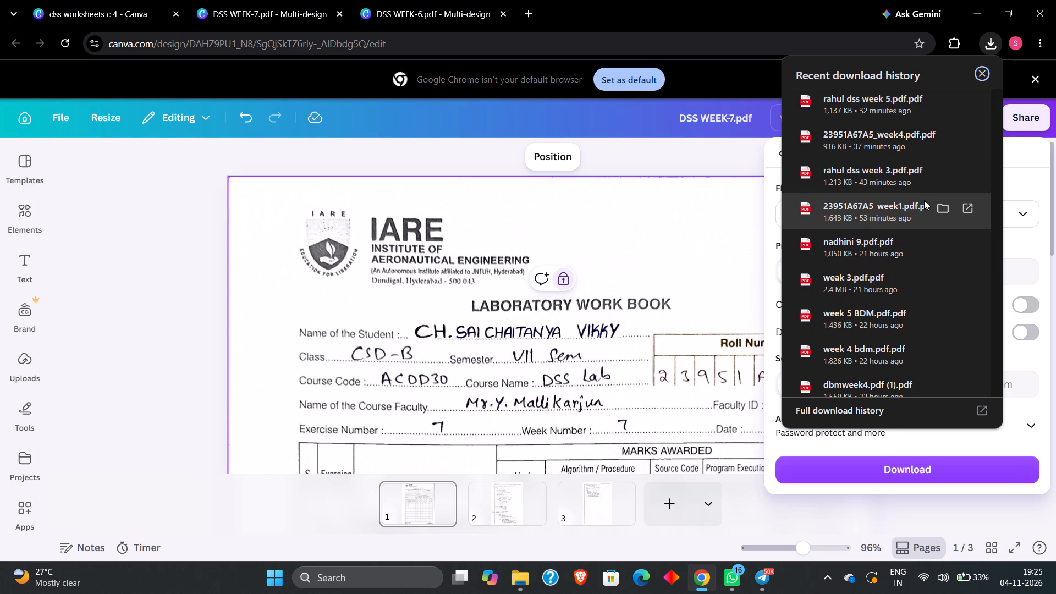
click(1023, 71)
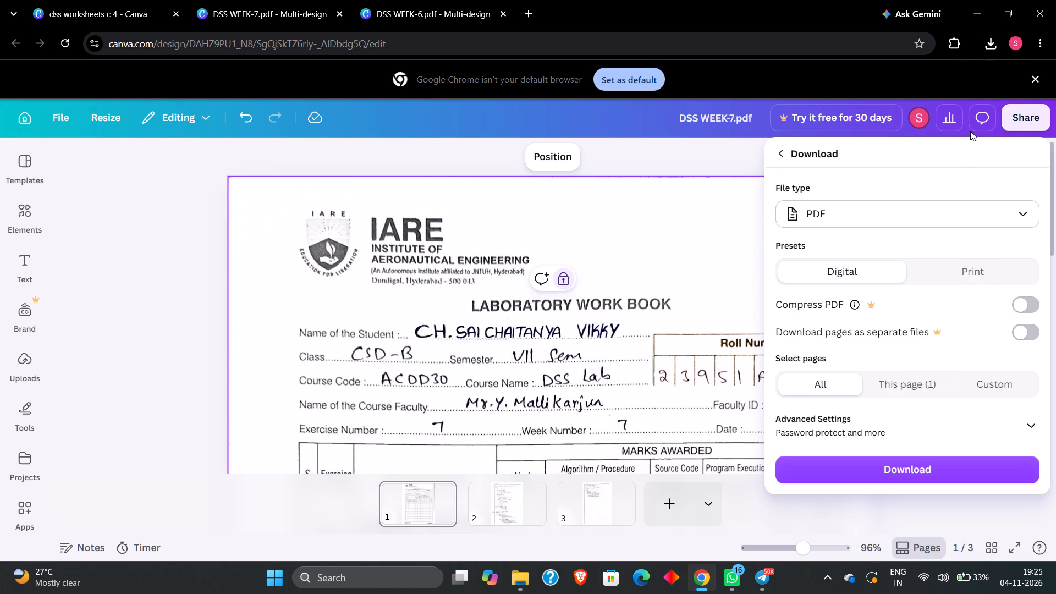
click(987, 43)
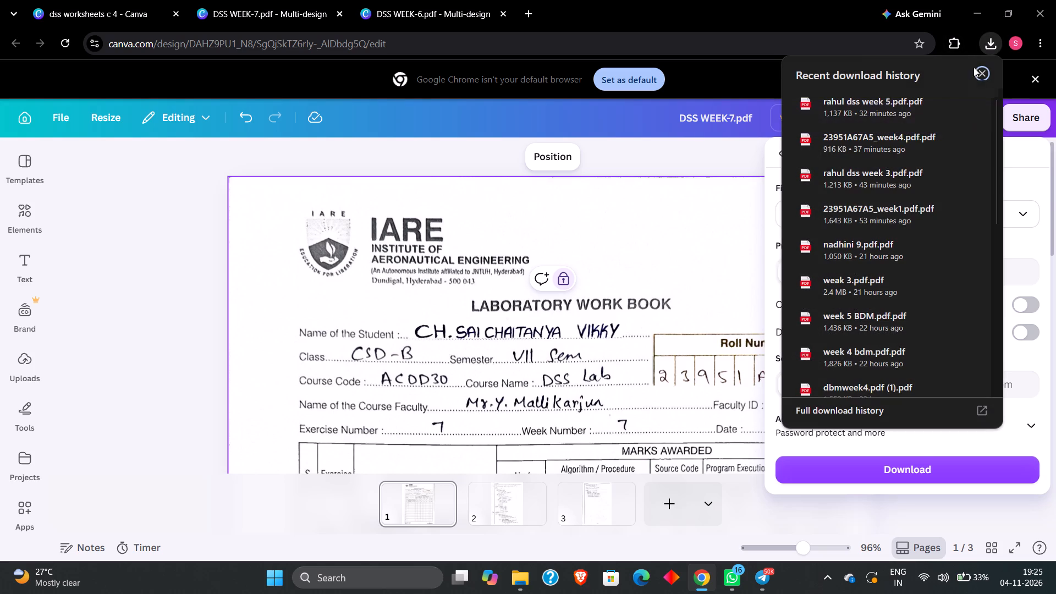
scroll(946, 120, up, 5)
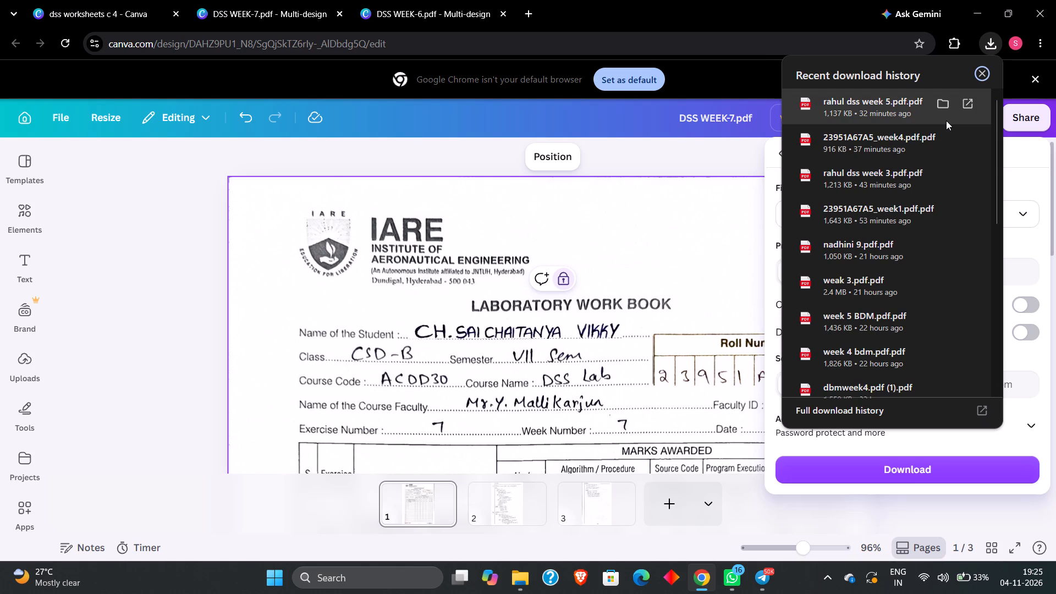
click(1018, 78)
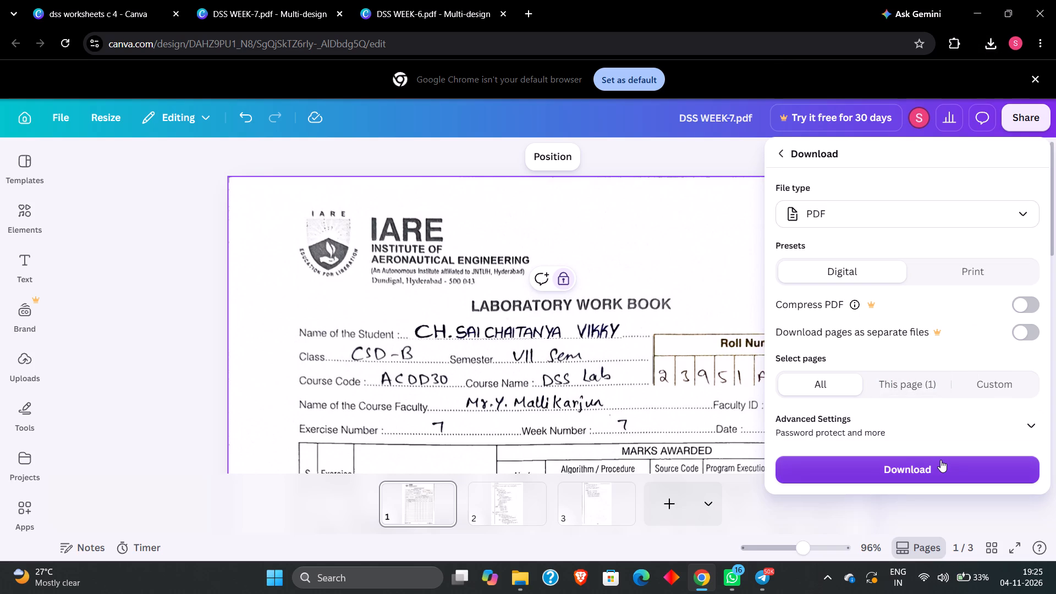
Download all pages of the DSS WEEK-7 design as a PDF and dismiss the antivirus scan notice.
click(941, 460)
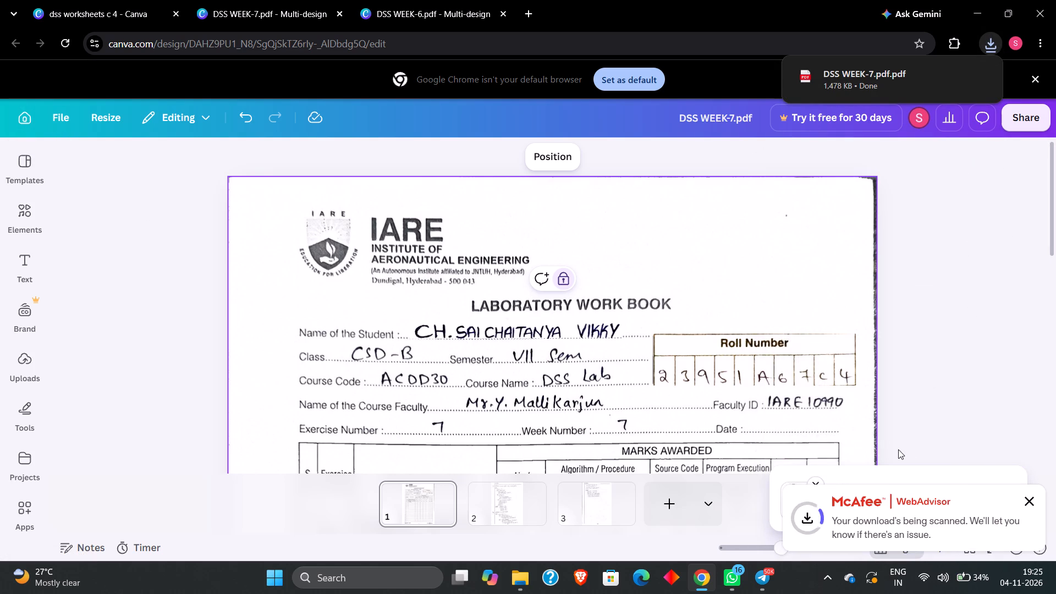
click(1028, 499)
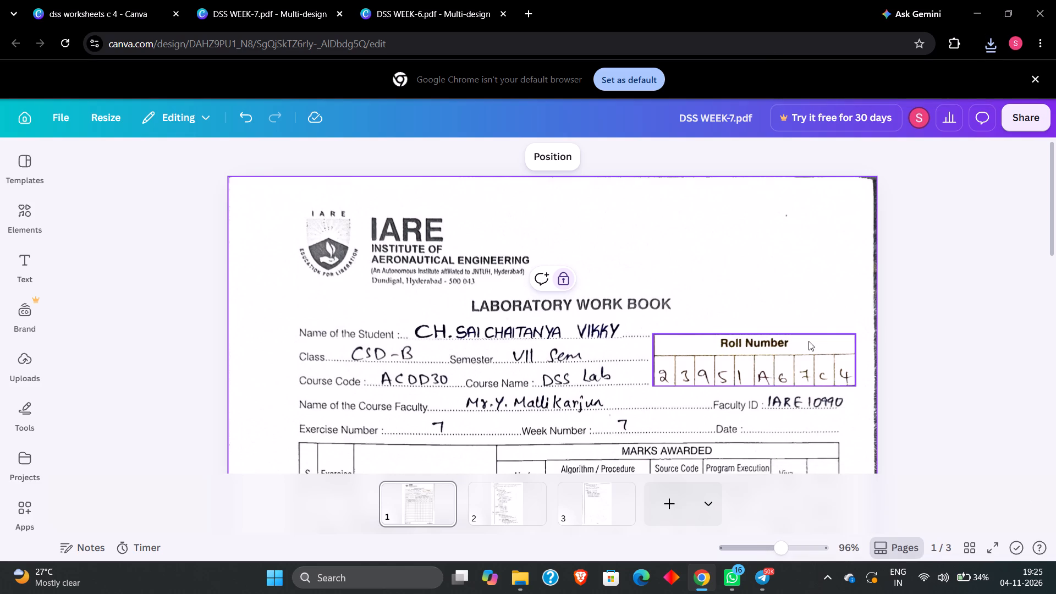
scroll(809, 341, down, 1)
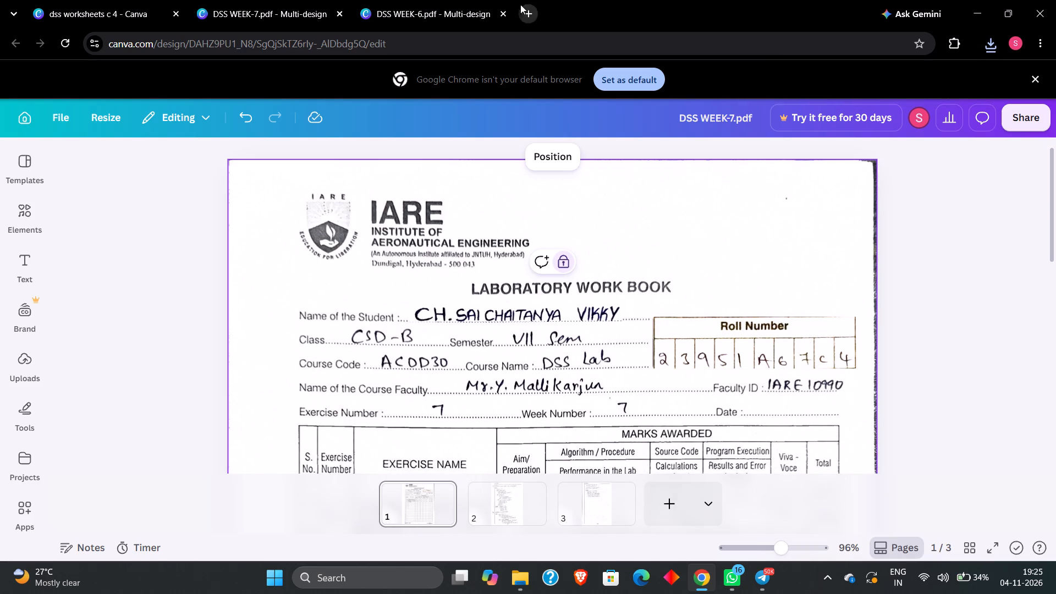
Switch to the DSS WEEK-6 design and download all its pages as a PDF.
click(447, 6)
scroll(691, 309, up, 4)
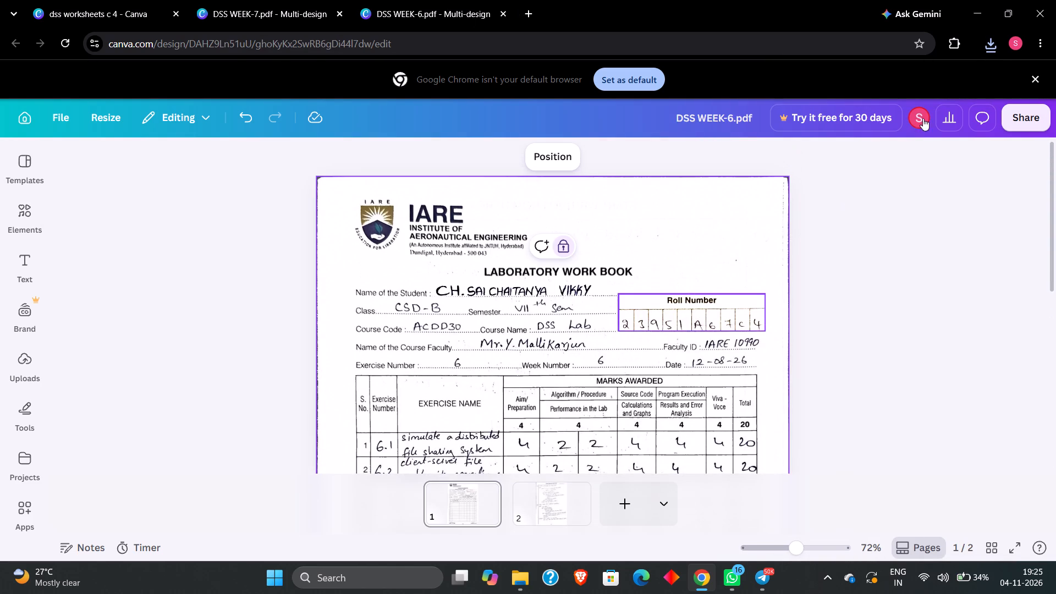
click(1009, 120)
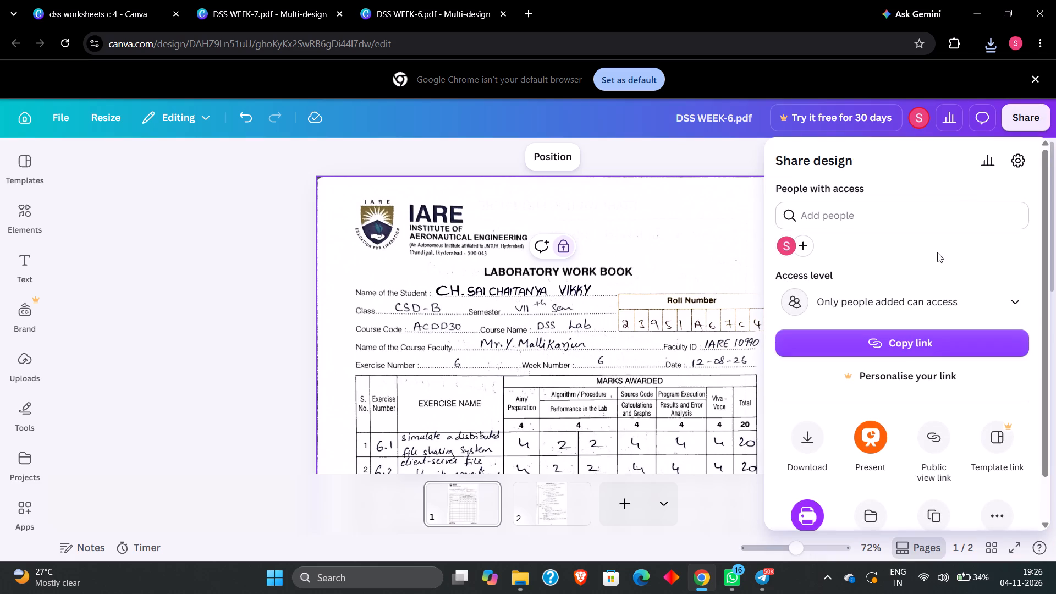
click(821, 427)
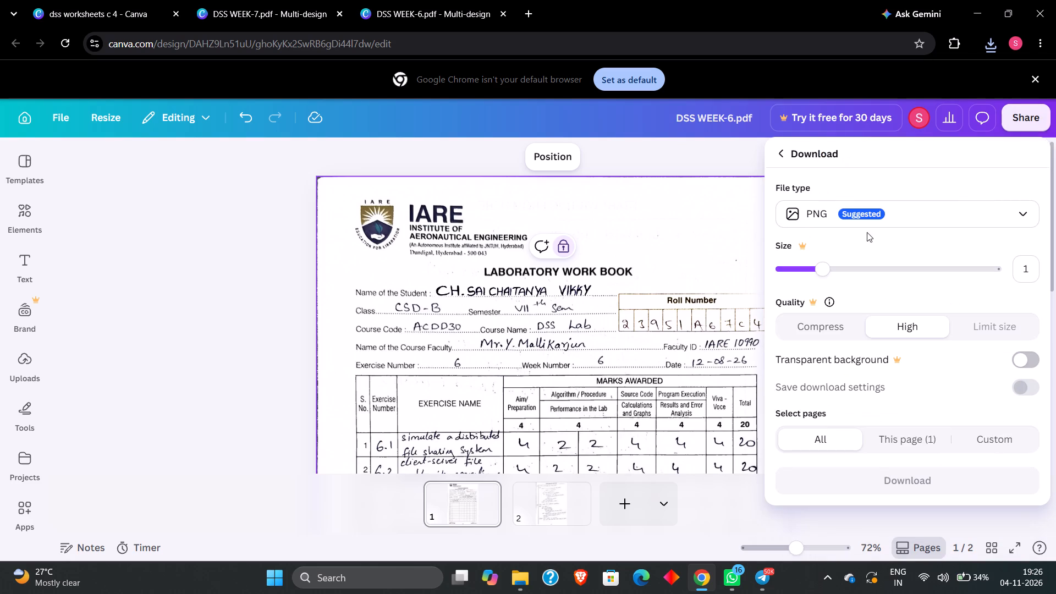
click(868, 217)
click(905, 346)
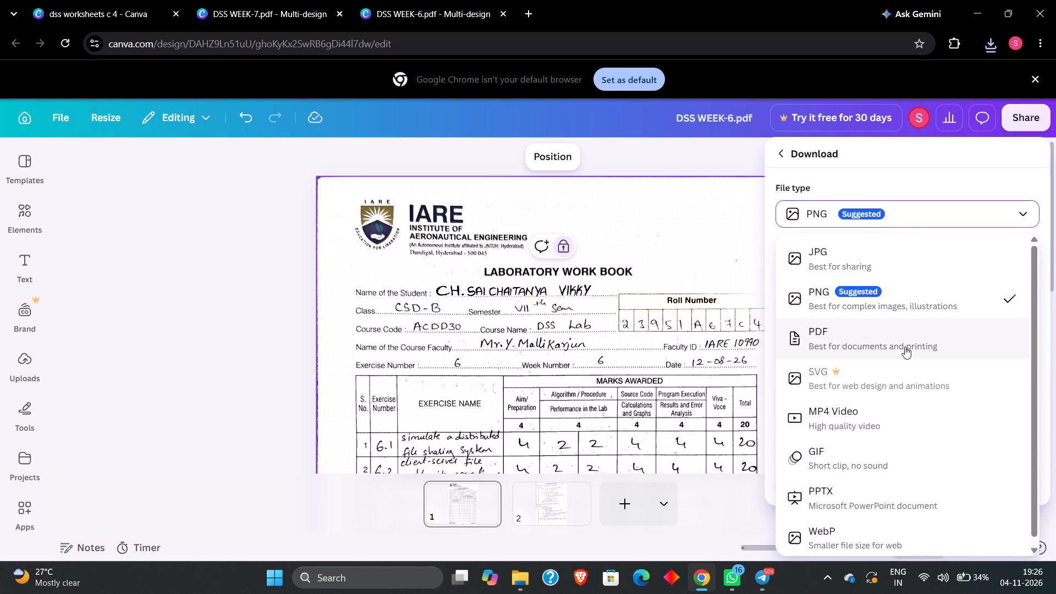
click(885, 465)
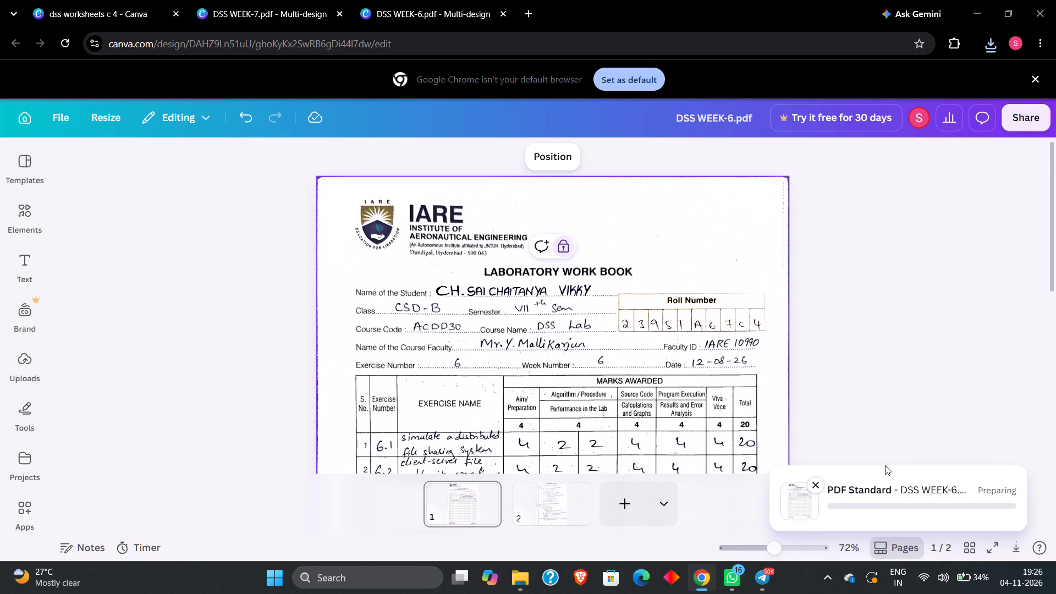
Close the DSS WEEK-6 and DSS WEEK-7 designs, returning to the dss worksheets c 4 folder.
click(502, 11)
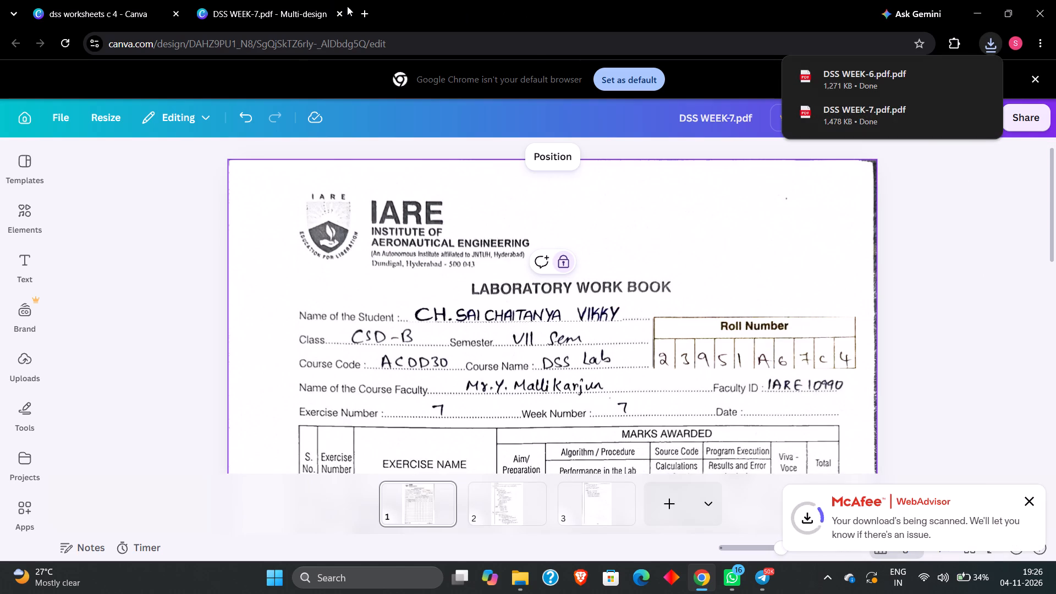
click(342, 14)
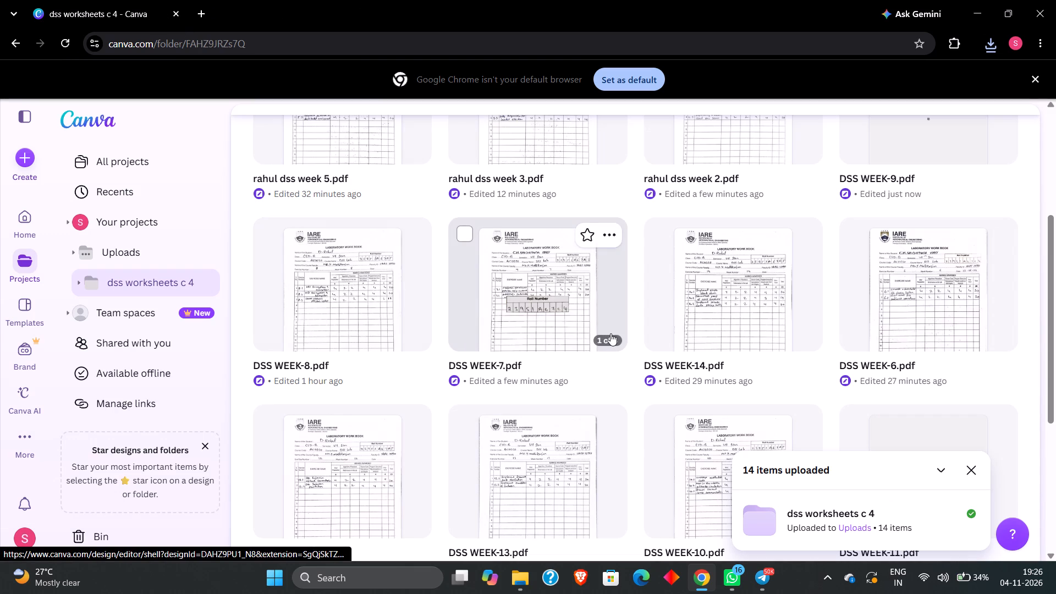
Check the folder and download history for remaining worksheets, and open rahul dss week 2.pdf.
scroll(610, 333, down, 3)
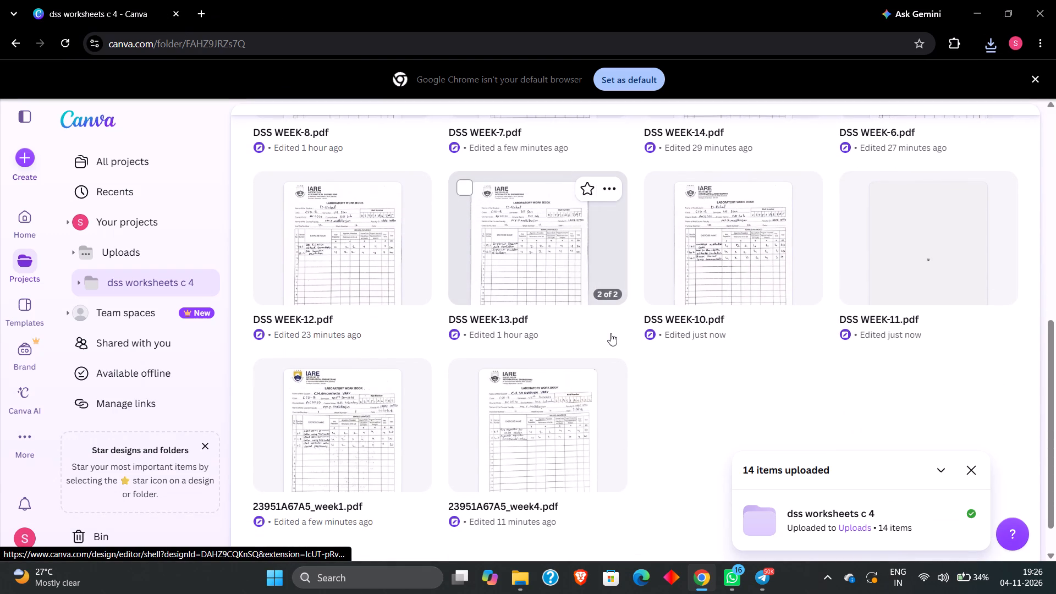
scroll(610, 333, up, 4)
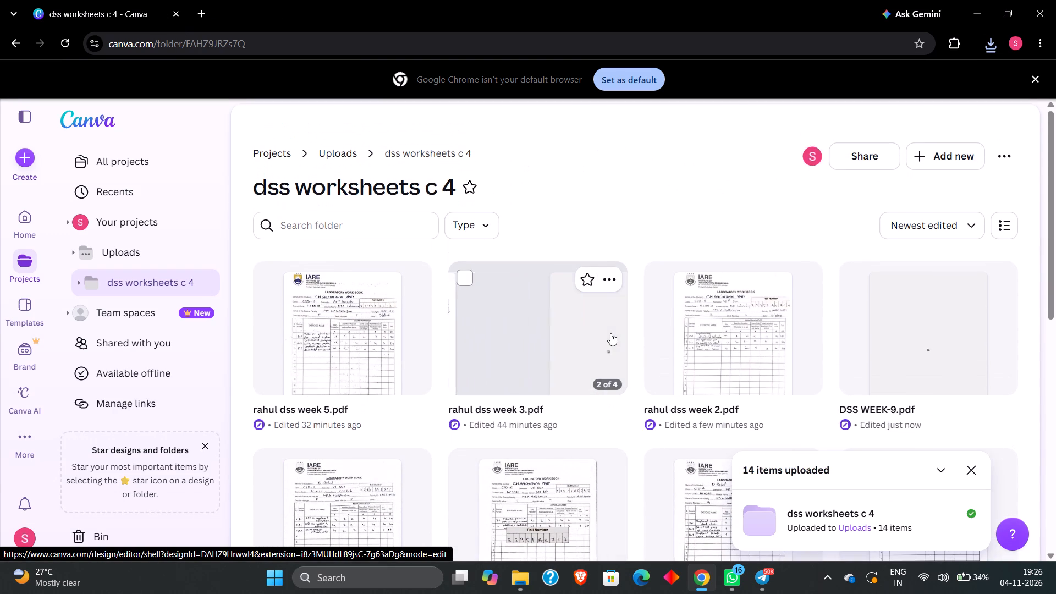
click(982, 50)
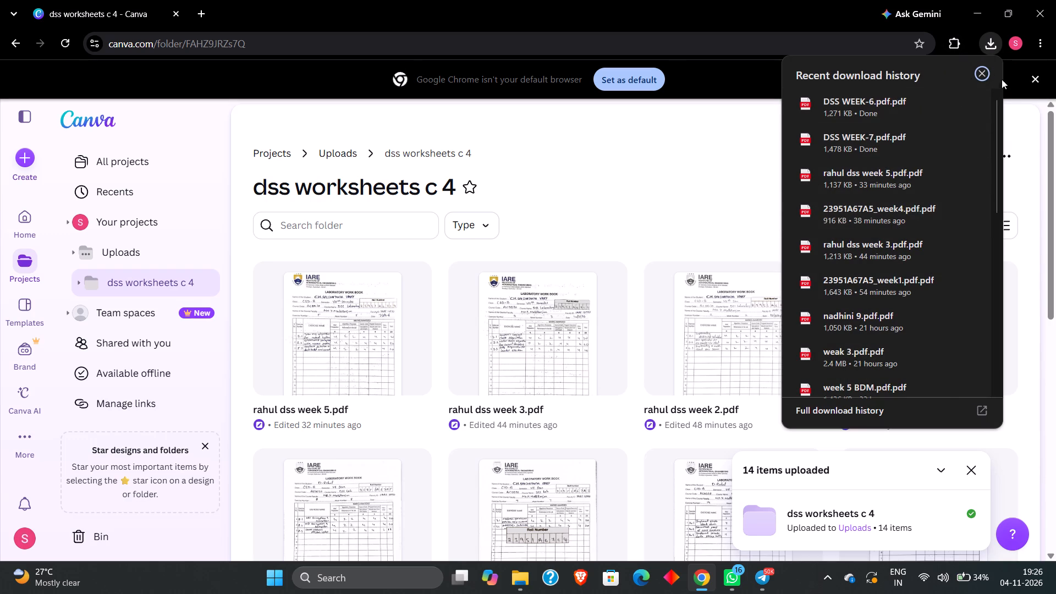
click(1004, 77)
scroll(765, 262, down, 1)
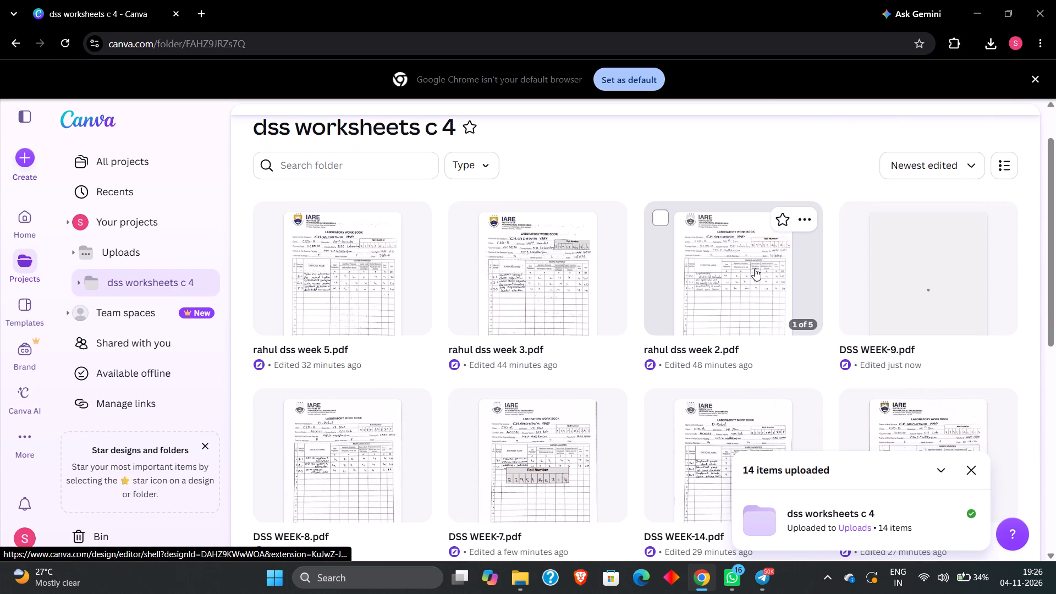
click(755, 268)
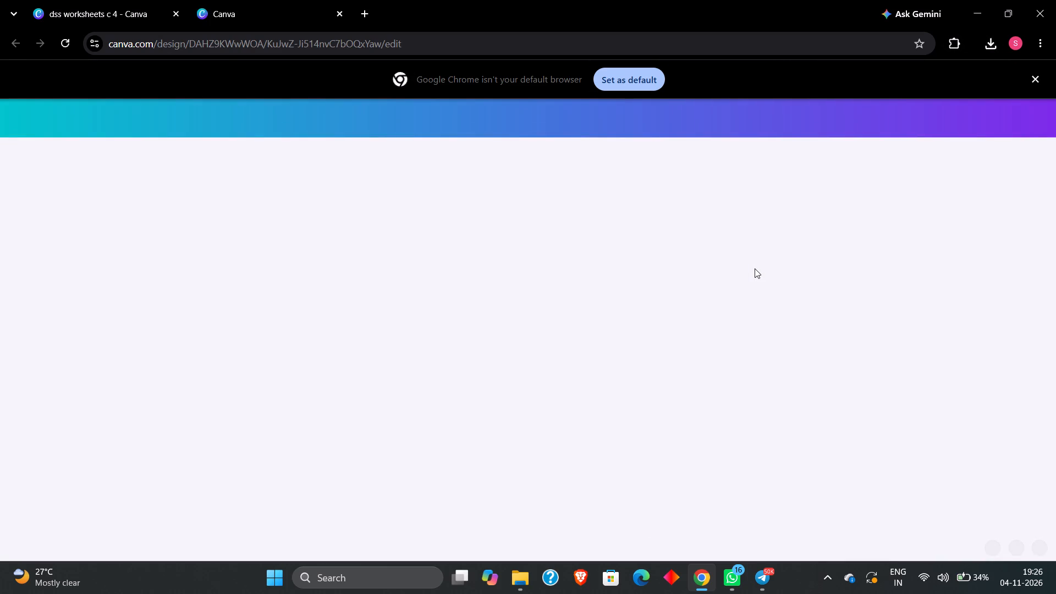
scroll(725, 282, up, 2)
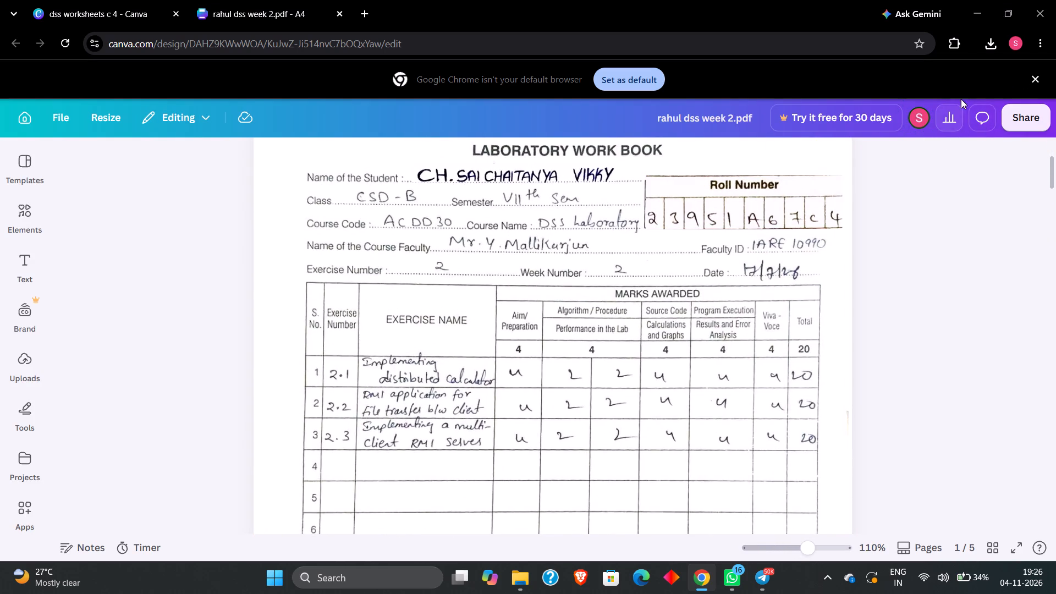
Set up a download of all pages of rahul dss week 2.pdf as a PDF.
click(1016, 108)
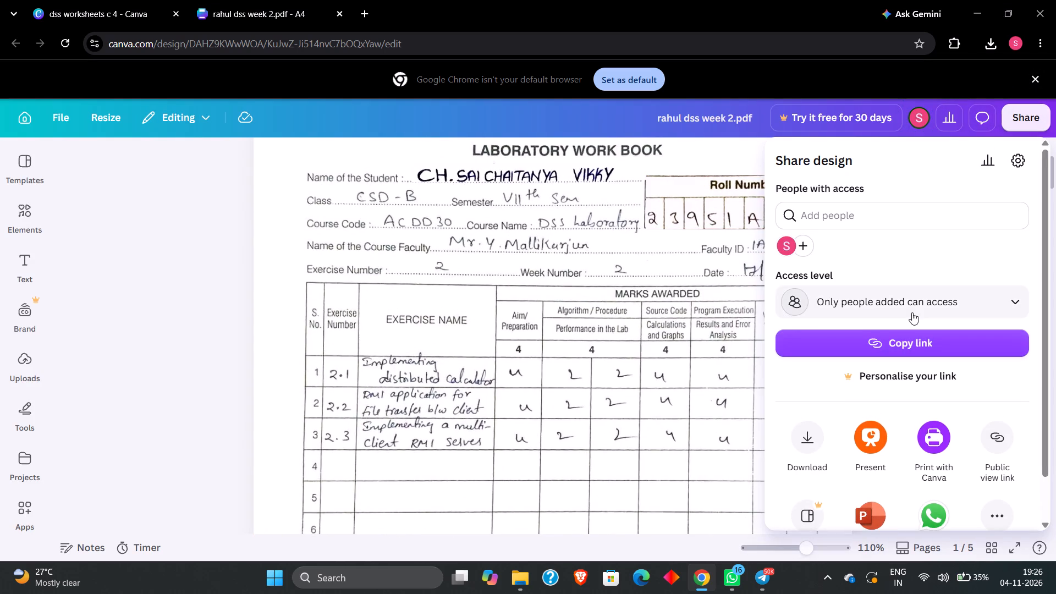
click(805, 433)
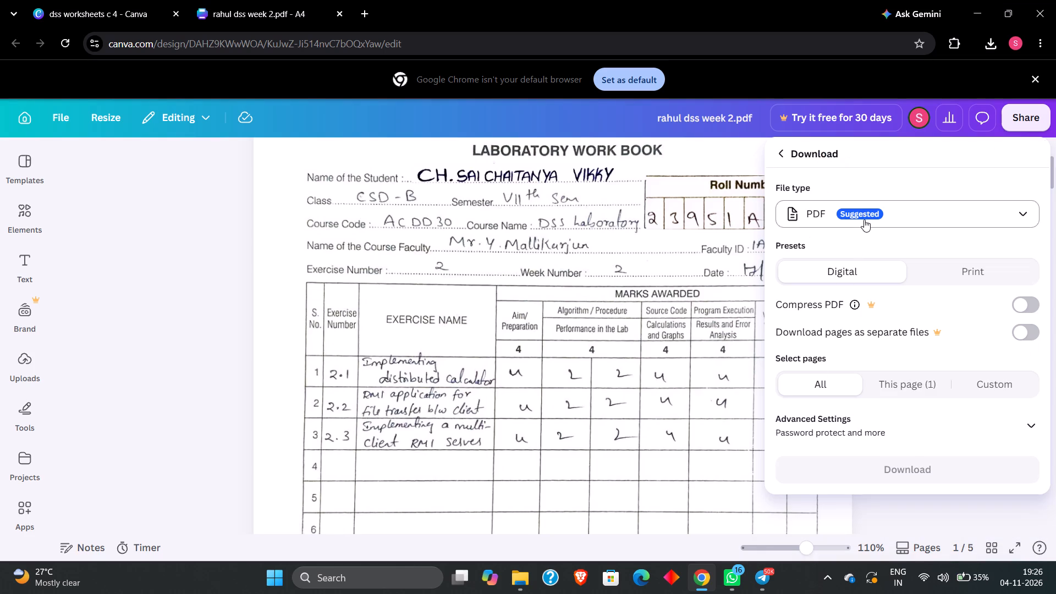
click(864, 219)
click(875, 338)
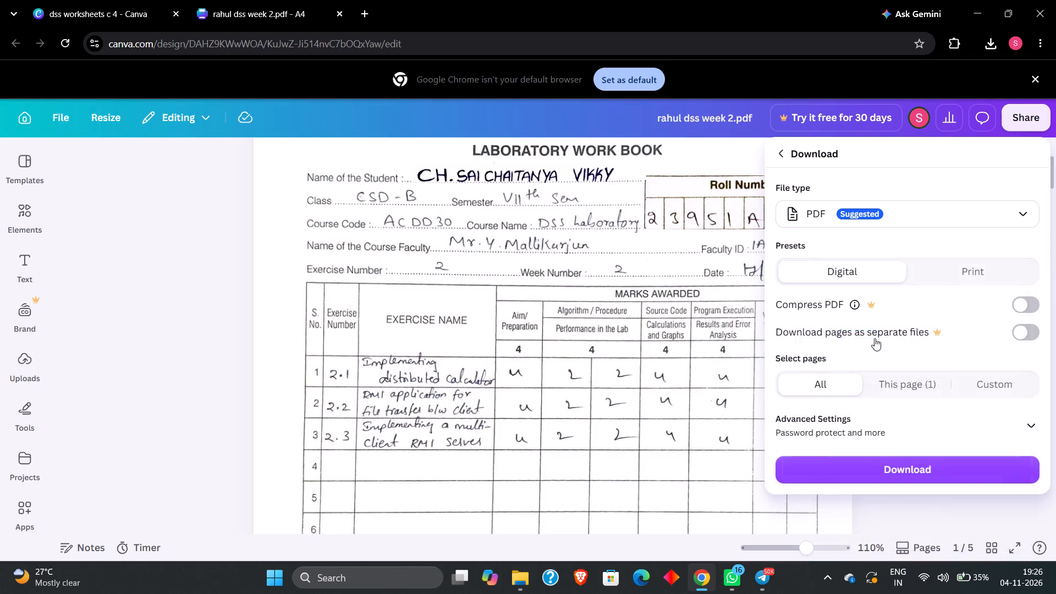
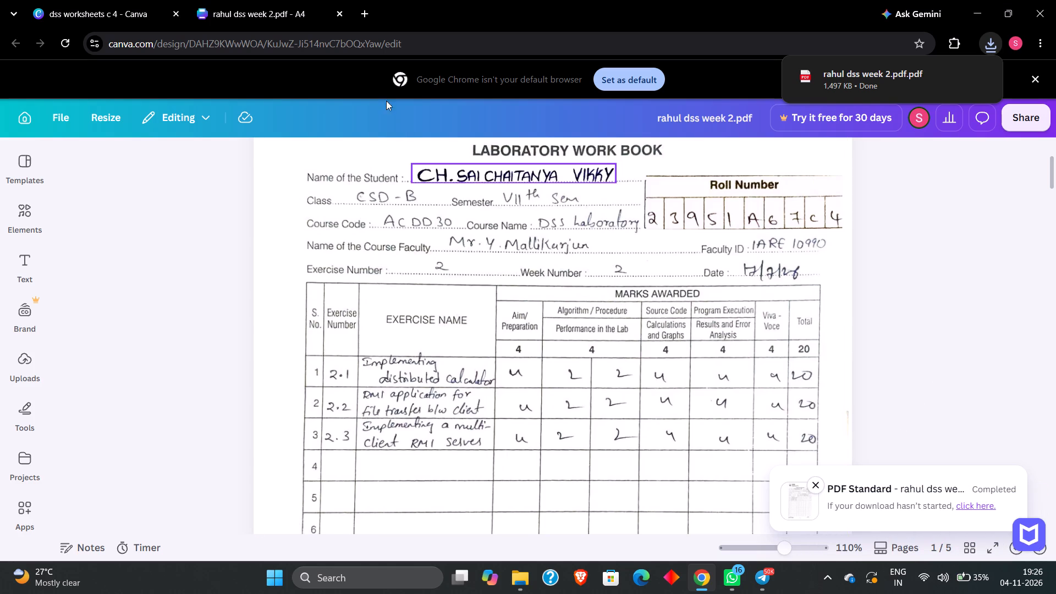
Close the rahul dss week 2.pdf design and open DSS WEEK-8.pdf from the dss worksheets c 4 folder.
click(338, 15)
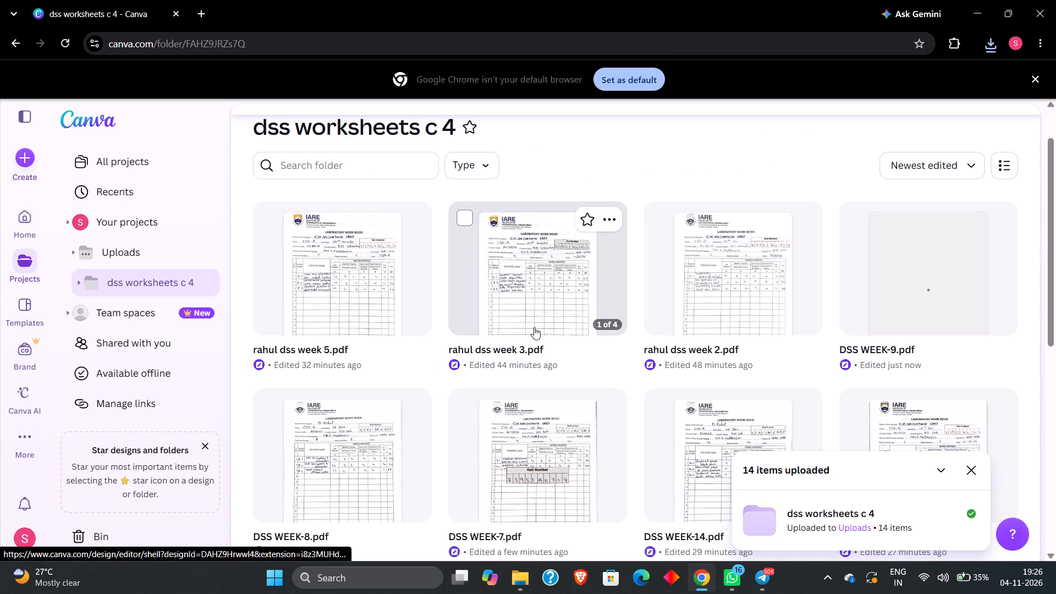
scroll(534, 327, down, 3)
click(393, 394)
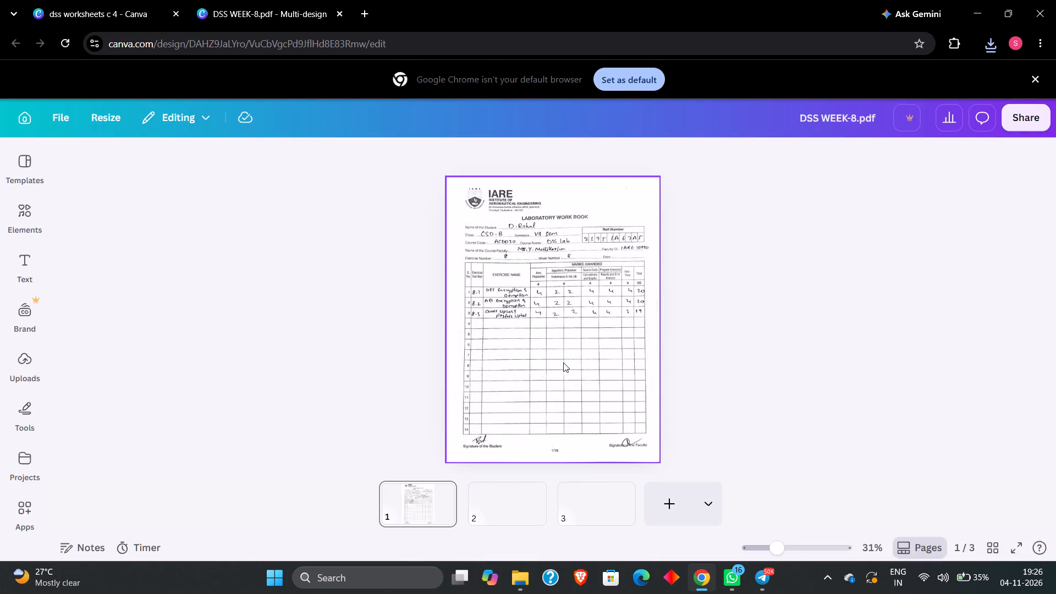
Lock the scanned cover page image on page 1 of DSS WEEK-8.pdf.
key(super+v)
click(565, 333)
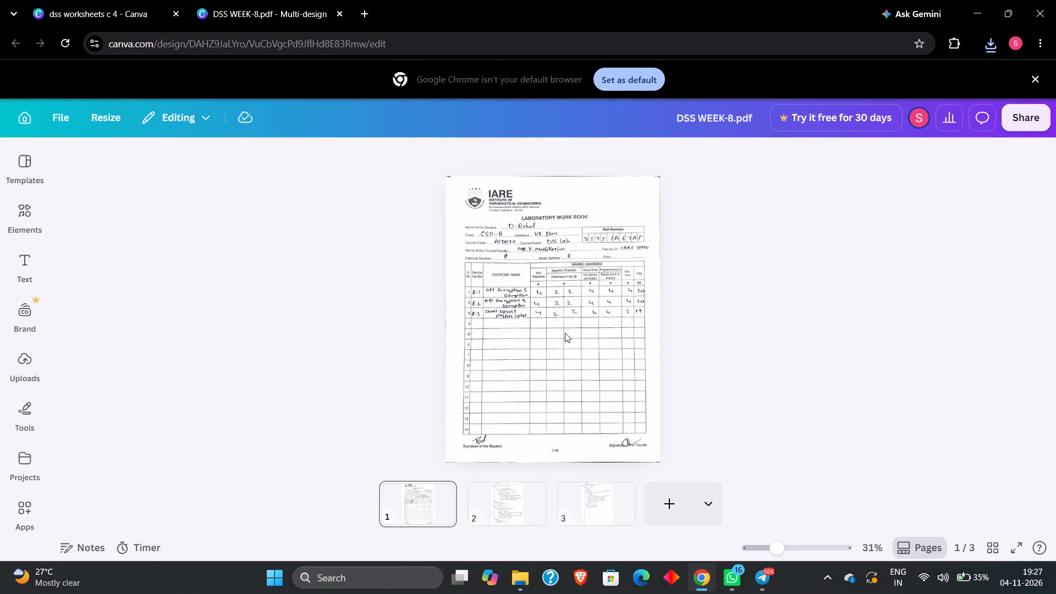
right_click(565, 333)
click(530, 204)
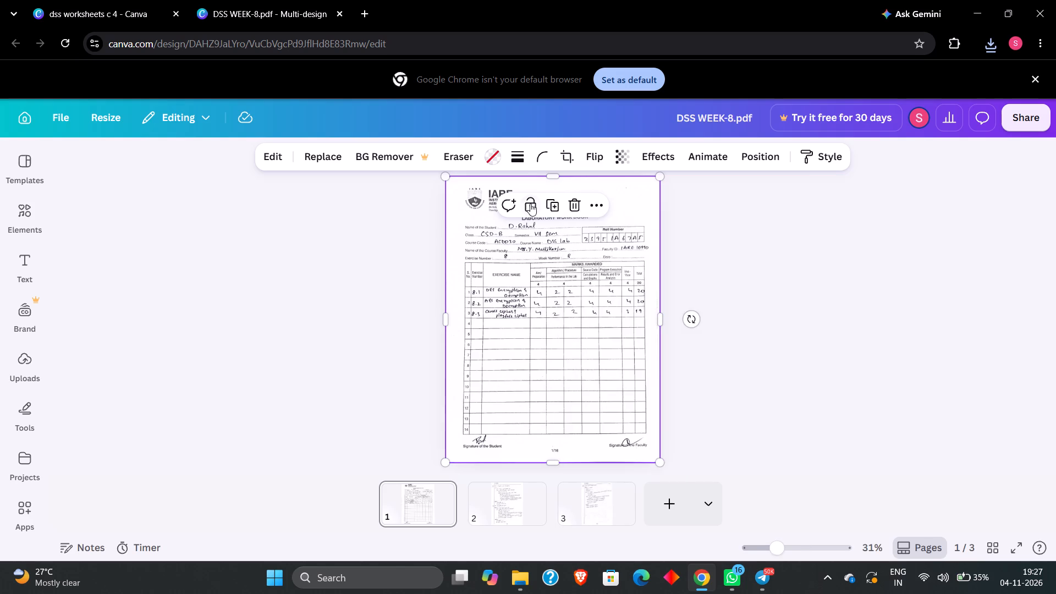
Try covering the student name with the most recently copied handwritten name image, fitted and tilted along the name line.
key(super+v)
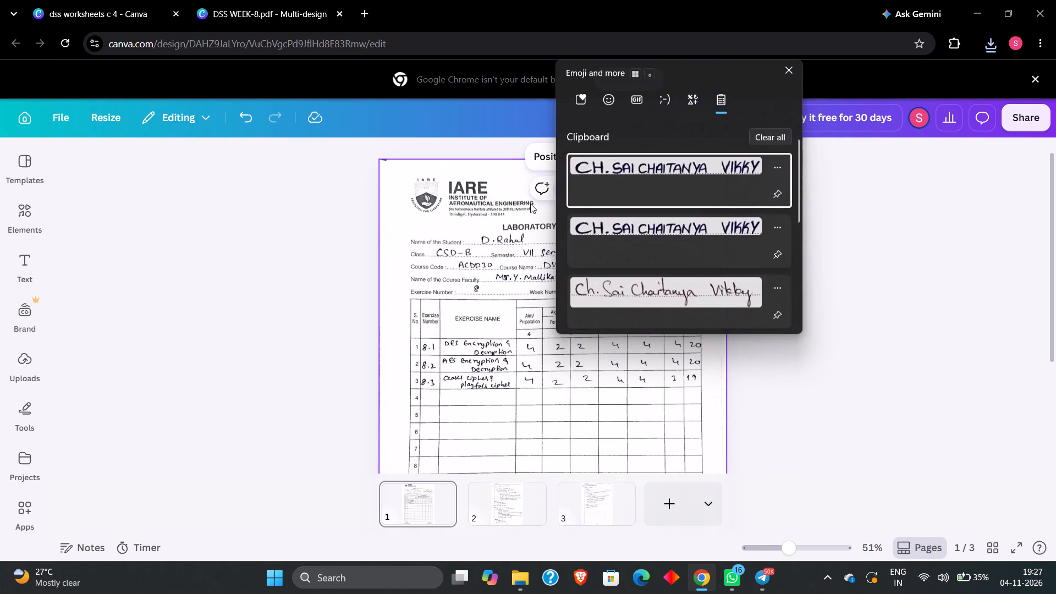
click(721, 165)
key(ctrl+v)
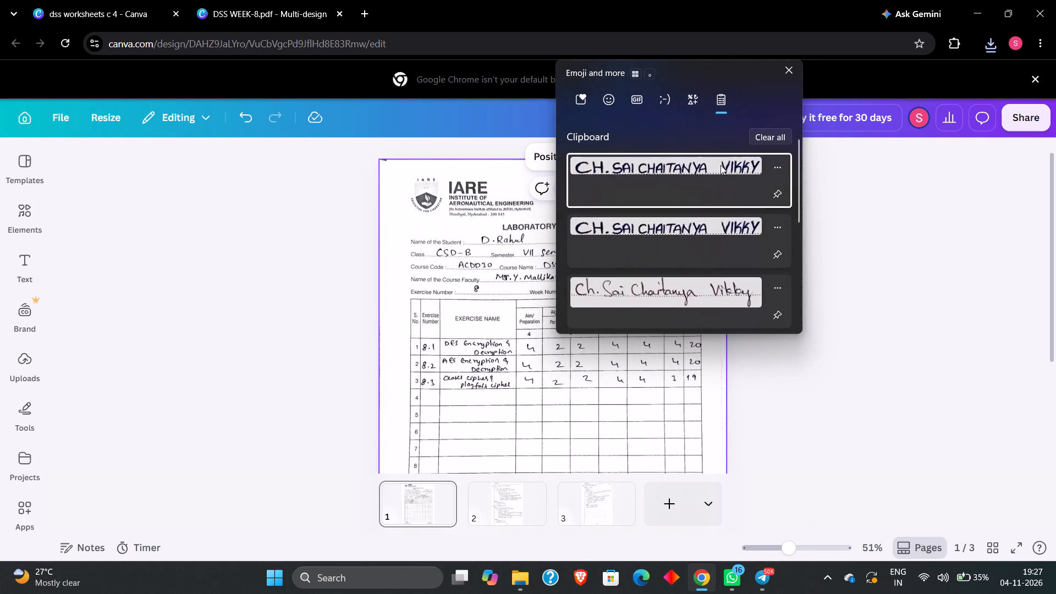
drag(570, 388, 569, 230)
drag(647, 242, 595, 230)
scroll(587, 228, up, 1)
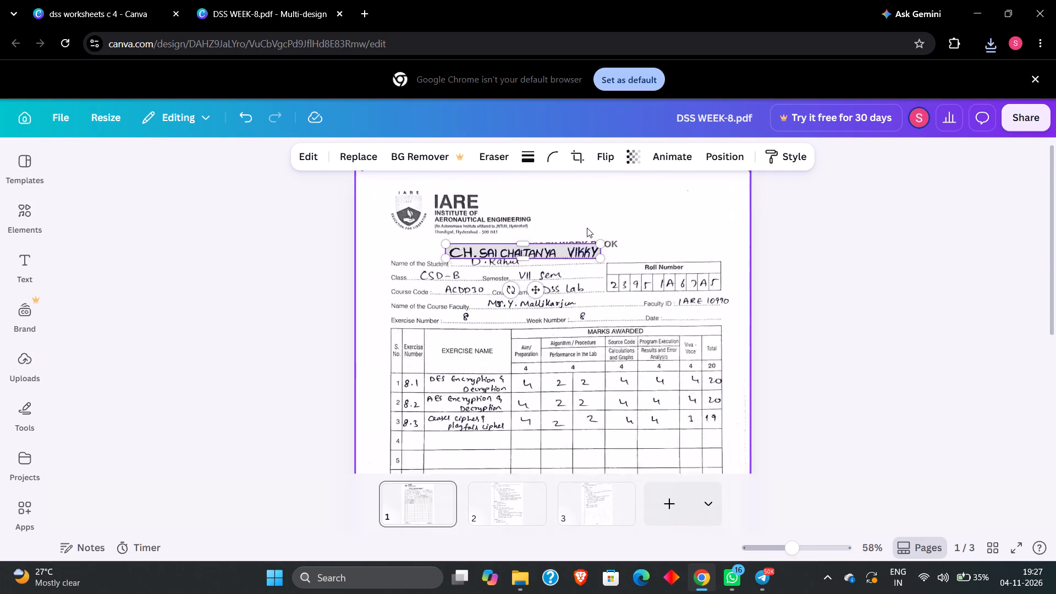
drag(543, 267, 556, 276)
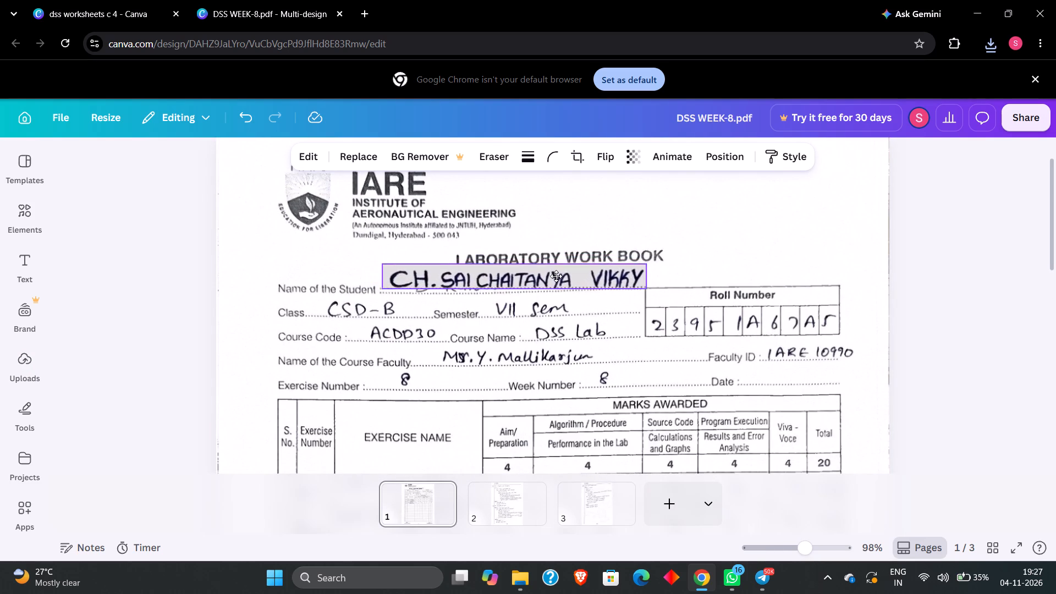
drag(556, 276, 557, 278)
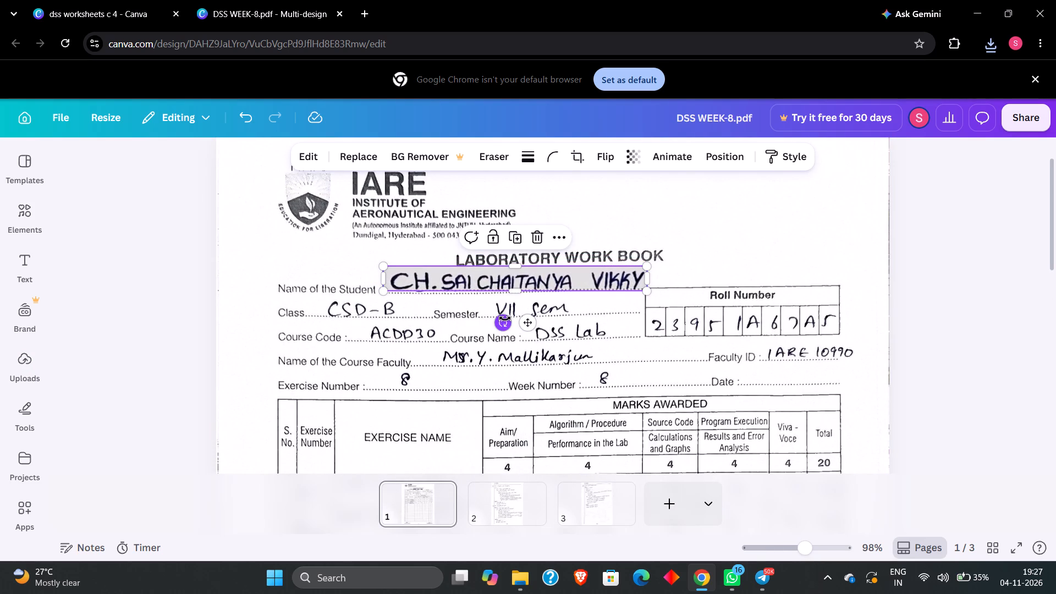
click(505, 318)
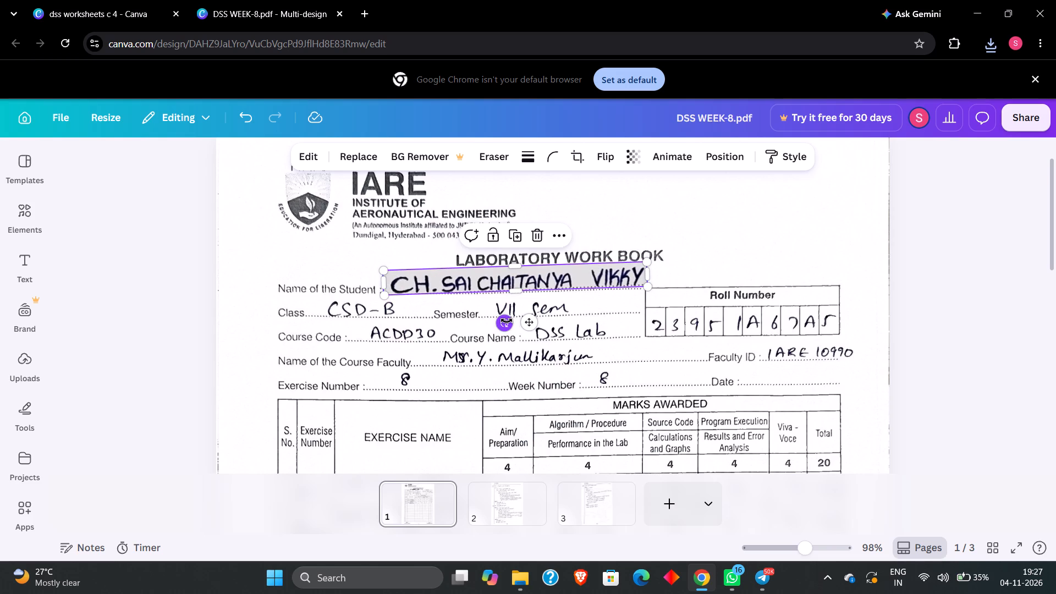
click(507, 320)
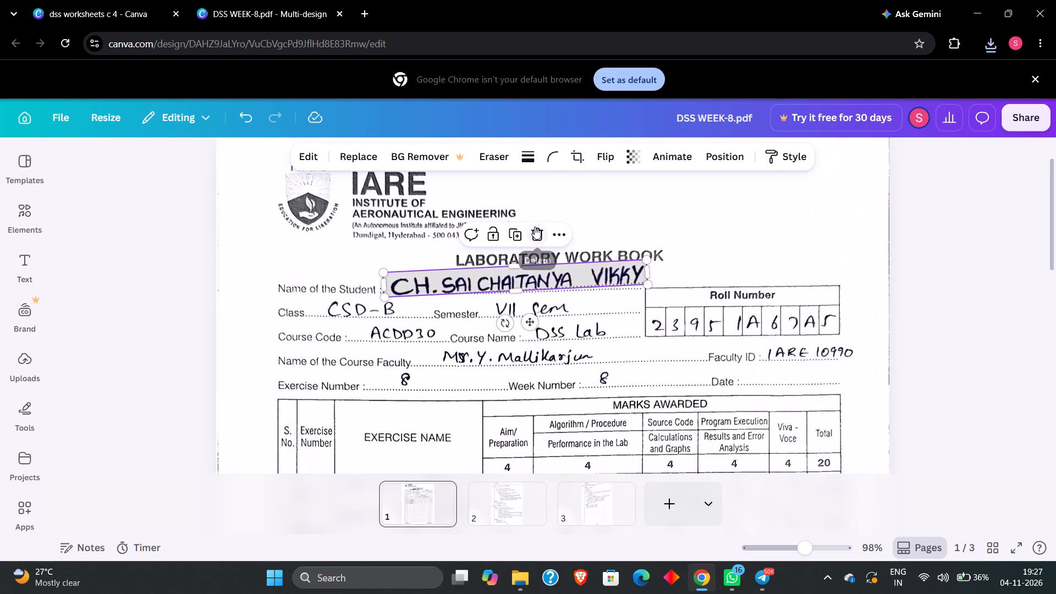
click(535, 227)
Paste the second handwritten name image from the clipboard history and shrink it to fit over the existing student name.
key(super+v)
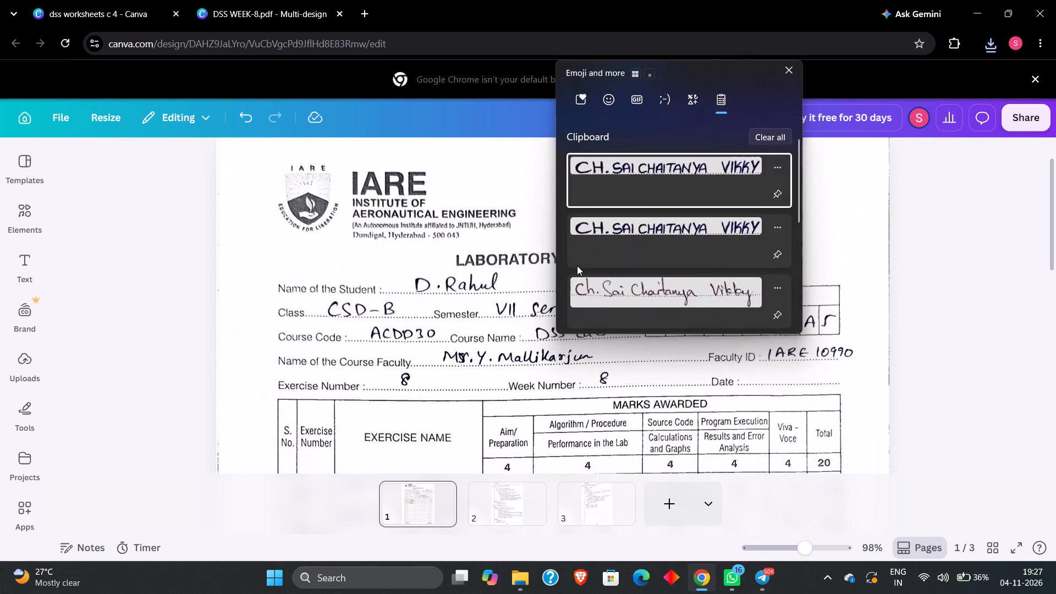
click(692, 234)
key(ctrl+v)
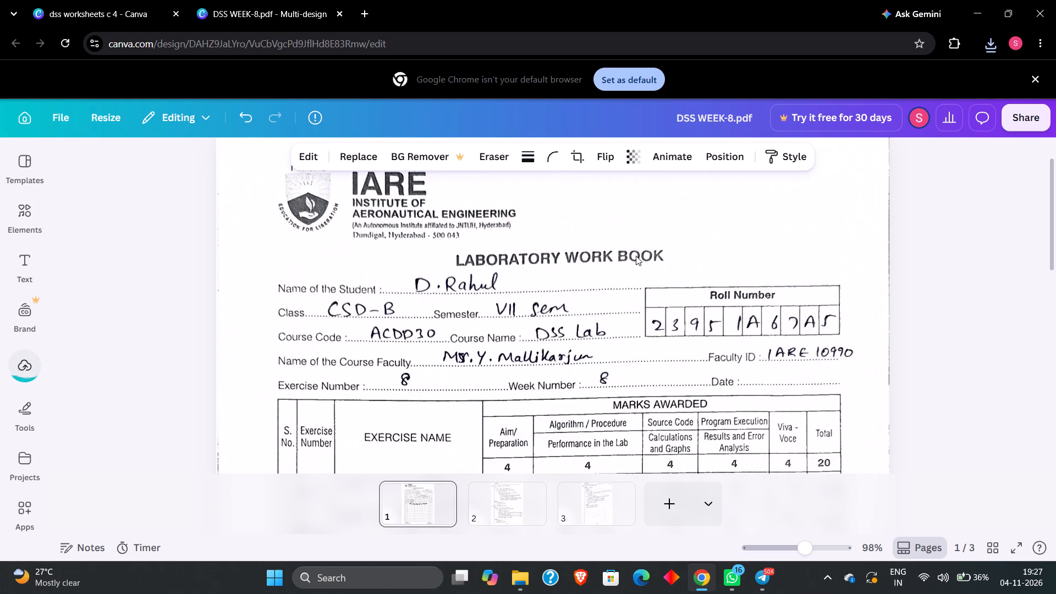
scroll(636, 256, down, 2)
drag(600, 462, 602, 215)
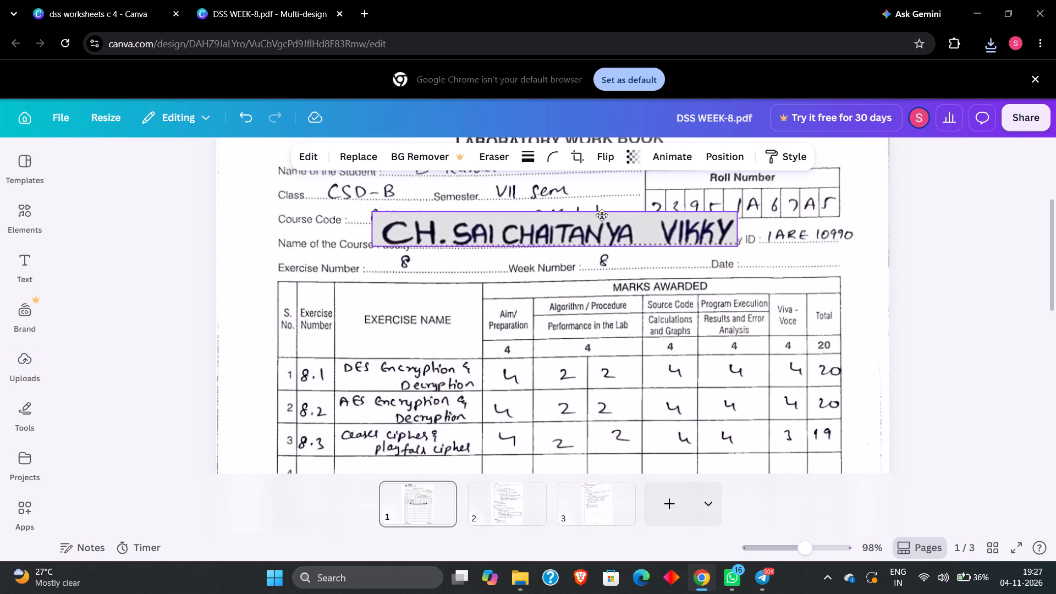
drag(602, 215, 602, 190)
scroll(631, 253, up, 2)
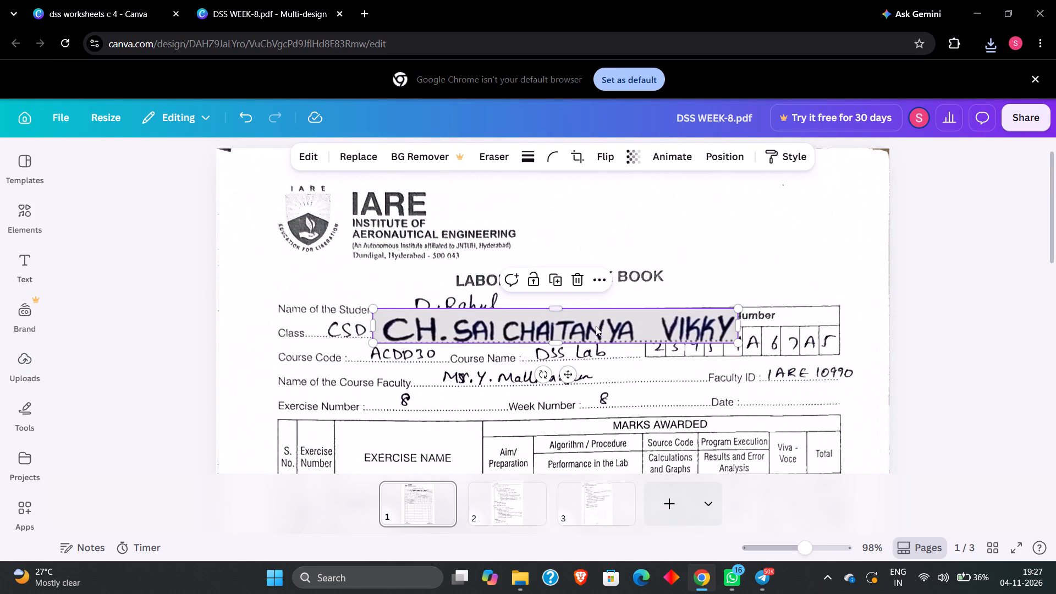
drag(597, 316, 585, 300)
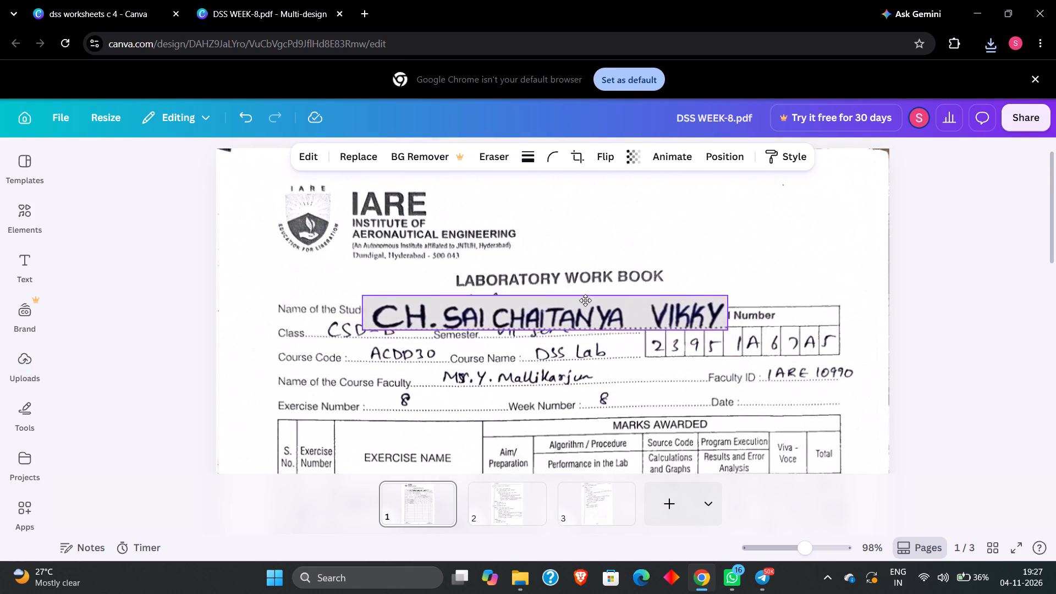
drag(585, 300, 585, 298)
drag(726, 321, 638, 311)
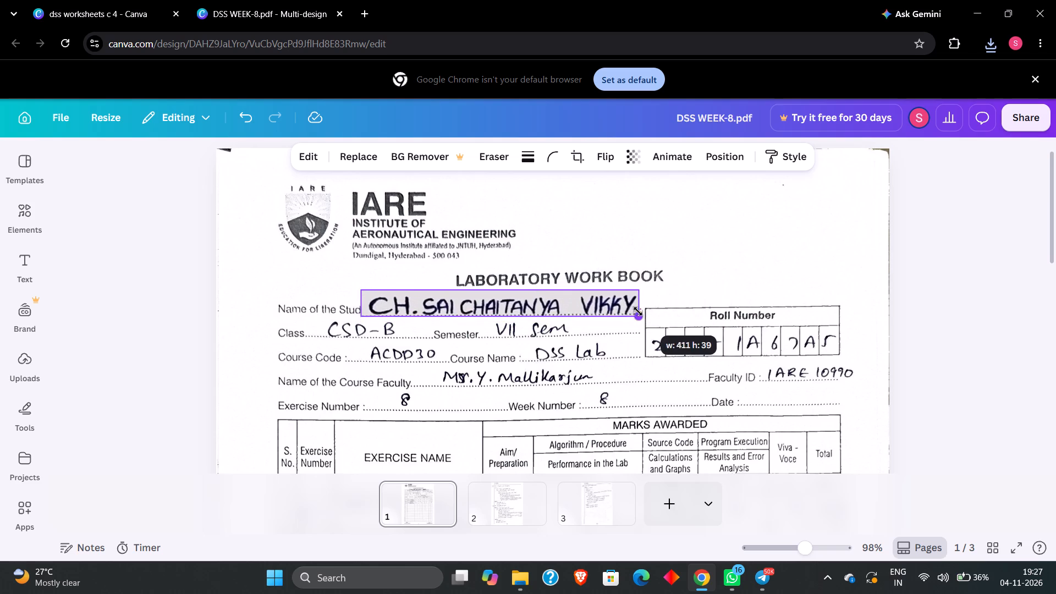
drag(638, 311, 619, 305)
drag(582, 300, 598, 295)
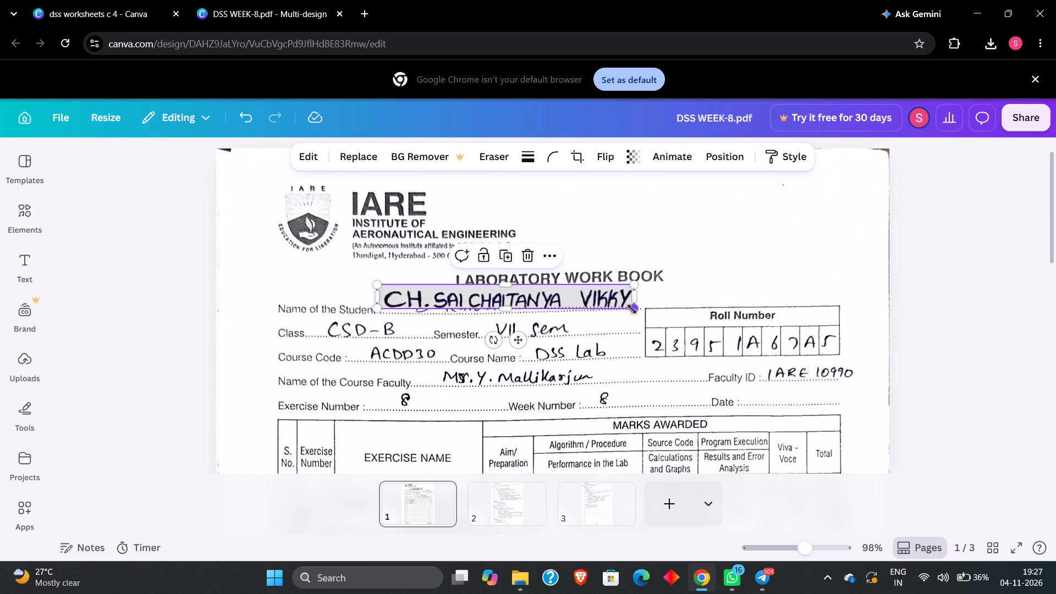
drag(632, 309, 615, 306)
click(580, 294)
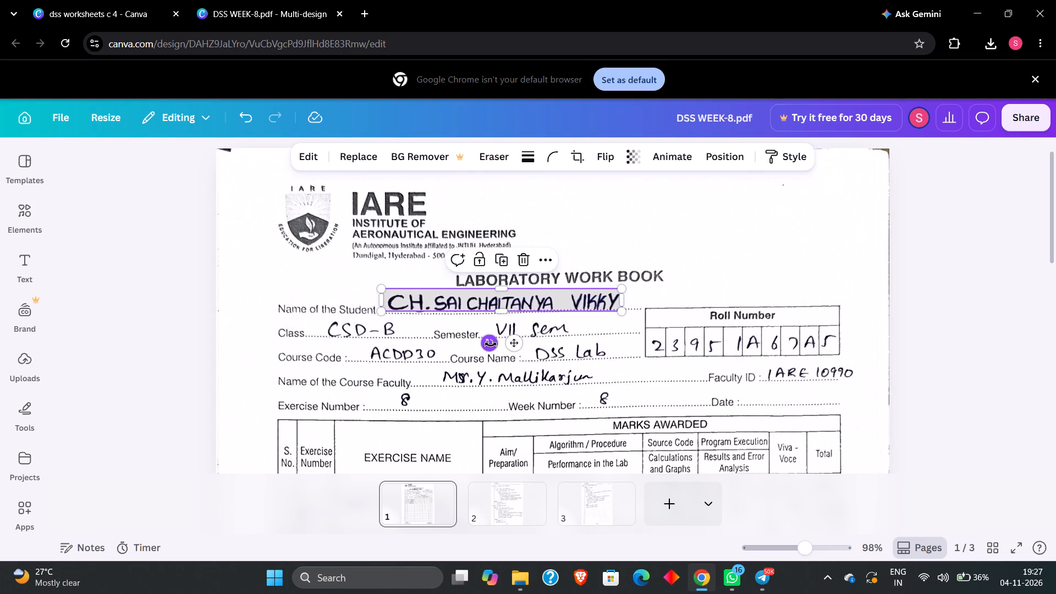
Rotate the pasted name image to about -2° and align it on the Name of the Student line.
drag(491, 344, 493, 344)
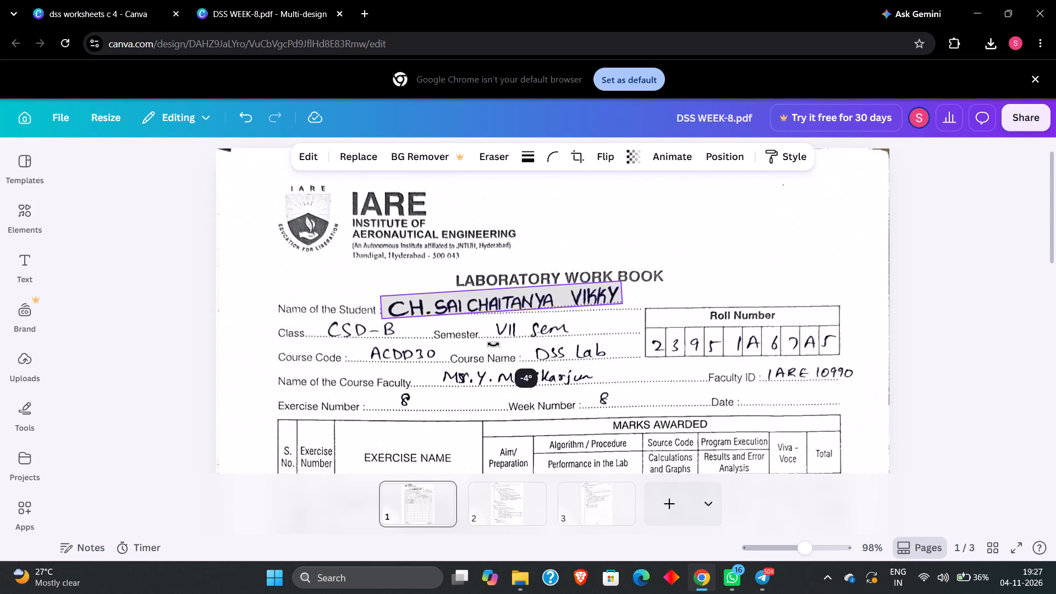
drag(493, 344, 492, 349)
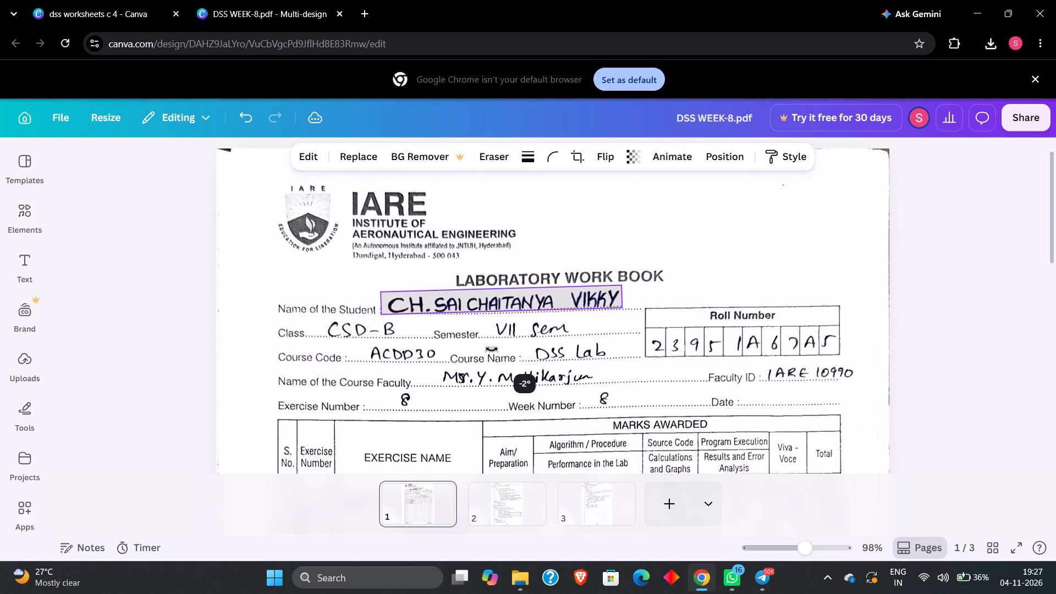
drag(492, 349, 492, 351)
drag(492, 351, 492, 351)
click(561, 301)
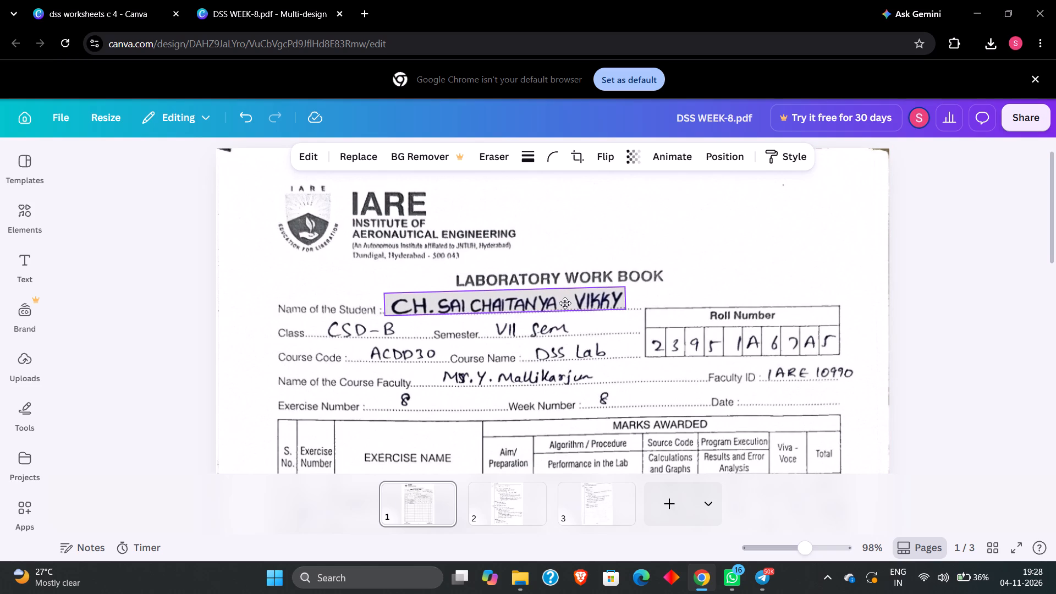
click(582, 329)
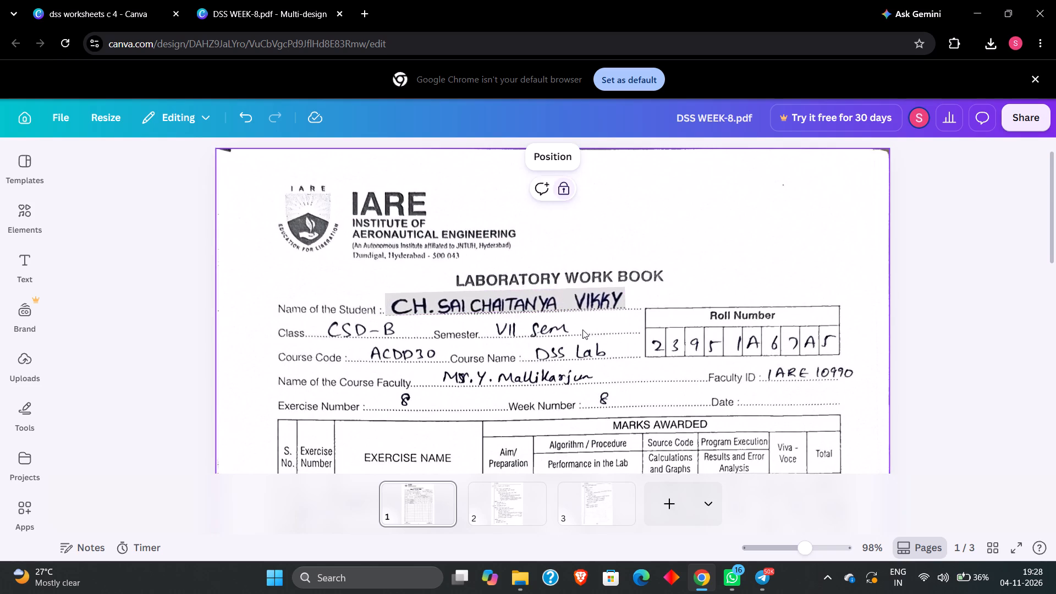
Adjust the name image's brightness to 59 and contrast to 33 so its background blends with the page.
click(566, 295)
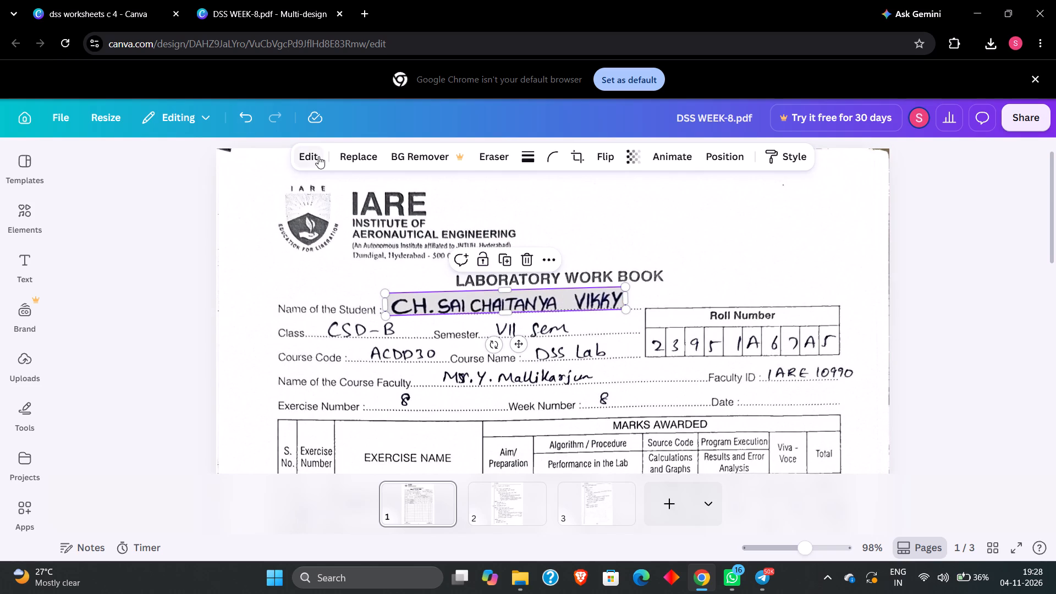
click(318, 156)
click(91, 359)
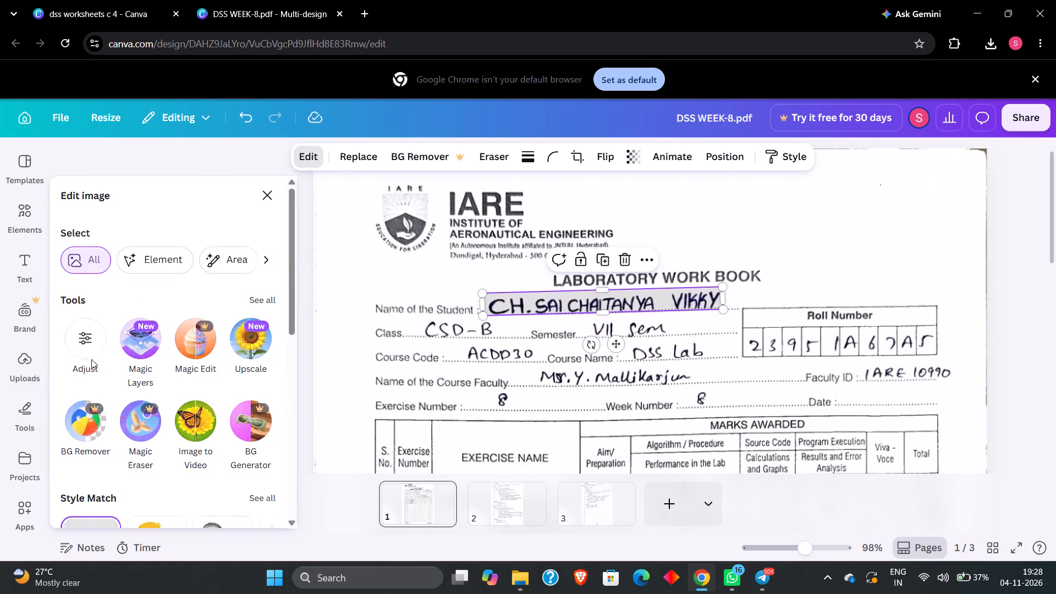
scroll(135, 339, down, 2)
drag(158, 329, 196, 329)
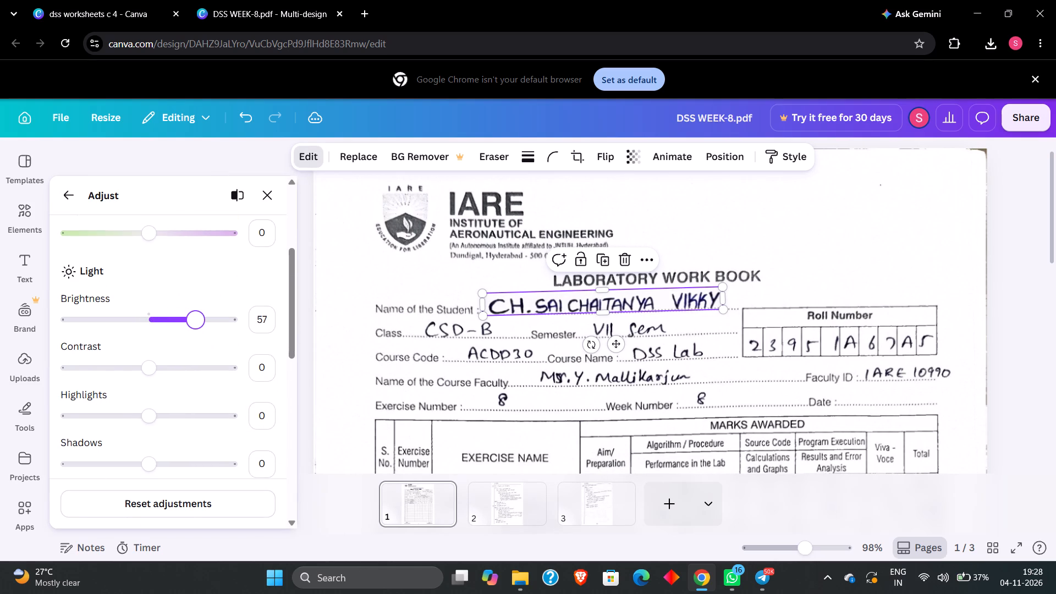
drag(196, 329, 197, 329)
drag(147, 362, 164, 363)
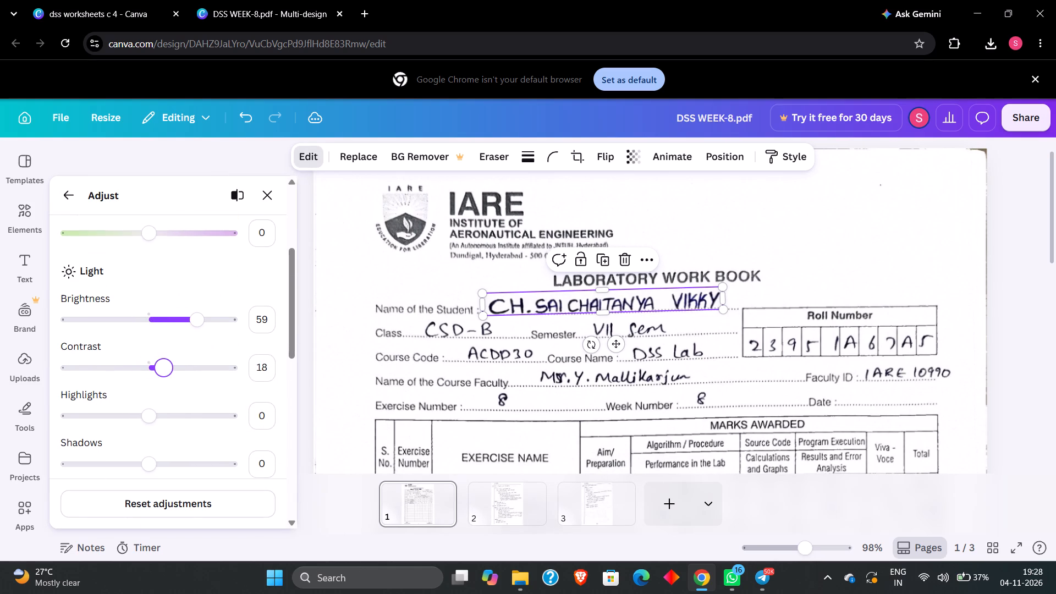
drag(164, 363, 175, 368)
drag(175, 368, 176, 367)
Paste the handwritten Signature of the Student image from the clipboard history onto the first page.
scroll(487, 373, down, 3)
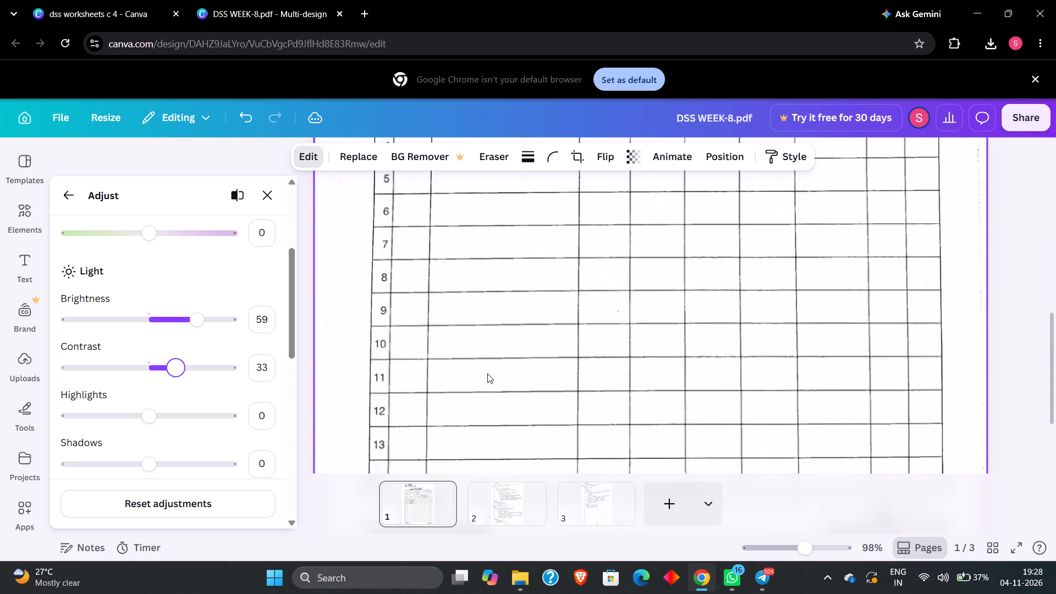
scroll(487, 373, down, 1)
click(543, 346)
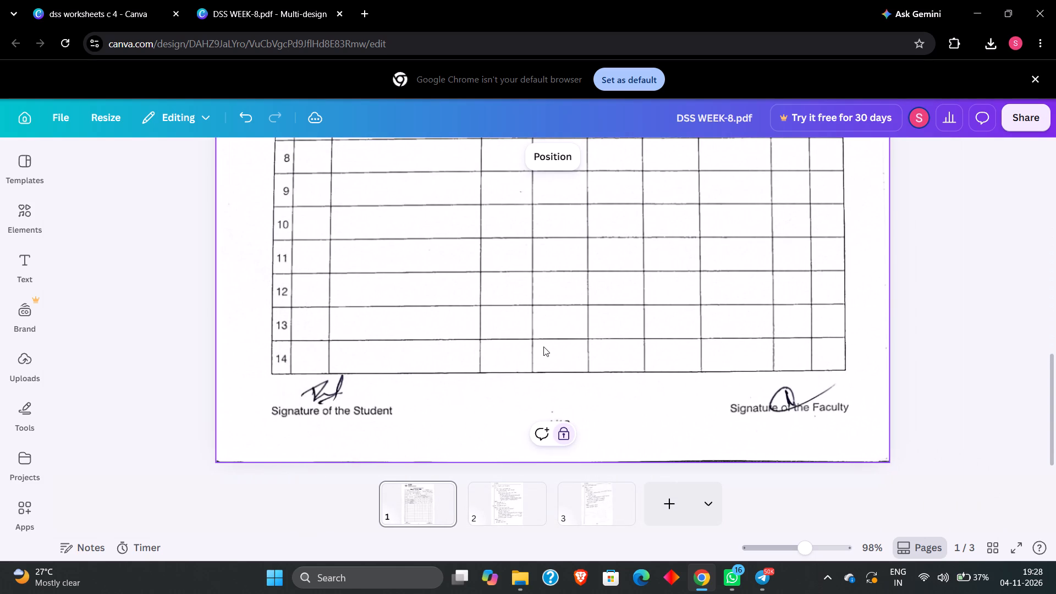
key(super+v)
scroll(713, 274, down, 5)
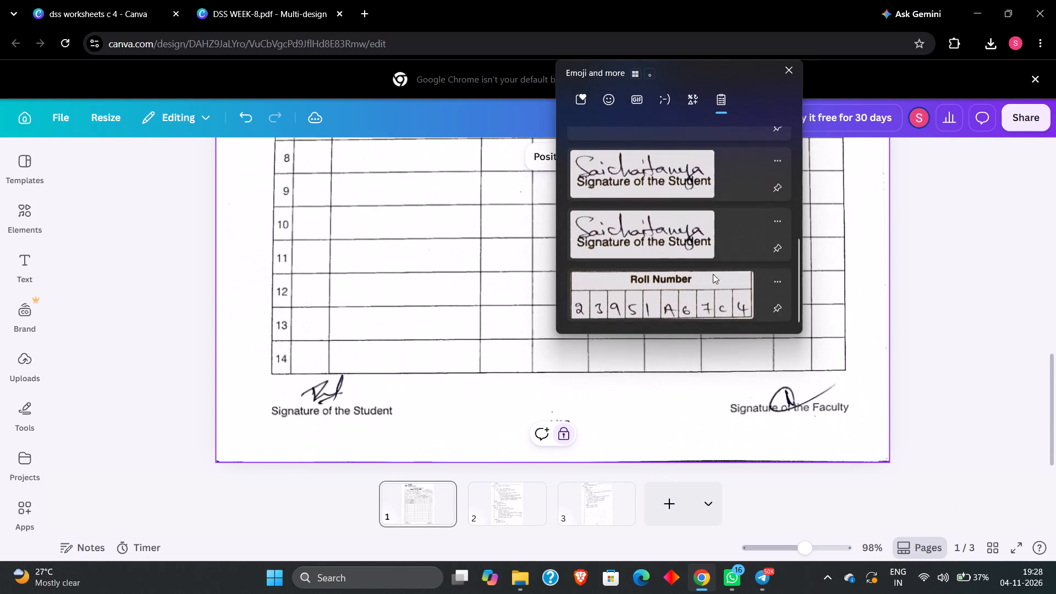
click(663, 185)
key(ctrl+v)
Shrink the pasted signature image and align it over the existing student signature and its caption at the page bottom.
scroll(519, 241, up, 2)
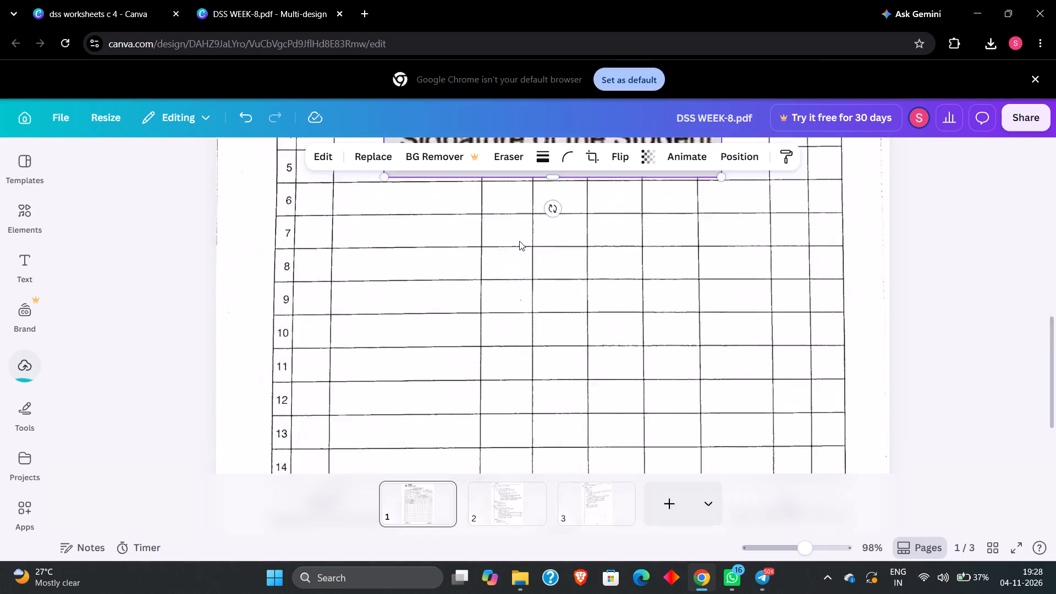
scroll(519, 241, up, 1)
drag(524, 291, 487, 379)
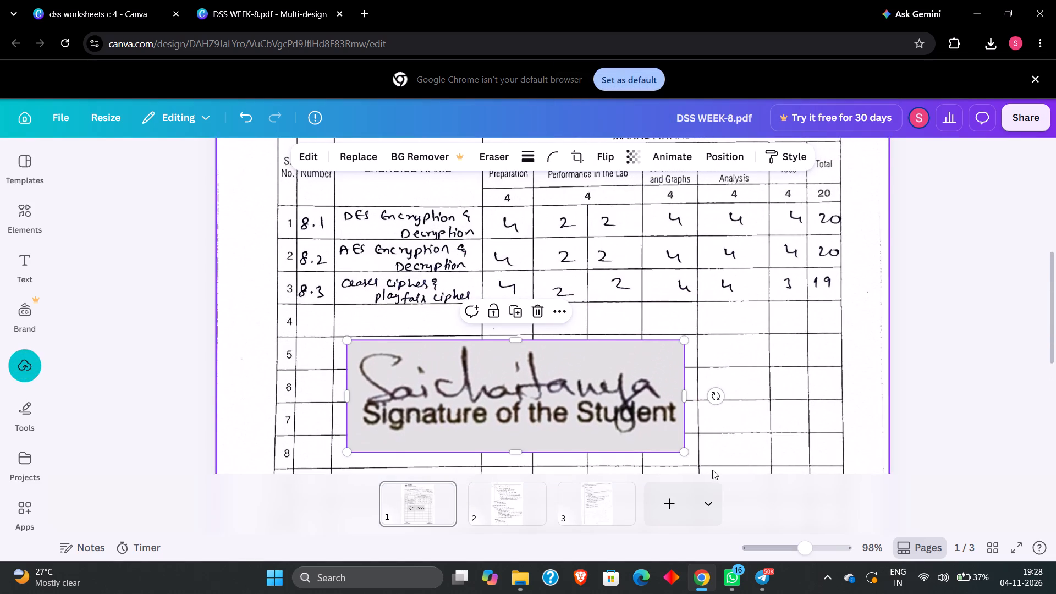
drag(681, 454, 596, 410)
scroll(680, 351, down, 3)
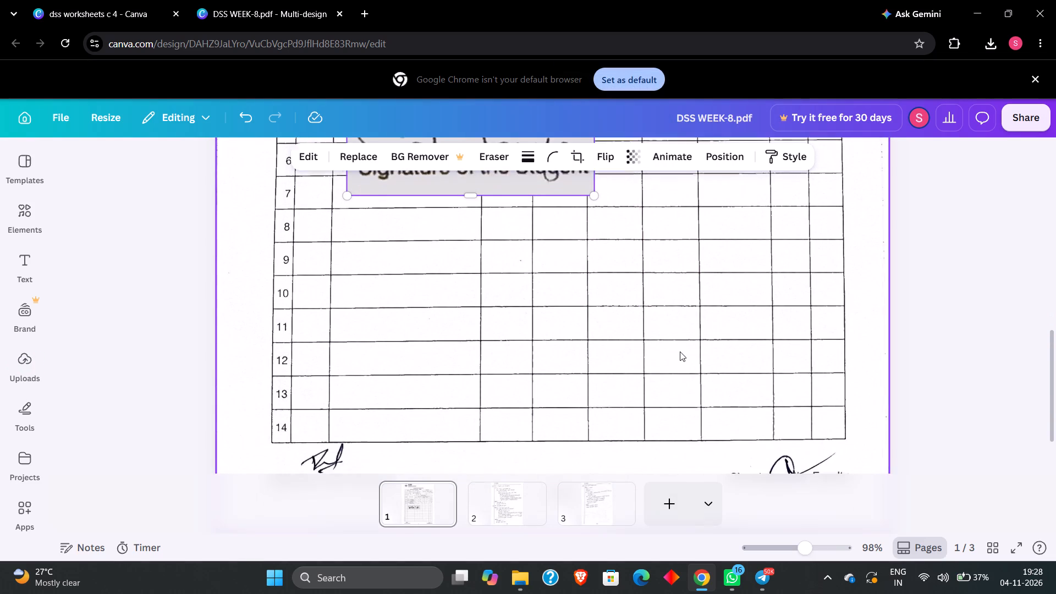
drag(532, 173, 475, 349)
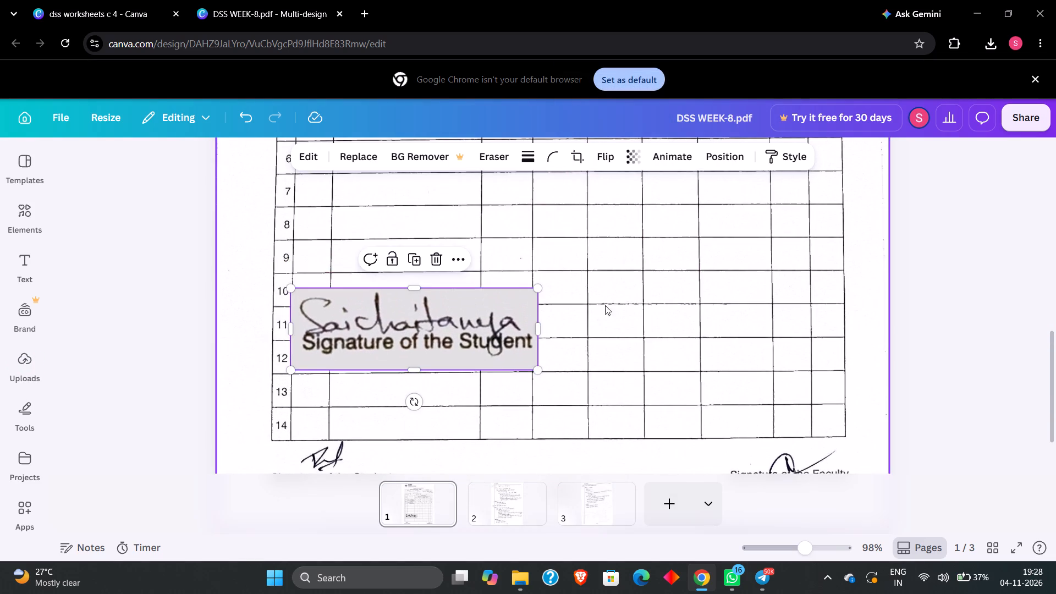
scroll(653, 337, down, 1)
drag(493, 249, 453, 386)
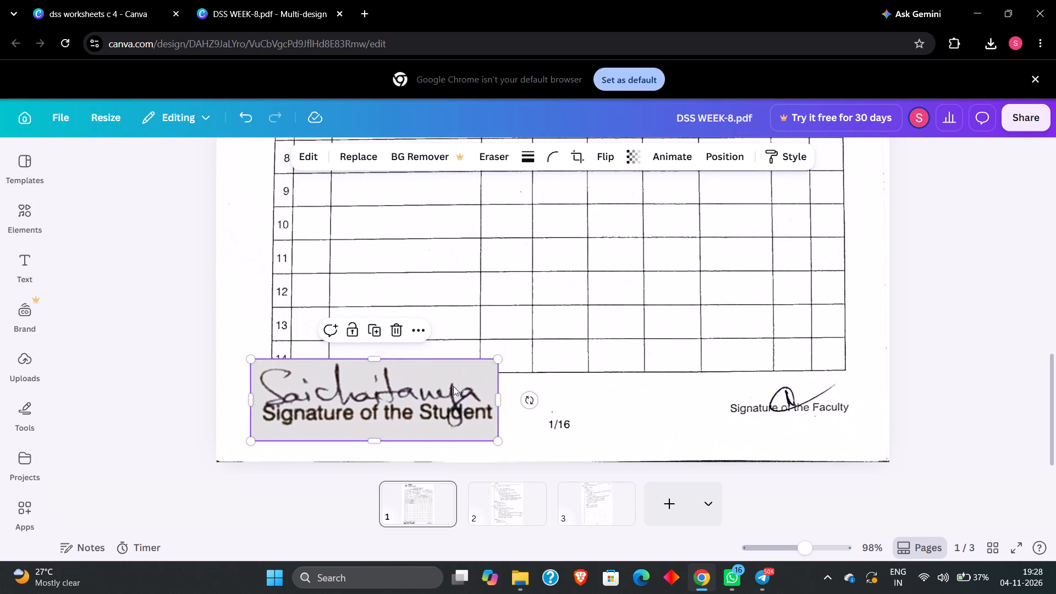
drag(499, 440, 413, 415)
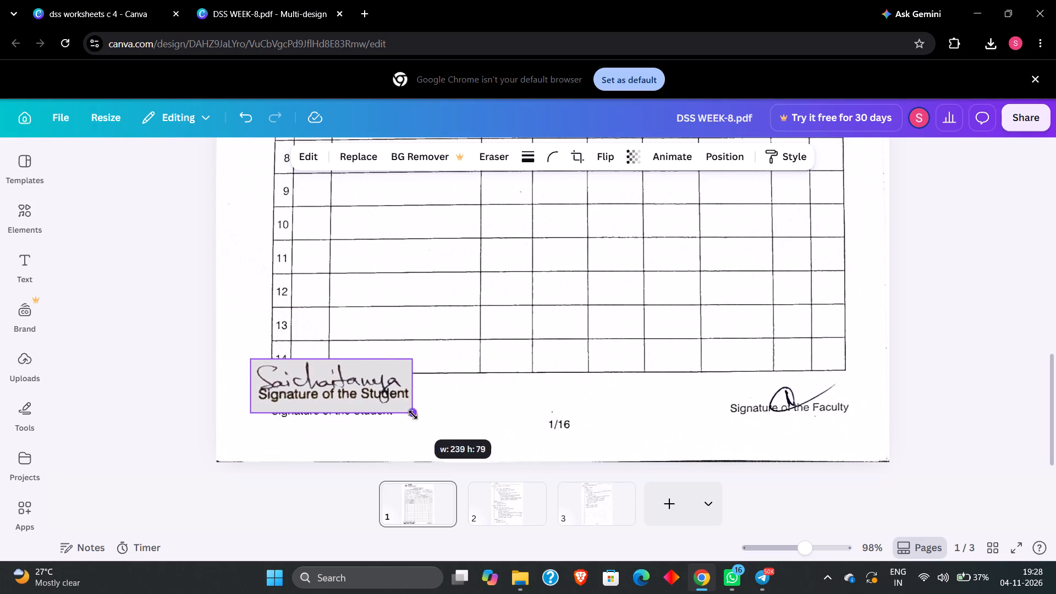
drag(375, 389, 372, 407)
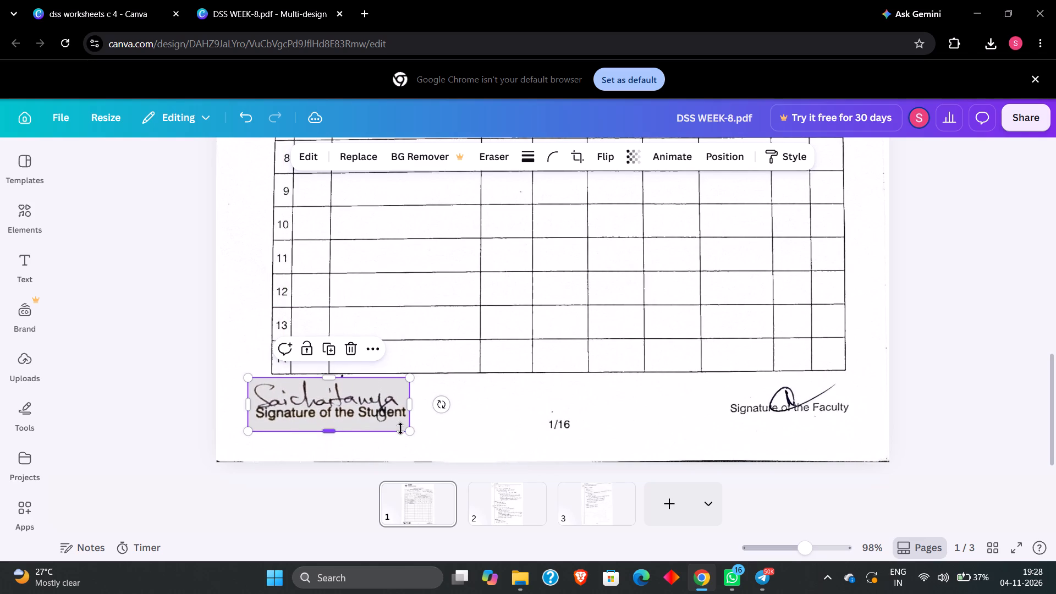
drag(409, 435, 400, 431)
click(367, 410)
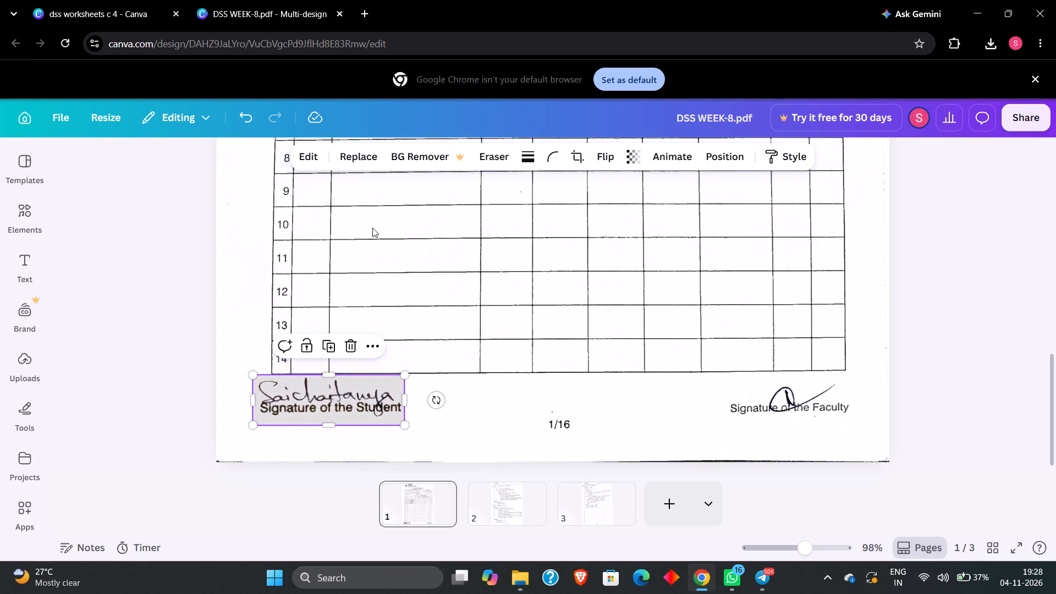
Adjust the signature image's brightness to 59 and contrast to 33 so its background blends with the page.
click(314, 156)
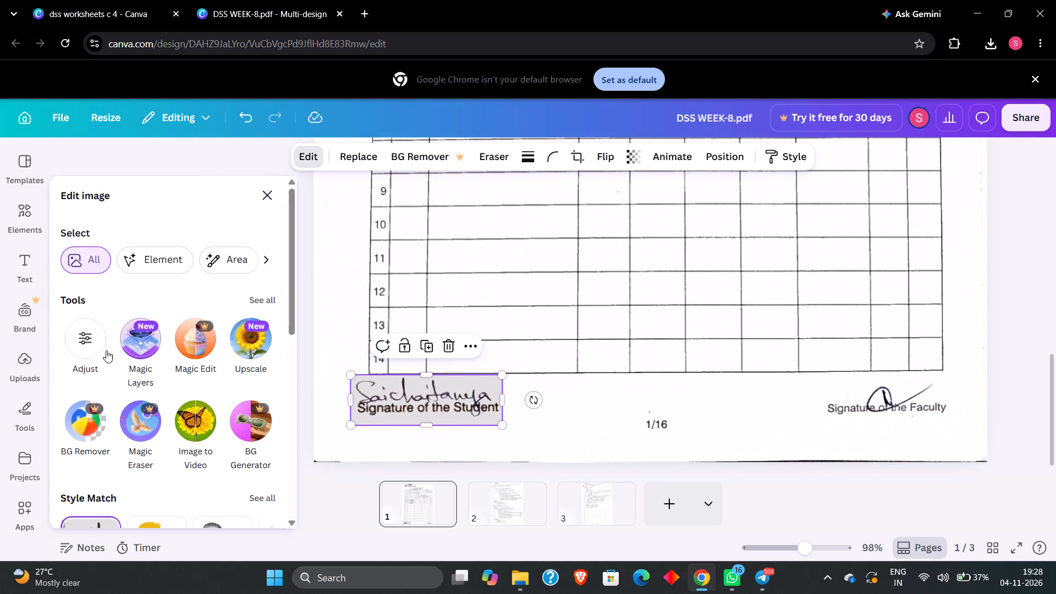
click(106, 351)
scroll(300, 402, down, 2)
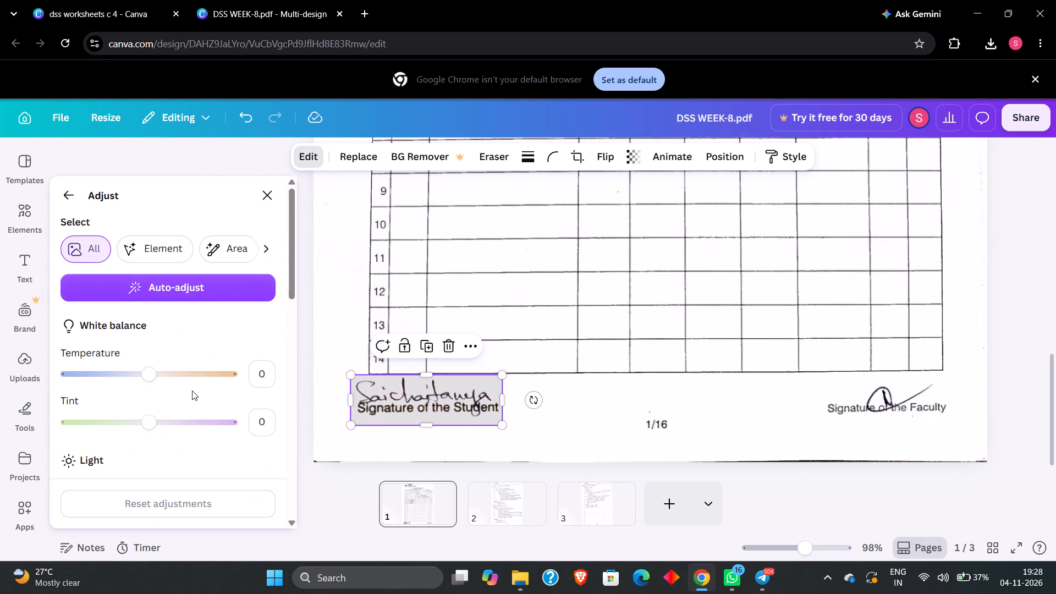
scroll(192, 391, down, 1)
drag(152, 367, 188, 366)
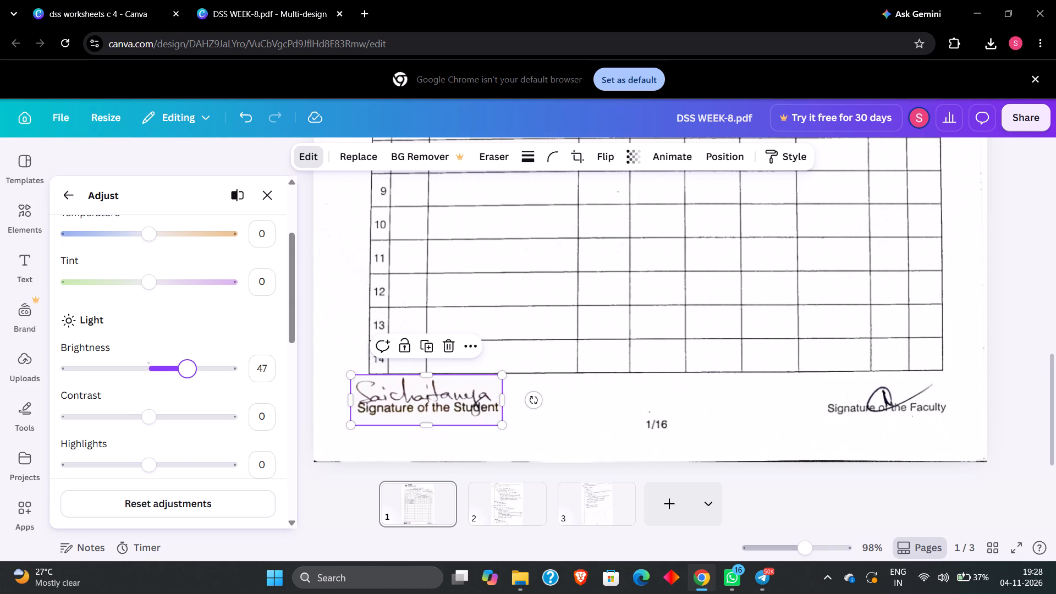
drag(188, 366, 196, 367)
drag(196, 367, 197, 367)
drag(153, 413, 175, 413)
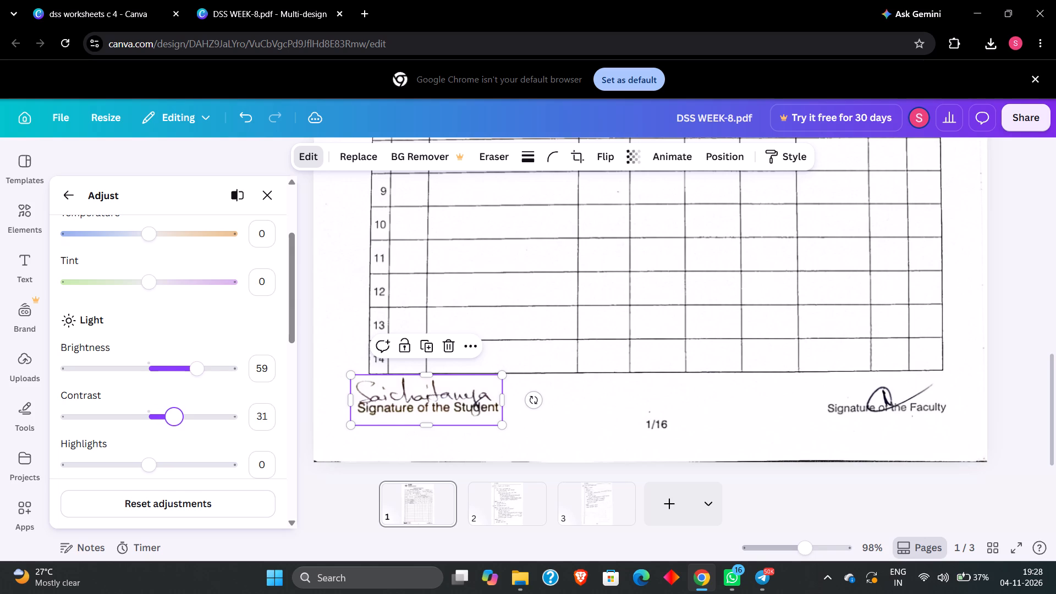
drag(175, 413, 177, 413)
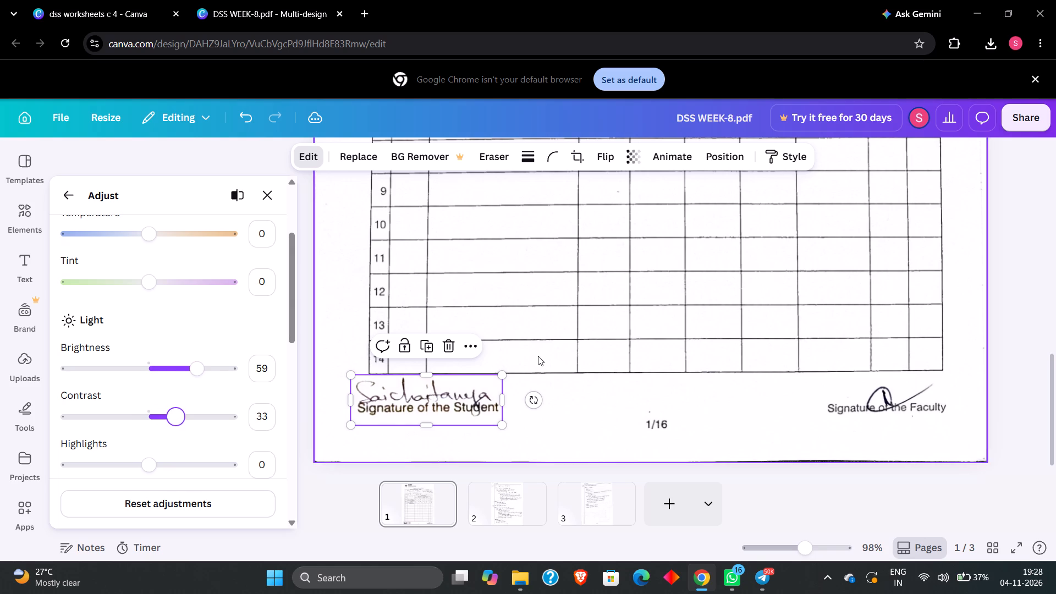
click(538, 356)
Paste the handwritten Roll Number image from the clipboard history and trim its right and bottom edges to about 525 × 135.
scroll(538, 356, up, 6)
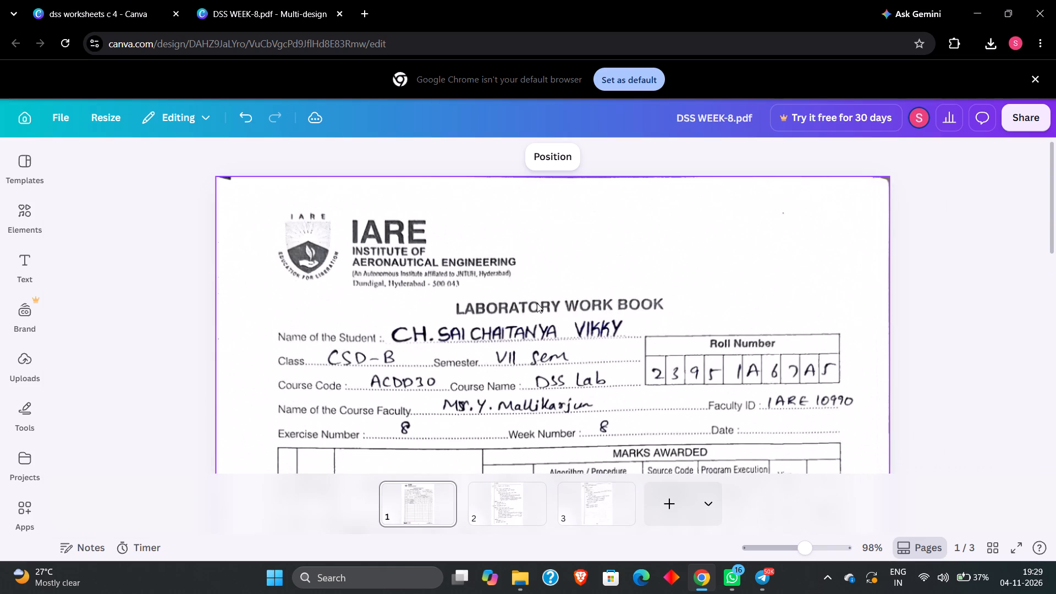
scroll(628, 257, down, 1)
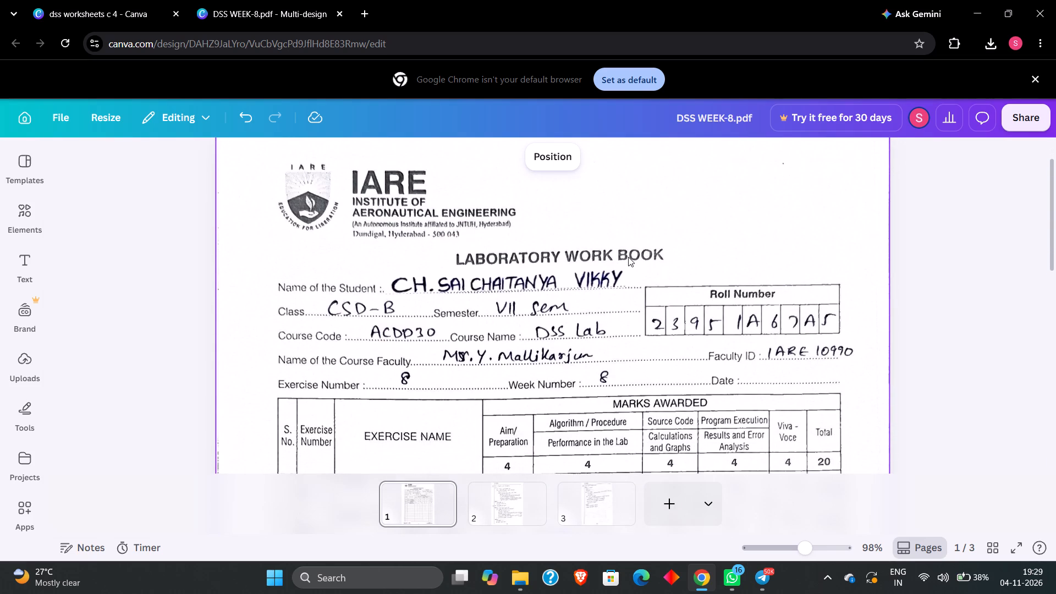
key(super+v)
scroll(675, 273, down, 1)
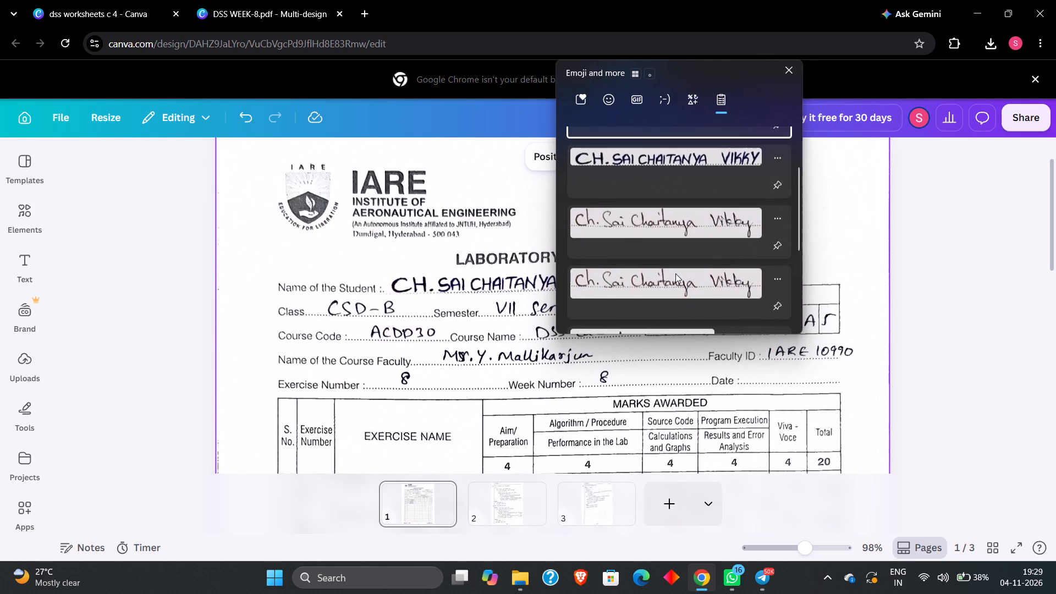
scroll(675, 273, down, 3)
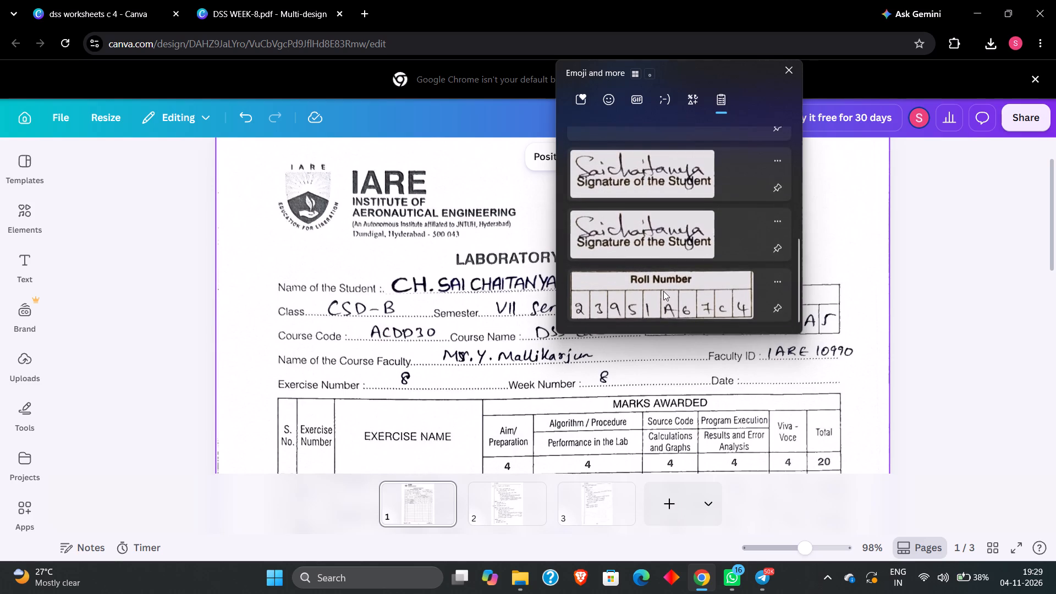
click(663, 291)
key(ctrl+v)
scroll(575, 296, down, 2)
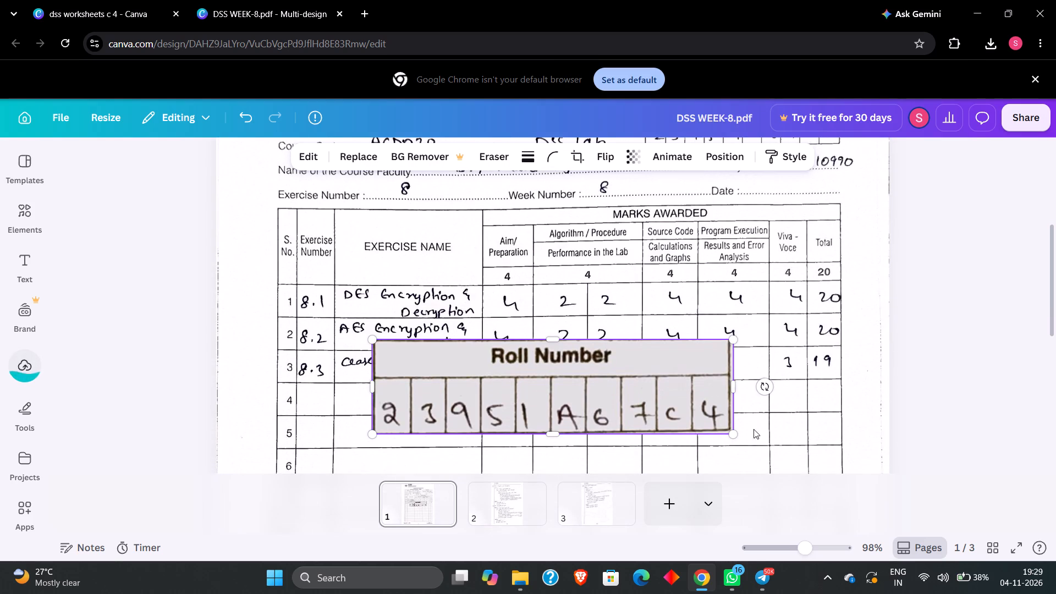
drag(736, 405, 730, 408)
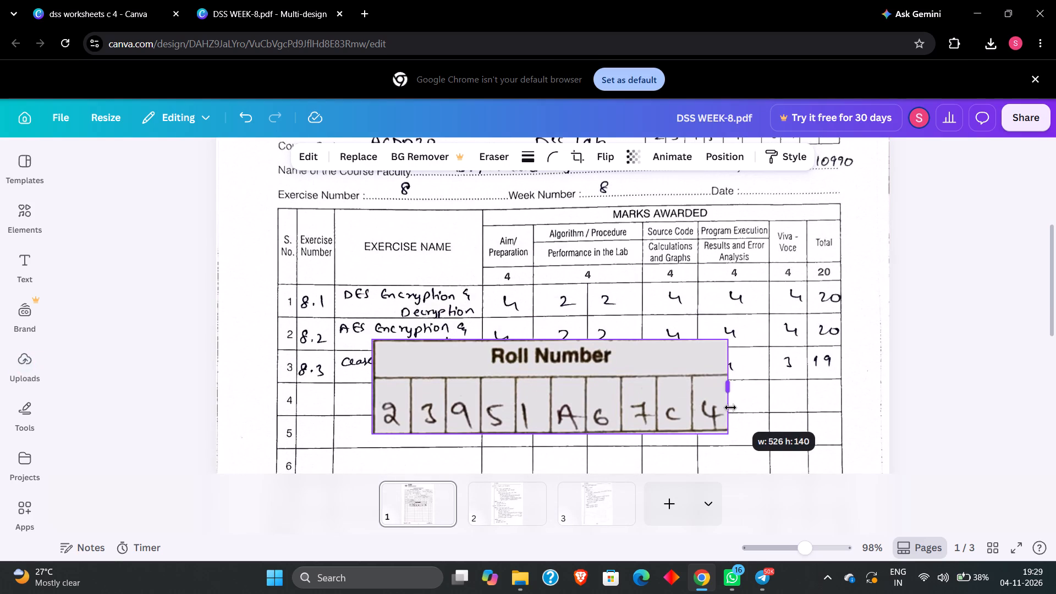
drag(730, 408, 730, 408)
click(710, 436)
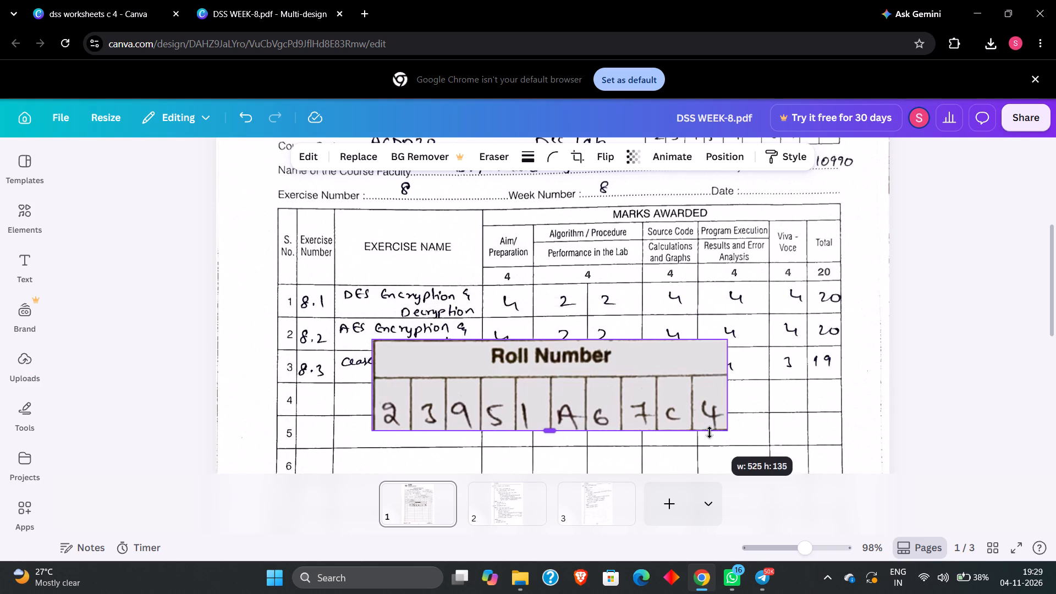
Shrink the Roll Number image to about 296 × 77 and fit it exactly over the existing Roll Number box.
drag(662, 390, 741, 230)
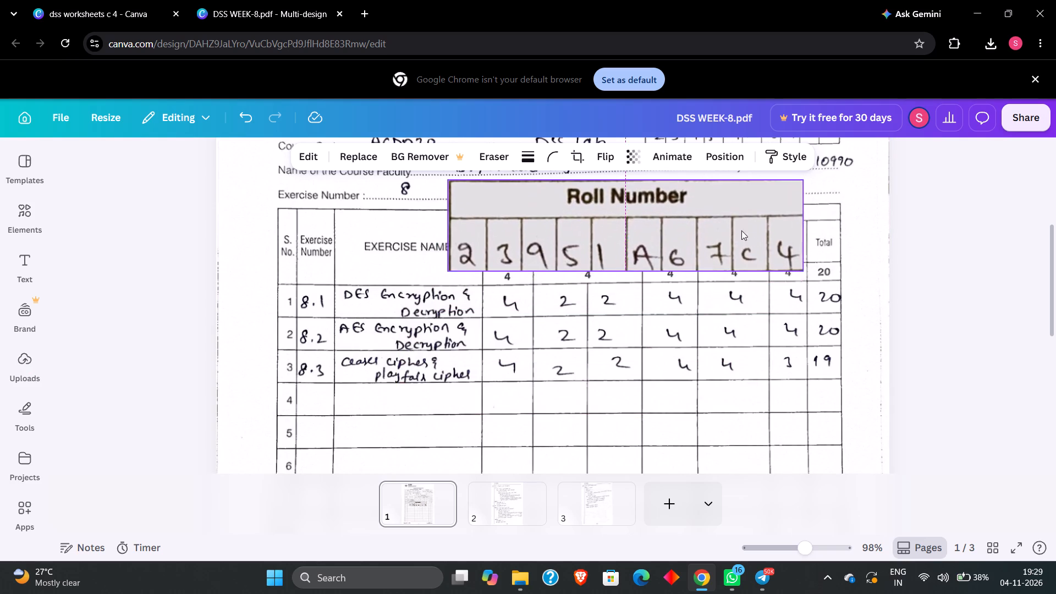
scroll(812, 301, up, 2)
drag(802, 414, 699, 361)
drag(607, 362, 767, 262)
drag(855, 280, 808, 266)
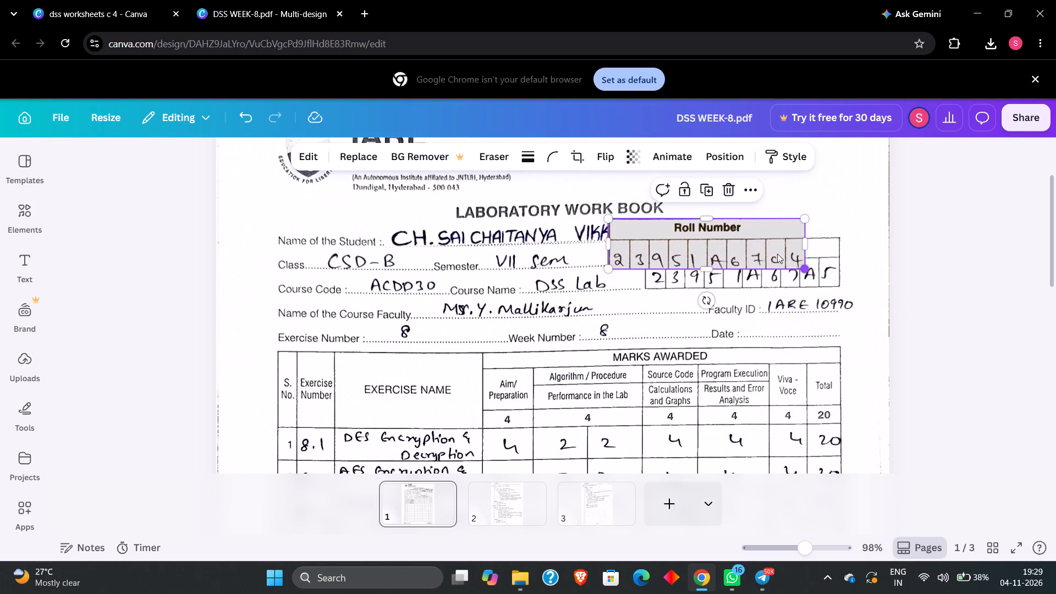
drag(749, 237, 785, 258)
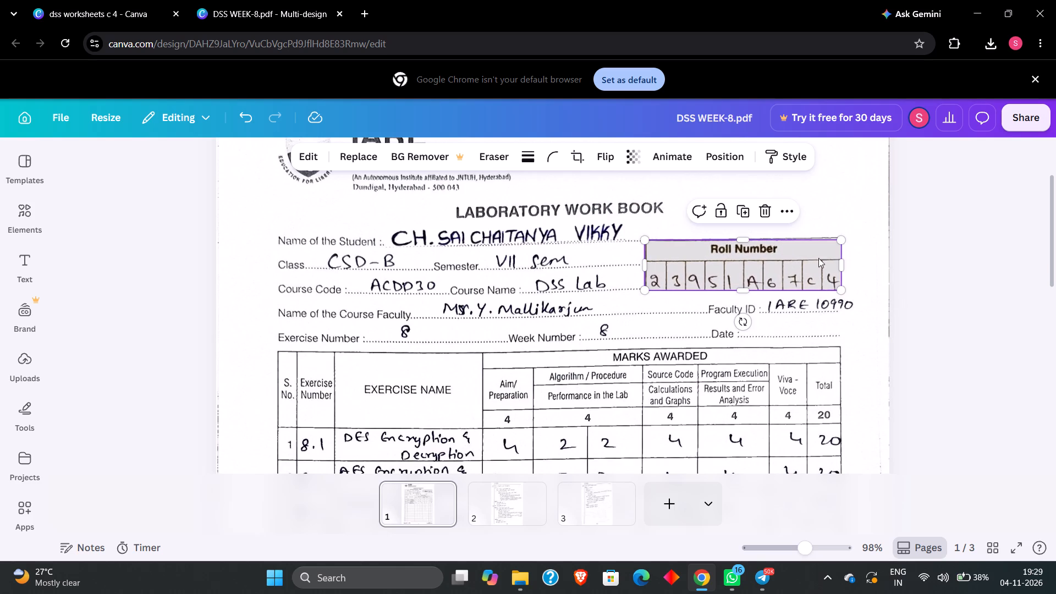
click(842, 288)
click(809, 276)
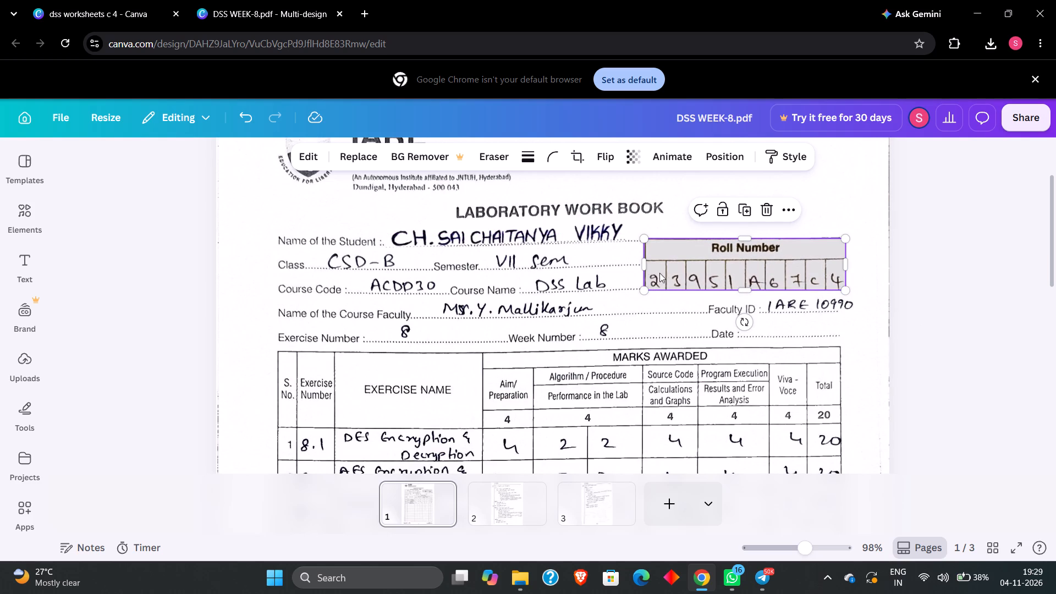
click(646, 275)
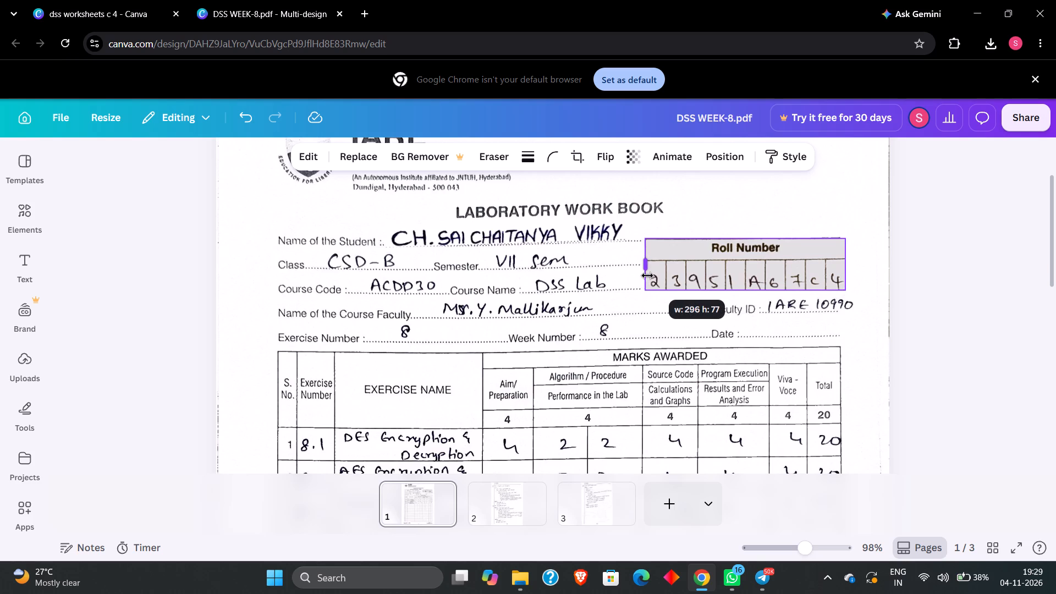
click(676, 347)
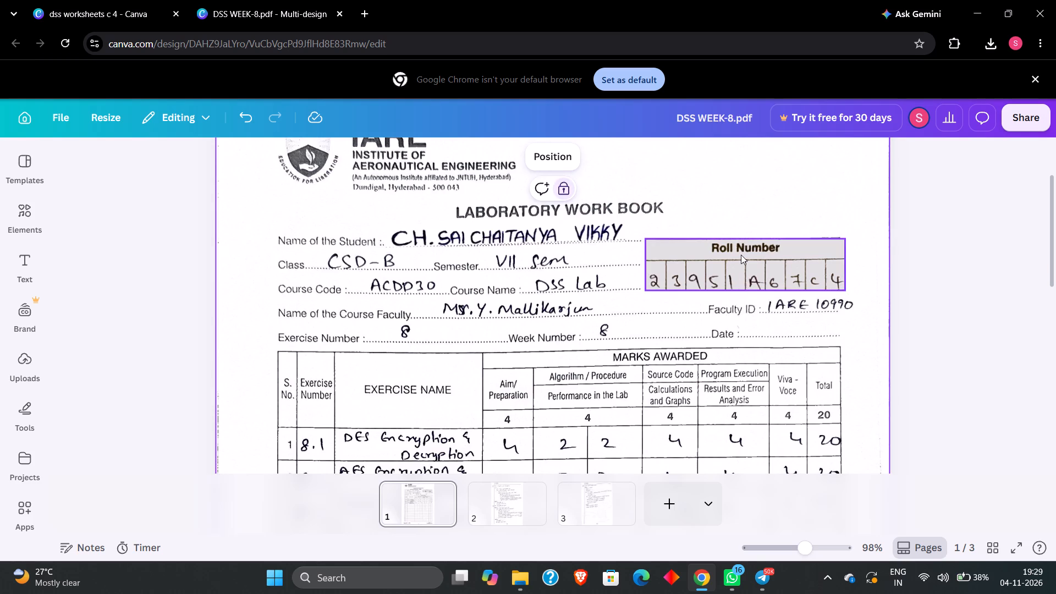
Adjust the Roll Number image's brightness to 59 and contrast to 33 so its grey background blends with the page.
click(741, 255)
click(305, 156)
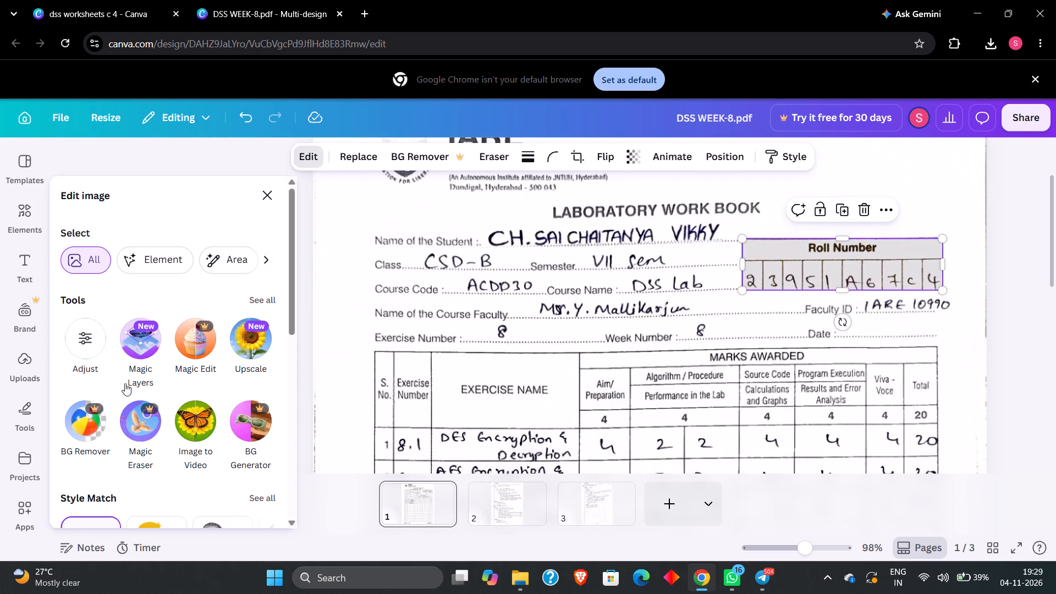
click(89, 351)
scroll(234, 426, down, 1)
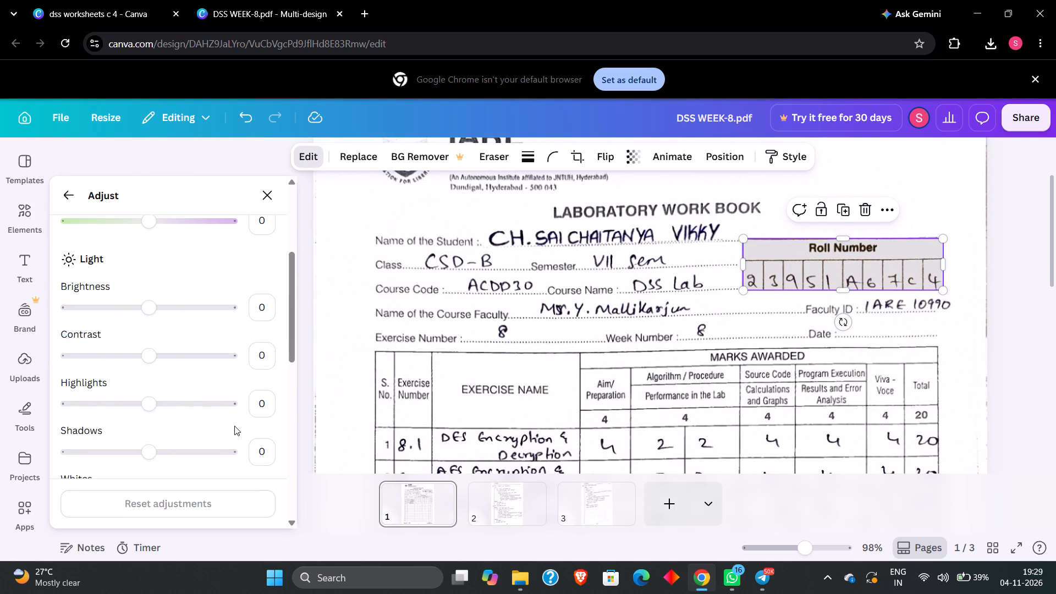
drag(147, 309, 197, 312)
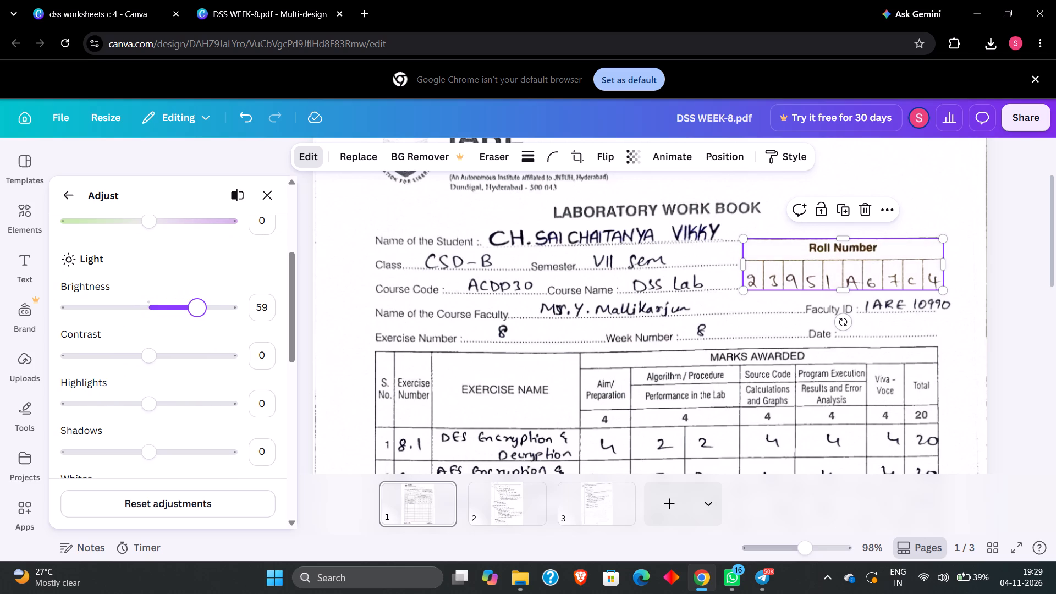
drag(154, 354, 170, 354)
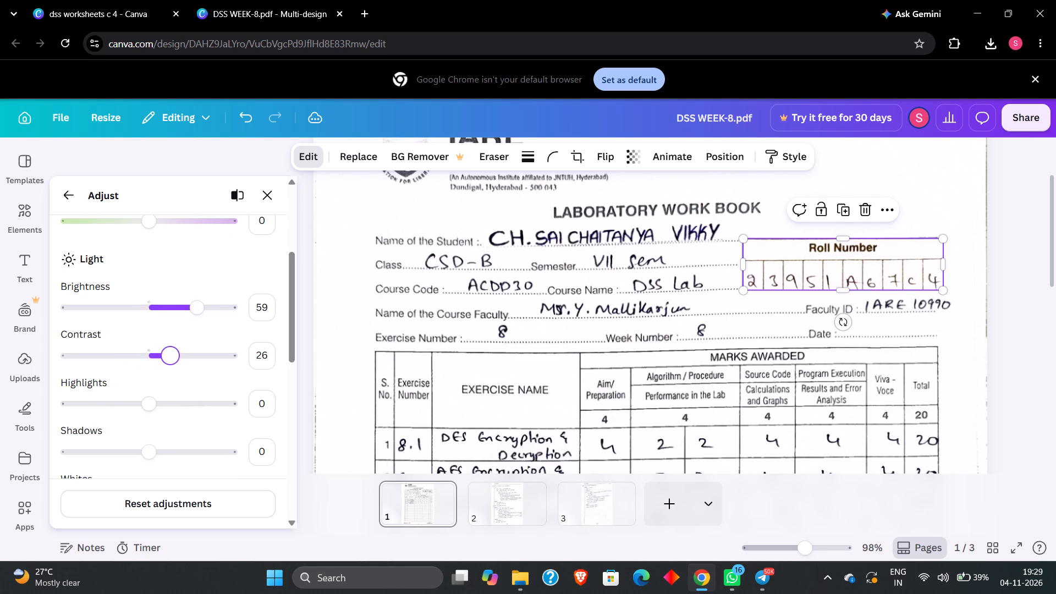
drag(170, 354, 177, 355)
click(460, 358)
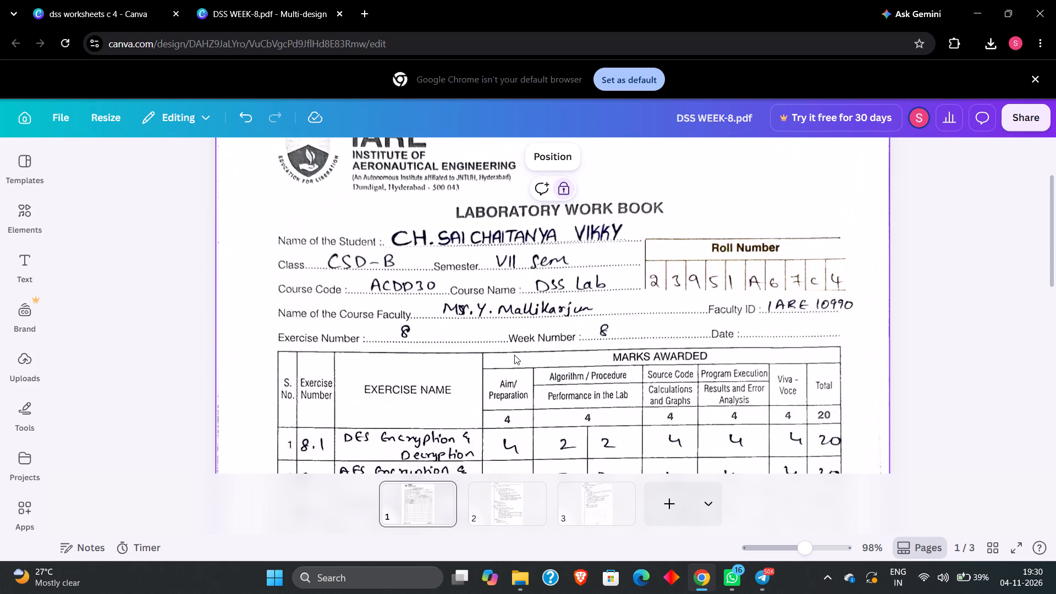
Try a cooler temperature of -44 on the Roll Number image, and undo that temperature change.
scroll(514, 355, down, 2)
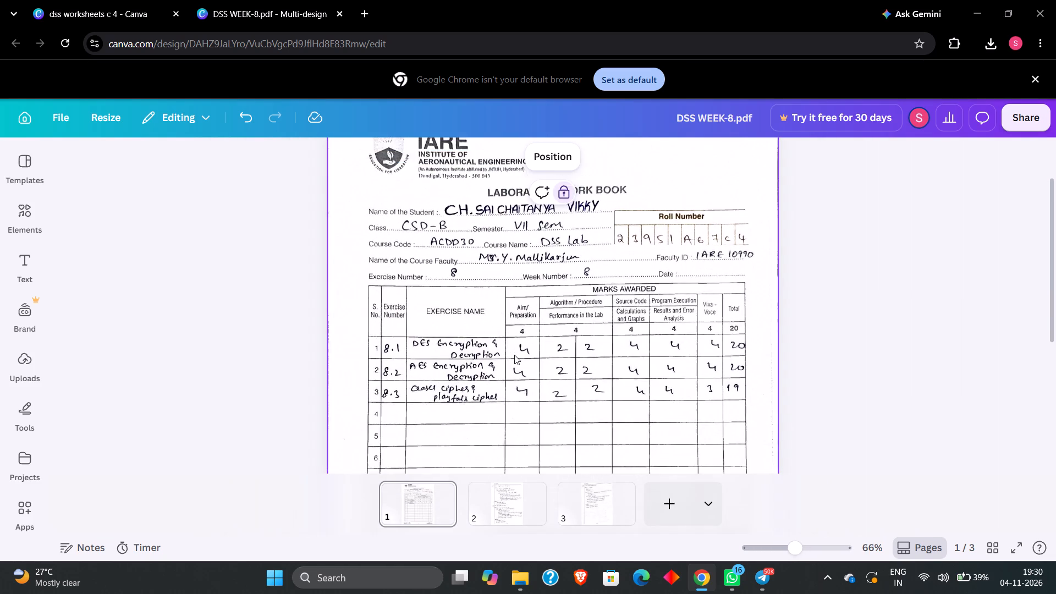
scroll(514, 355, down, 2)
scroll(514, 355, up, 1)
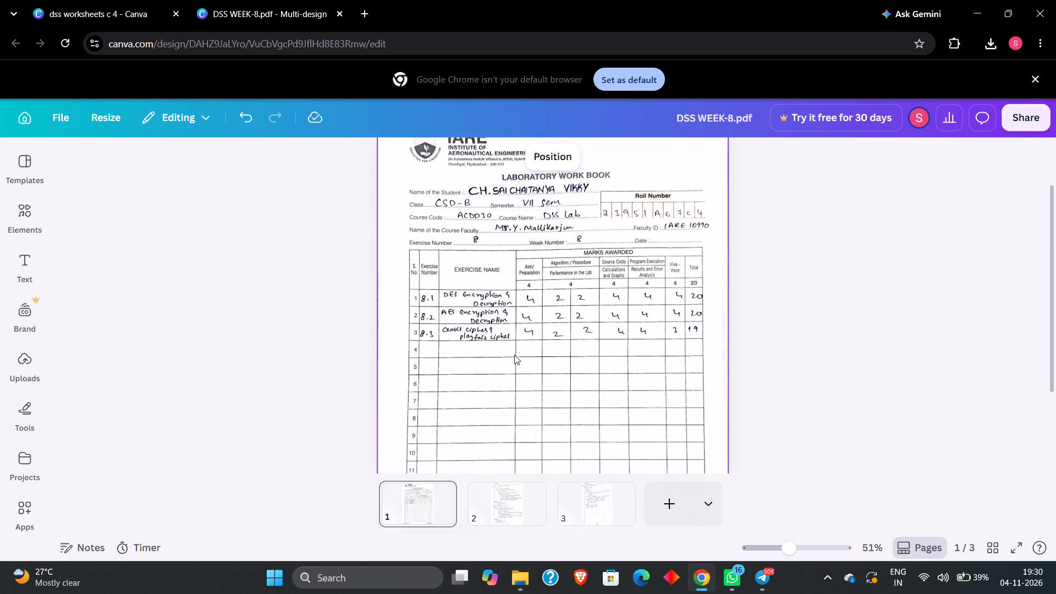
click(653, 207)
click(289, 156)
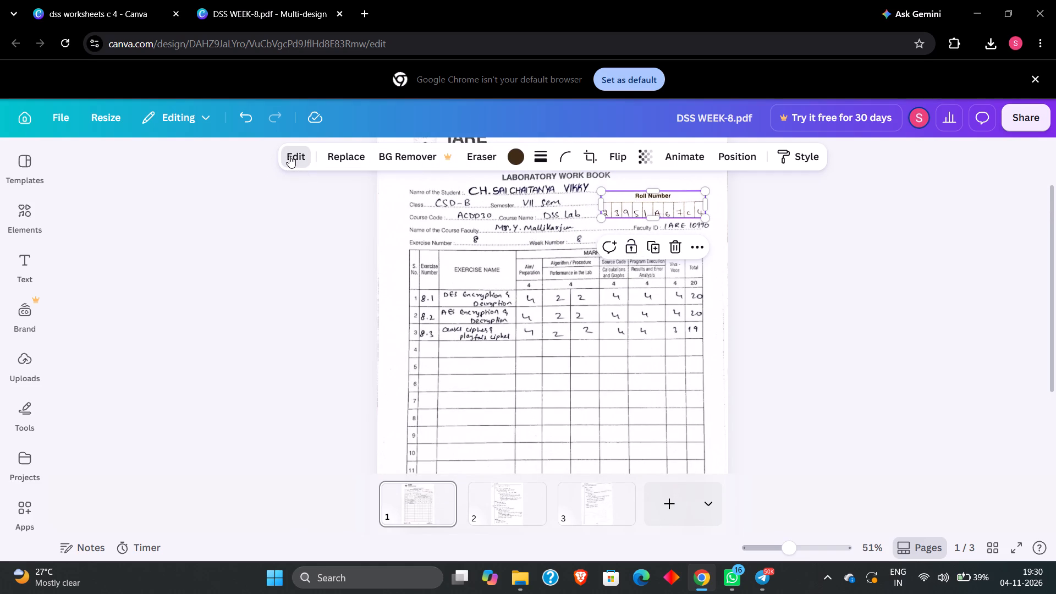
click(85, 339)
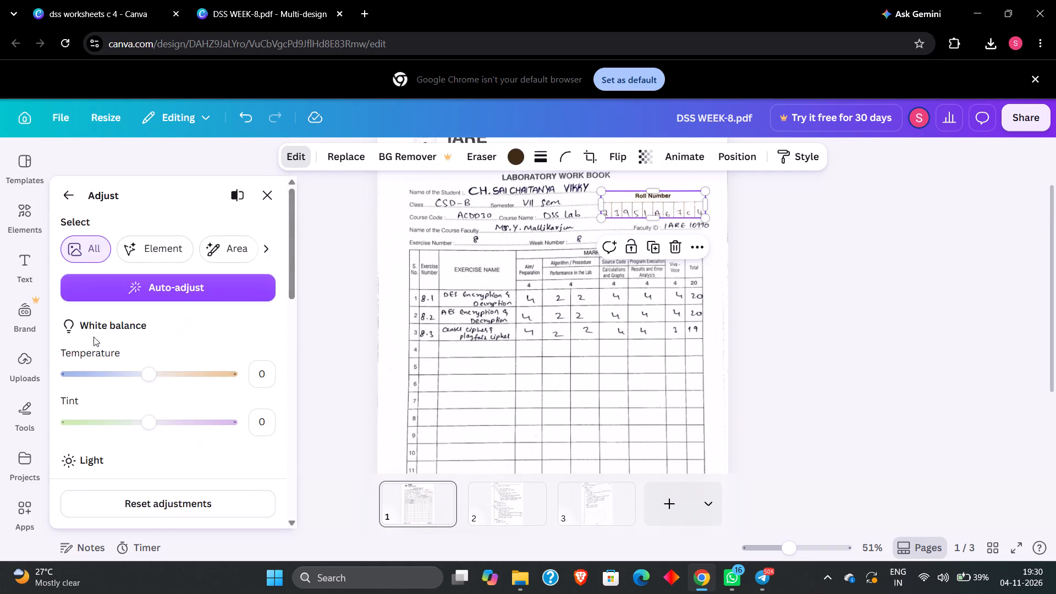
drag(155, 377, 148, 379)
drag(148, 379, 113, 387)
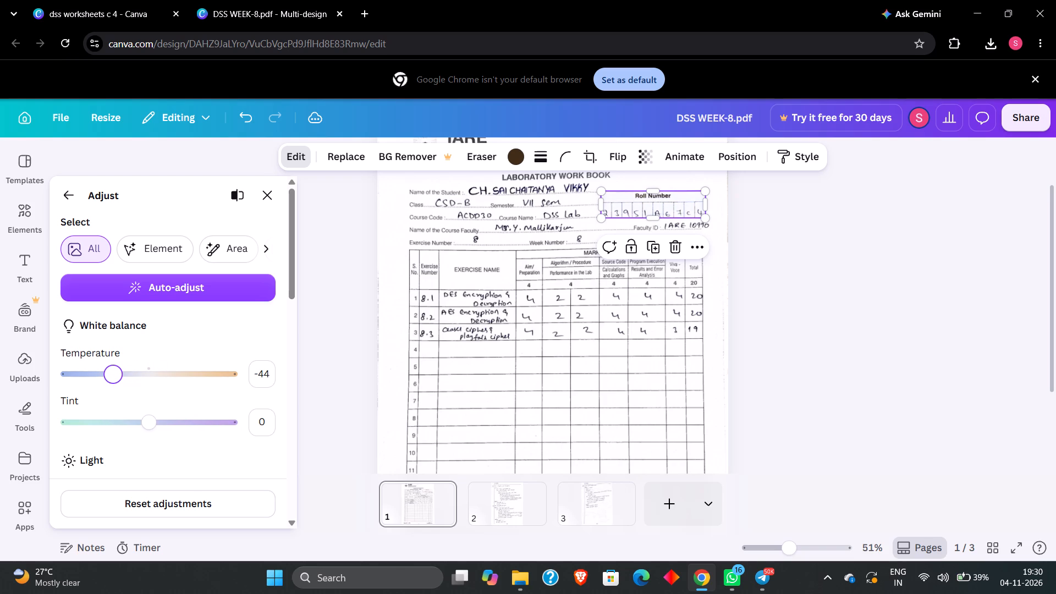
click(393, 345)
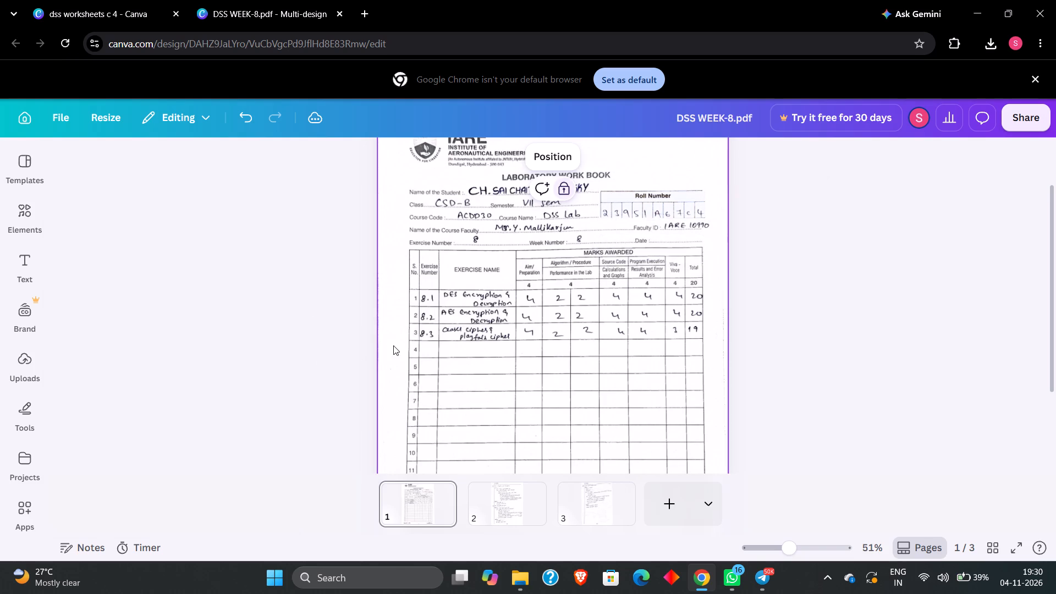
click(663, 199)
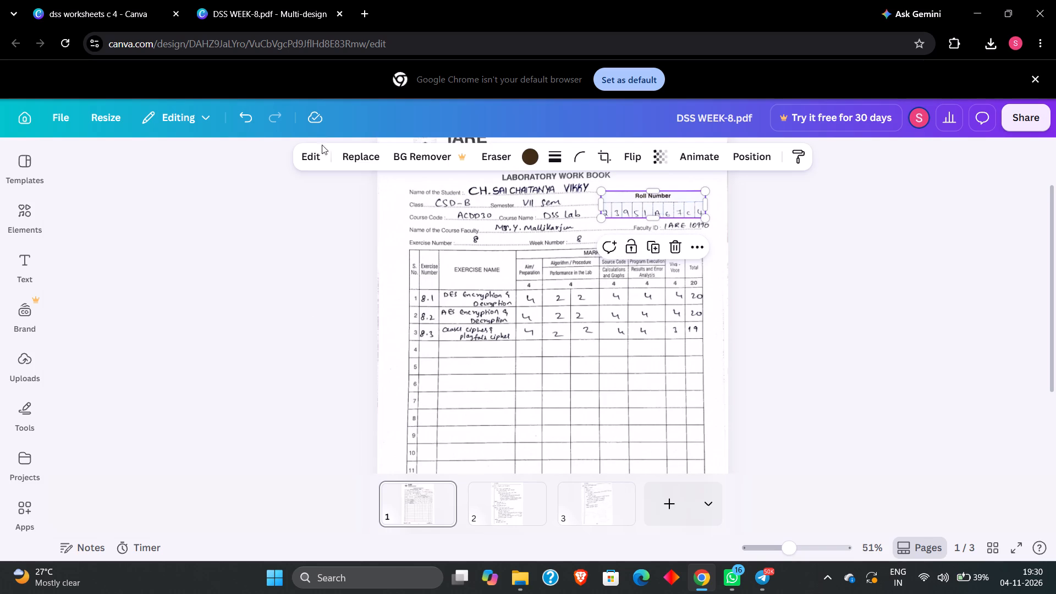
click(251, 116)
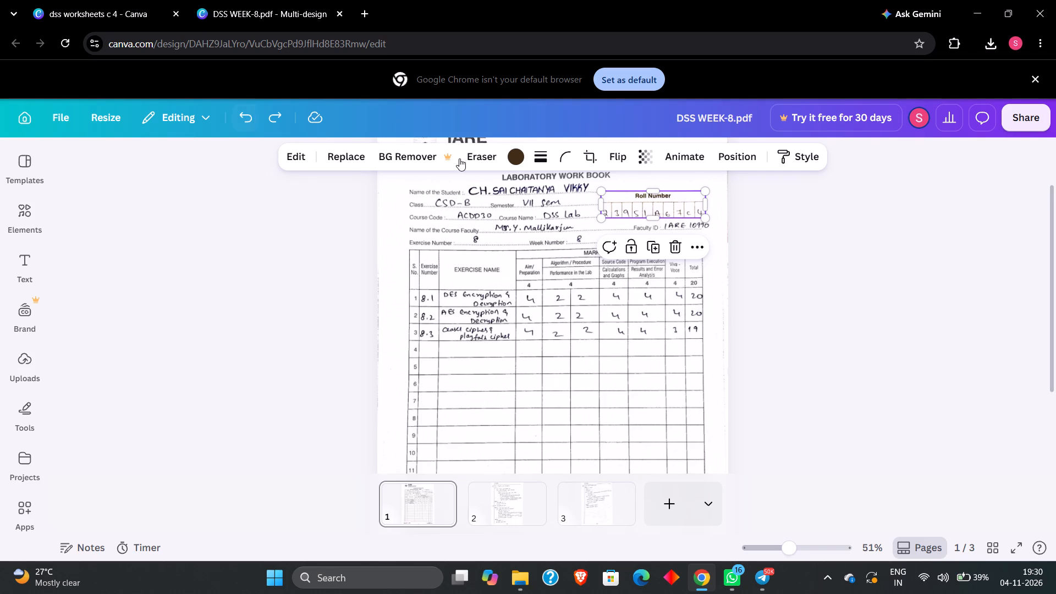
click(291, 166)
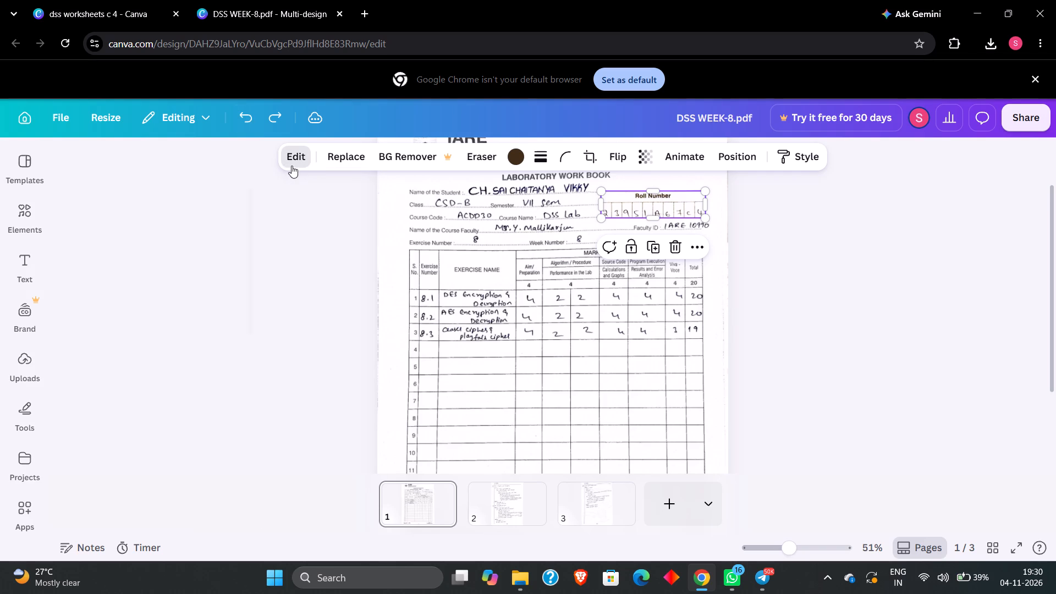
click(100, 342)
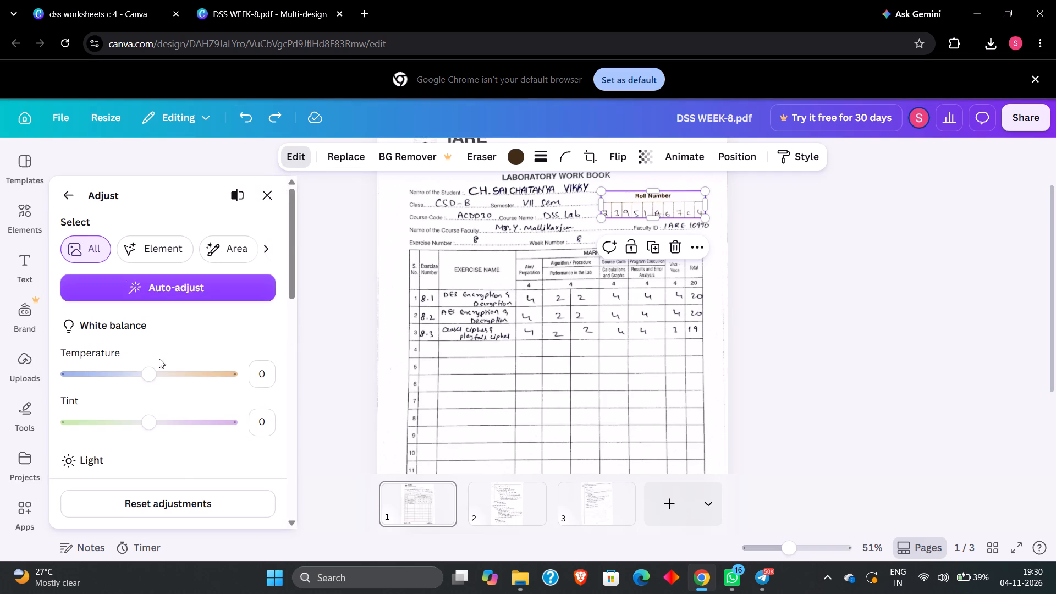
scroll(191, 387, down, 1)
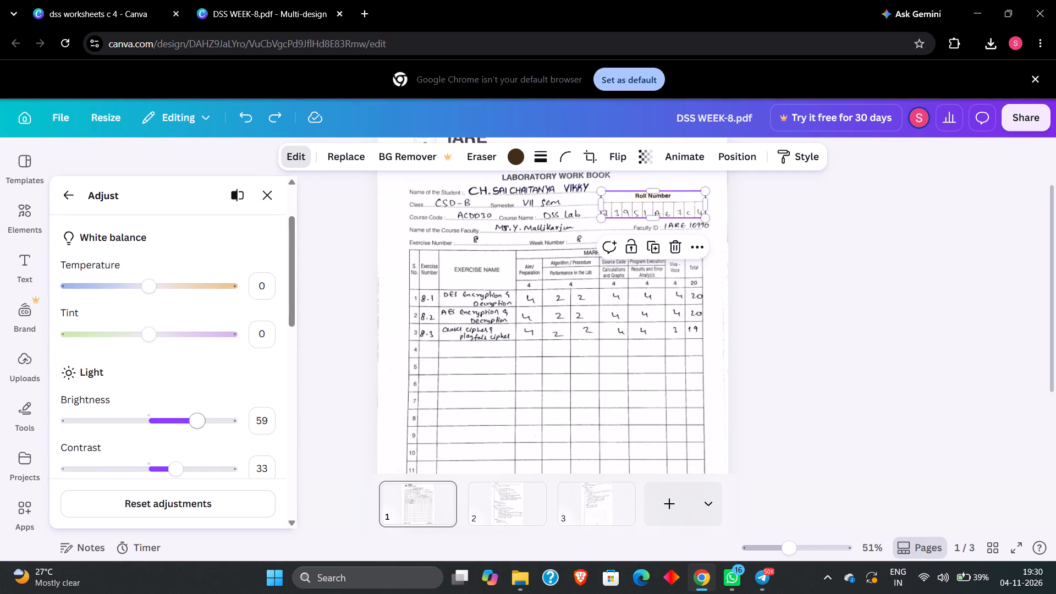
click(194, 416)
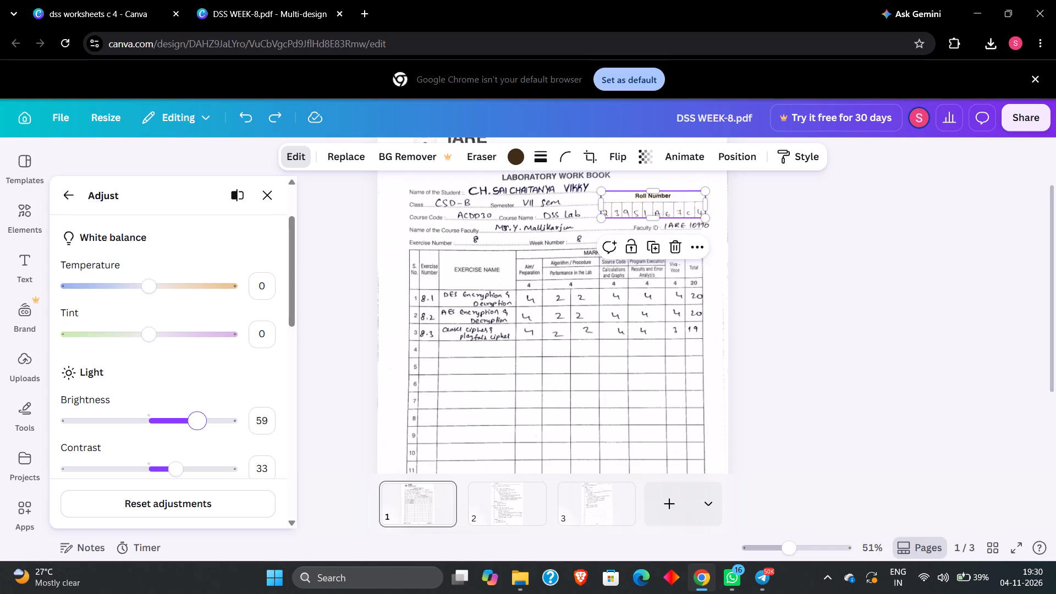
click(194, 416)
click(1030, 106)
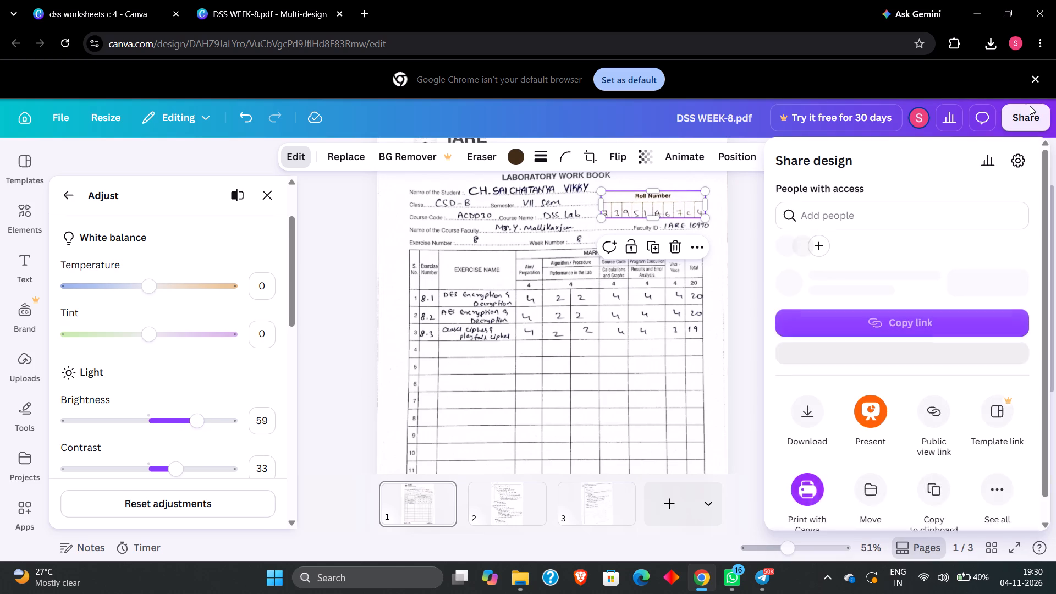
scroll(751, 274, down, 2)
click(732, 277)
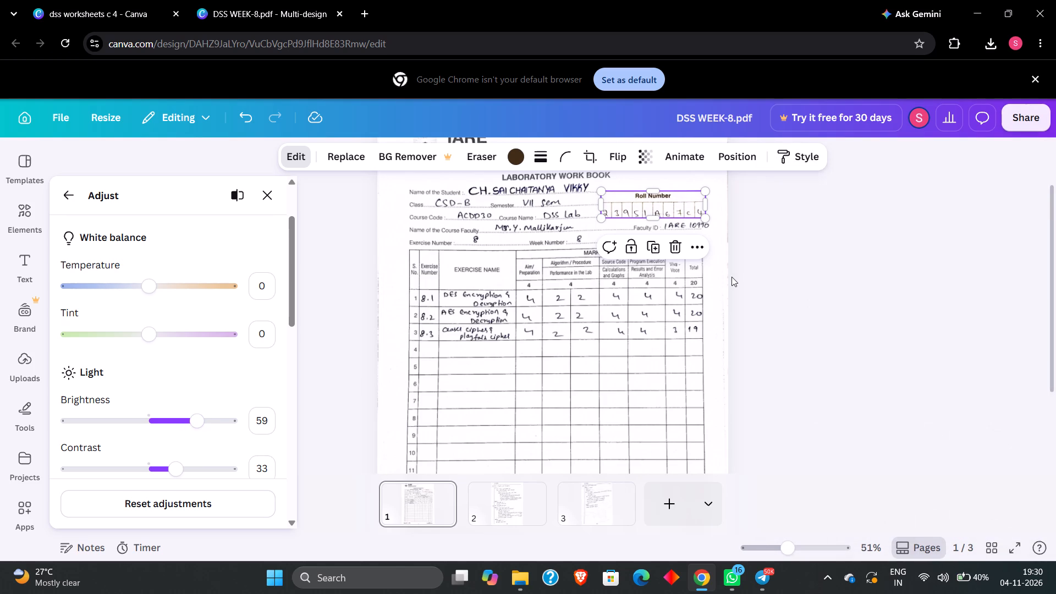
Download all pages of the DSS WEEK-8 design as a PDF with the Digital preset.
scroll(732, 277, down, 1)
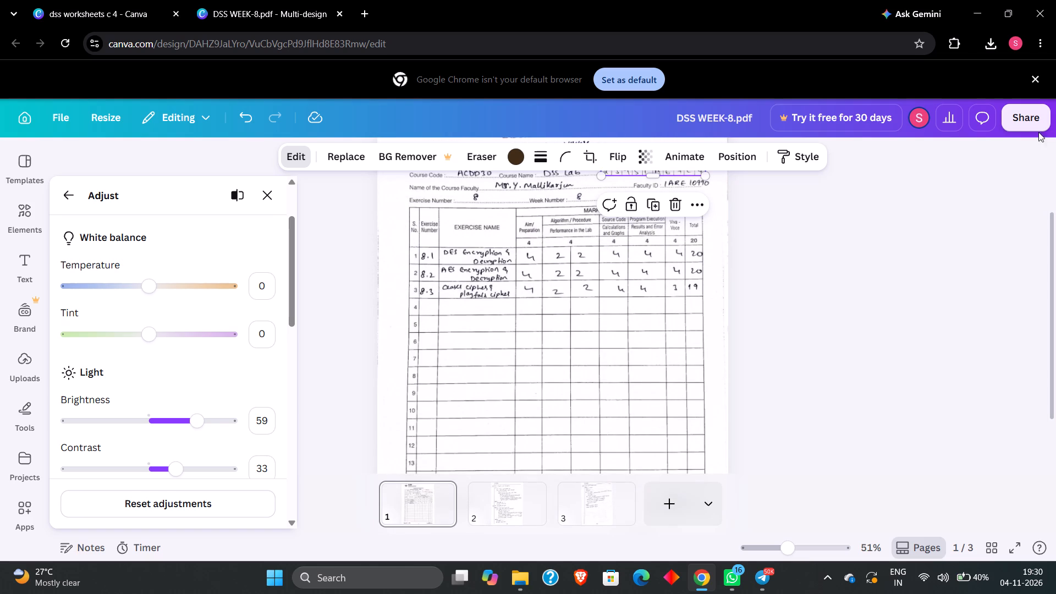
click(1026, 111)
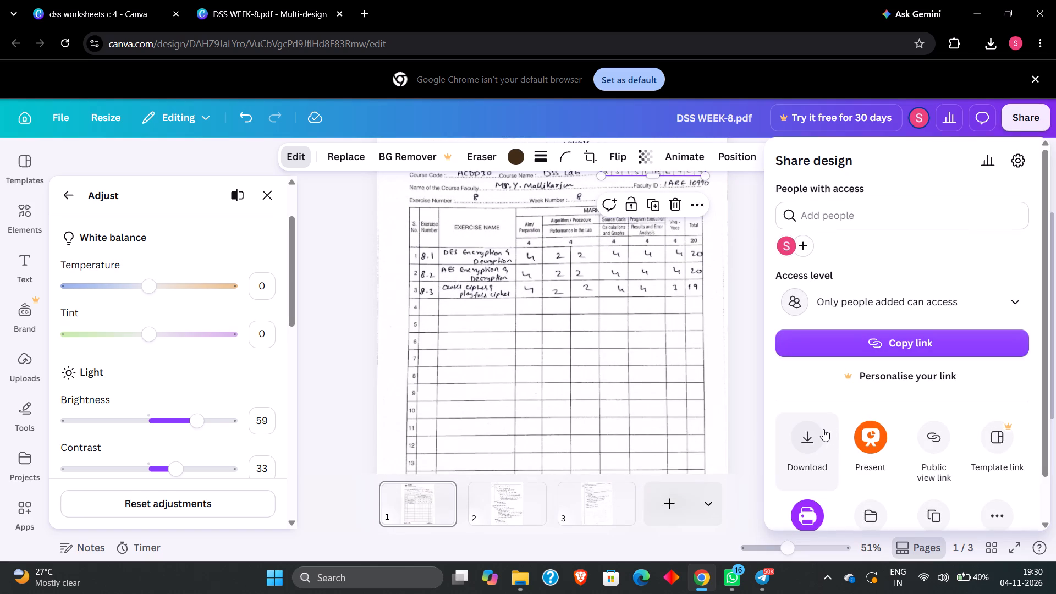
click(817, 429)
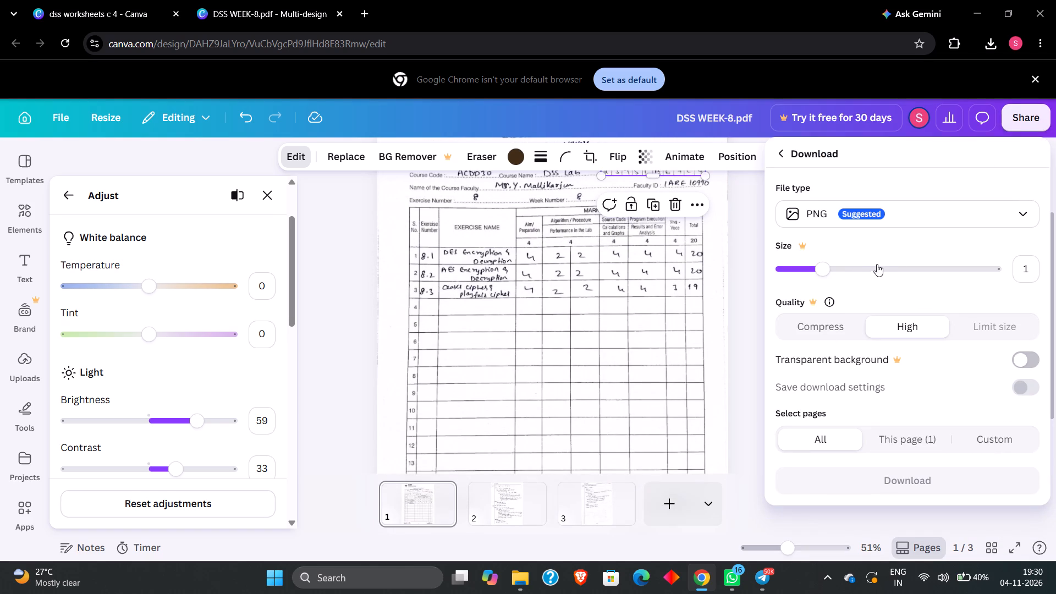
click(893, 211)
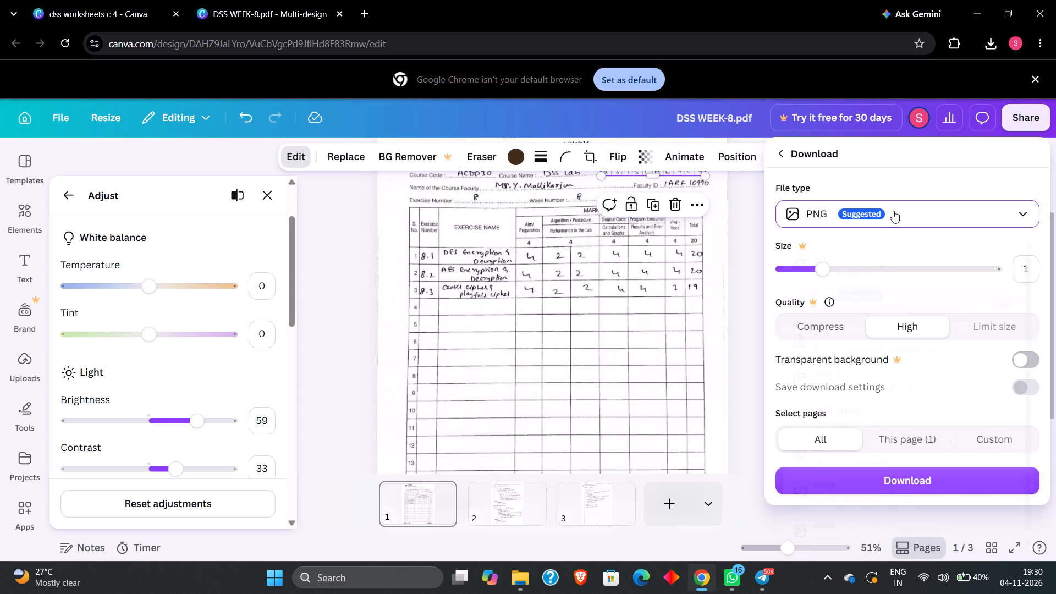
click(872, 338)
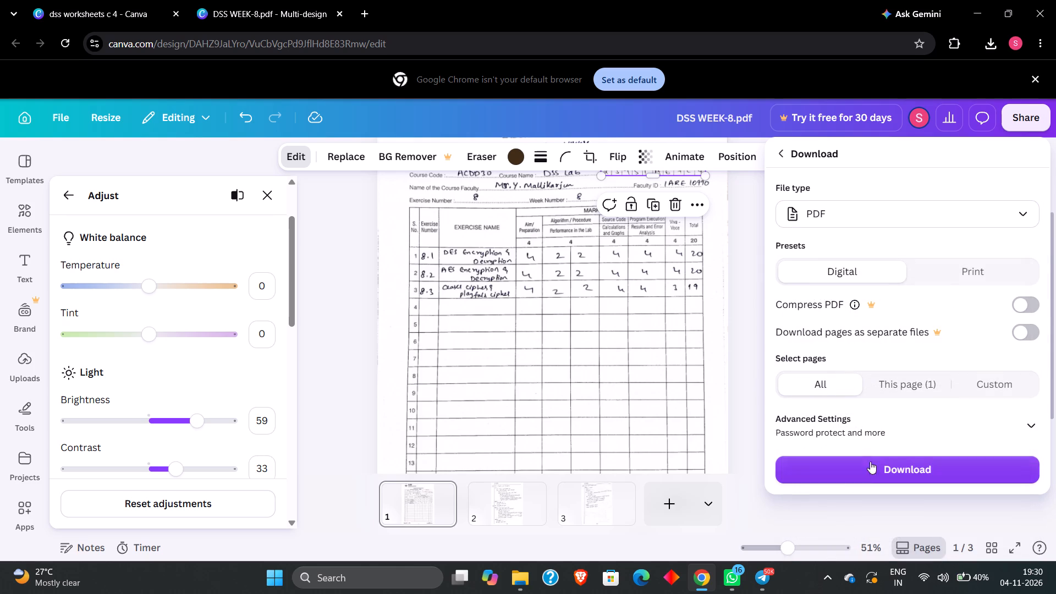
click(874, 470)
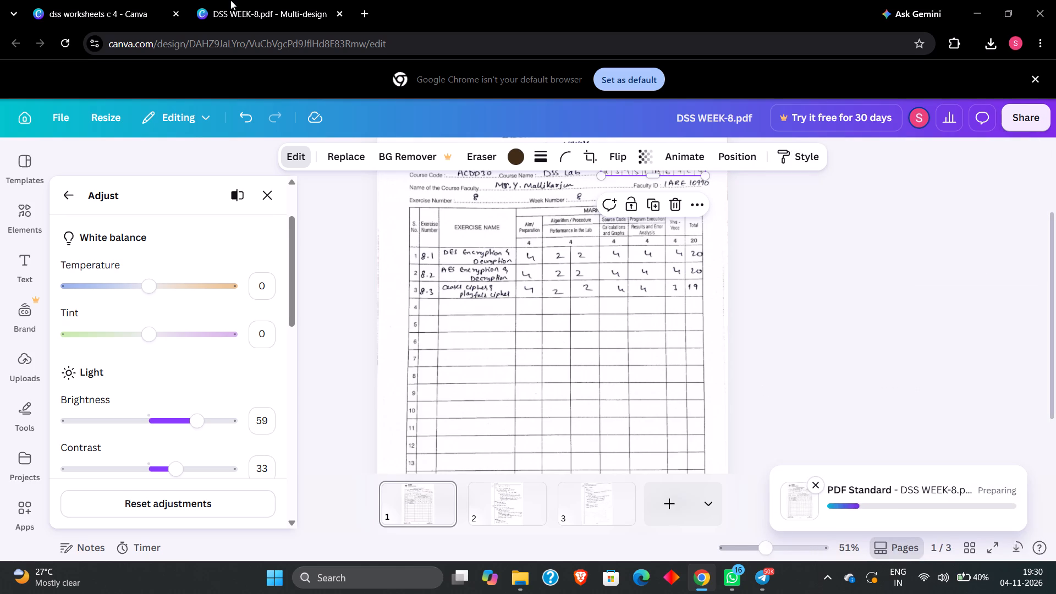
Open the DSS WEEK-9.pdf design from the dss worksheets c 4 folder.
click(111, 11)
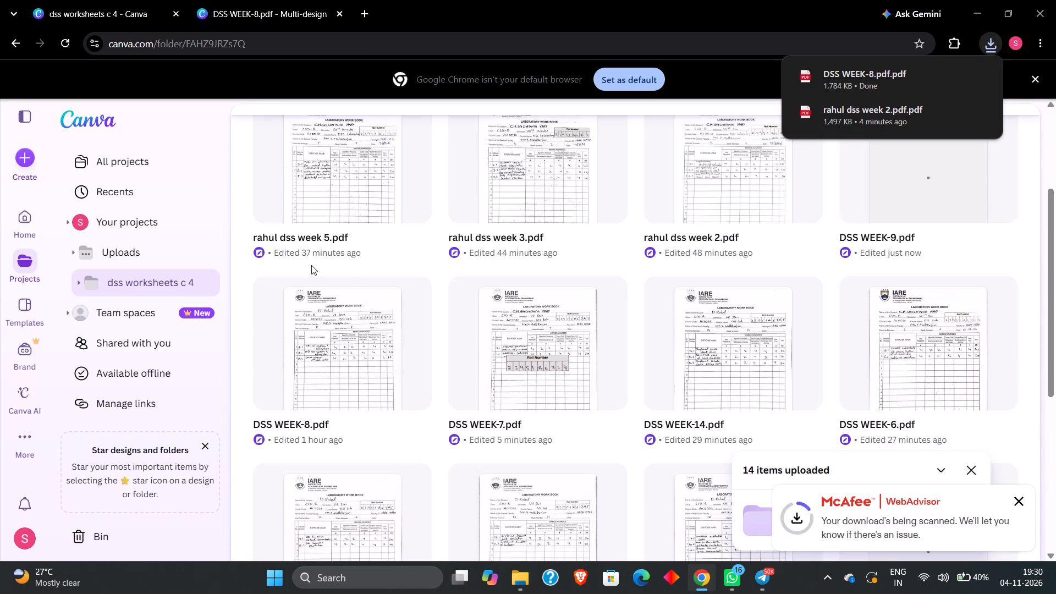
click(878, 178)
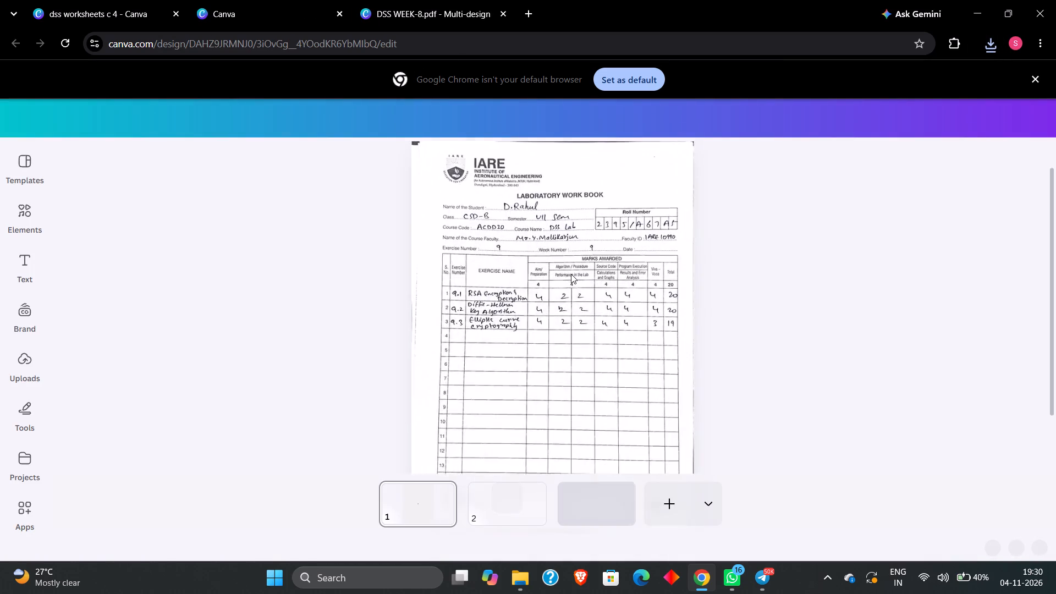
Paste the second handwritten capital-letter name image from the clipboard history onto page 1 of the WEEK-9 design.
scroll(571, 274, up, 1)
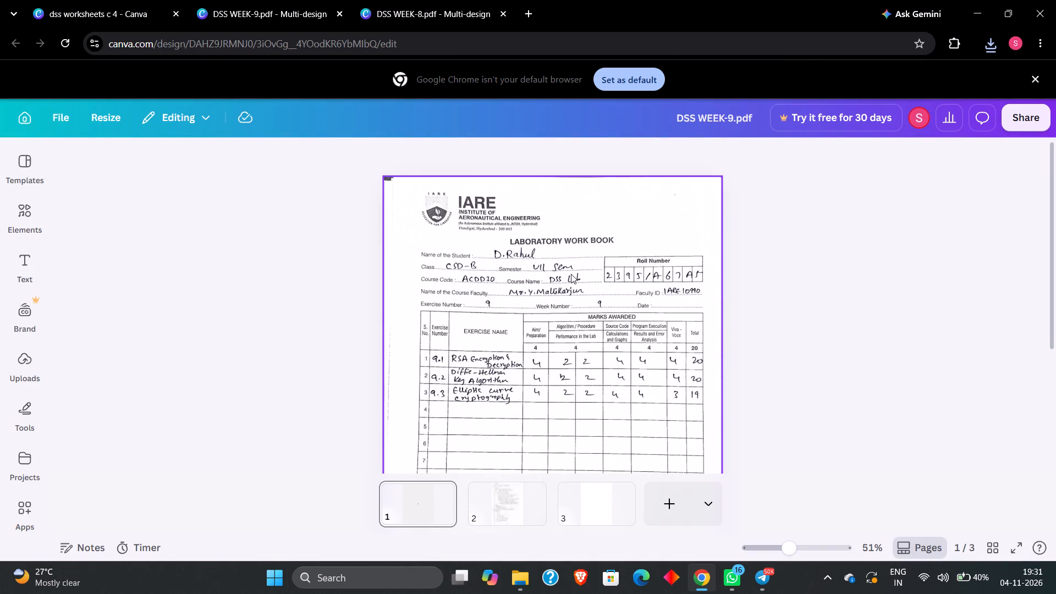
key(super+v)
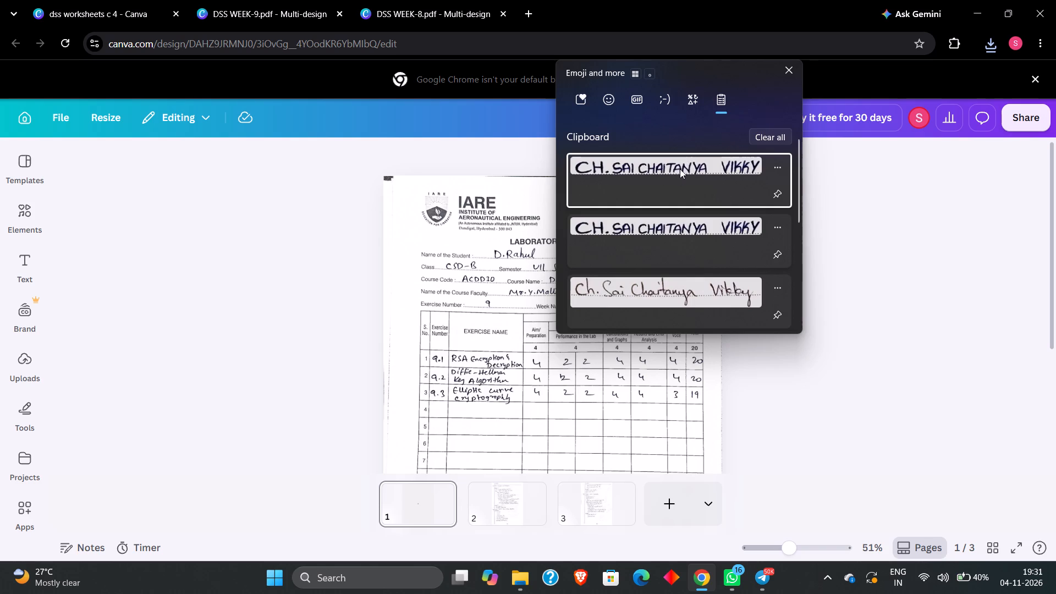
click(675, 210)
click(685, 228)
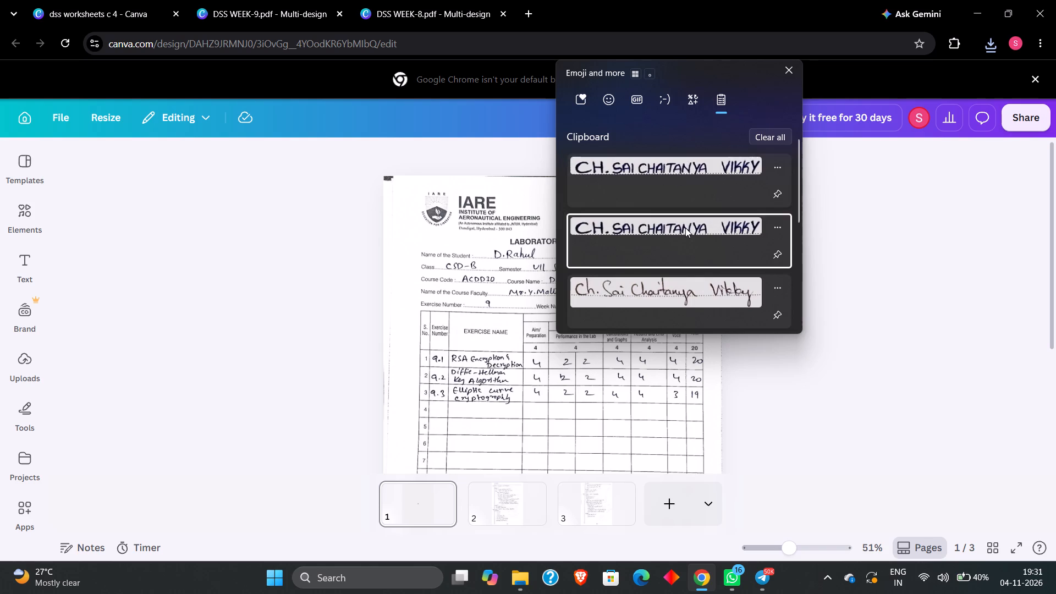
key(ctrl+v)
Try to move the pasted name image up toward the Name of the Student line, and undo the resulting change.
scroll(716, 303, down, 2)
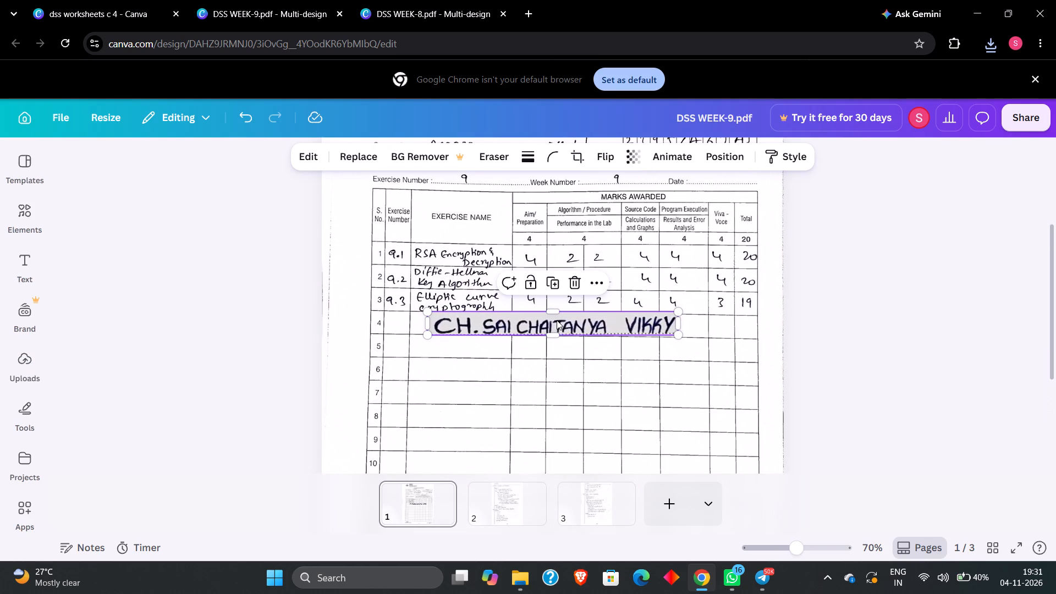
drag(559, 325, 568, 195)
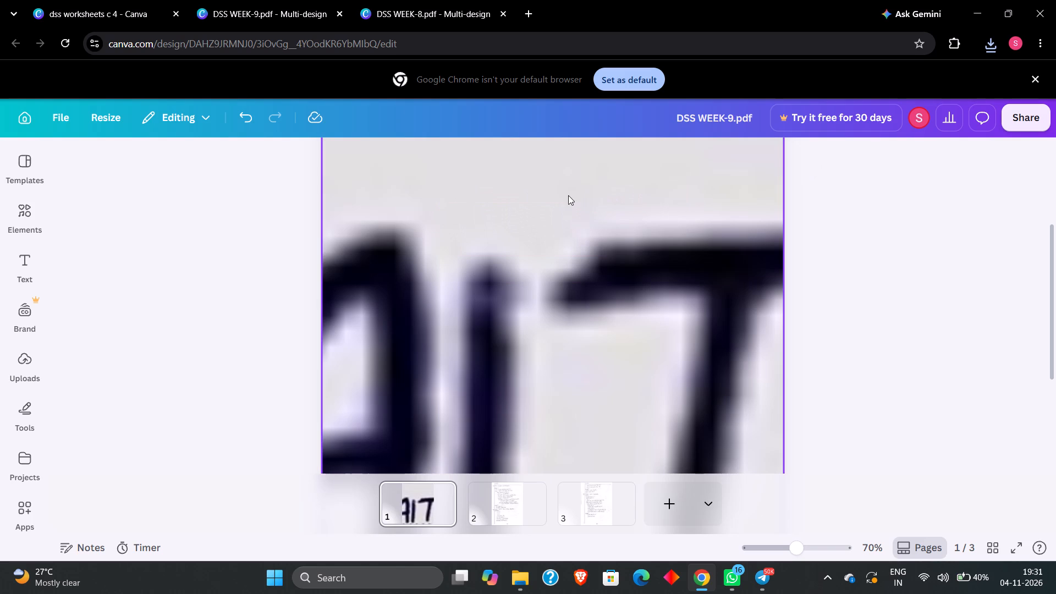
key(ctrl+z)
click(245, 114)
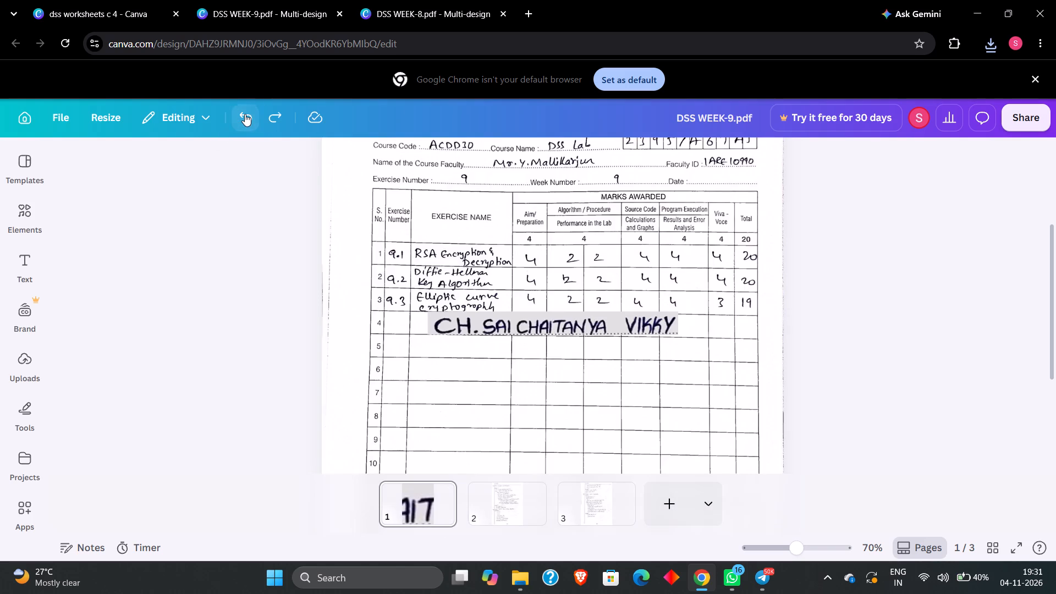
Lock the scanned work book cover image on page 1.
click(601, 281)
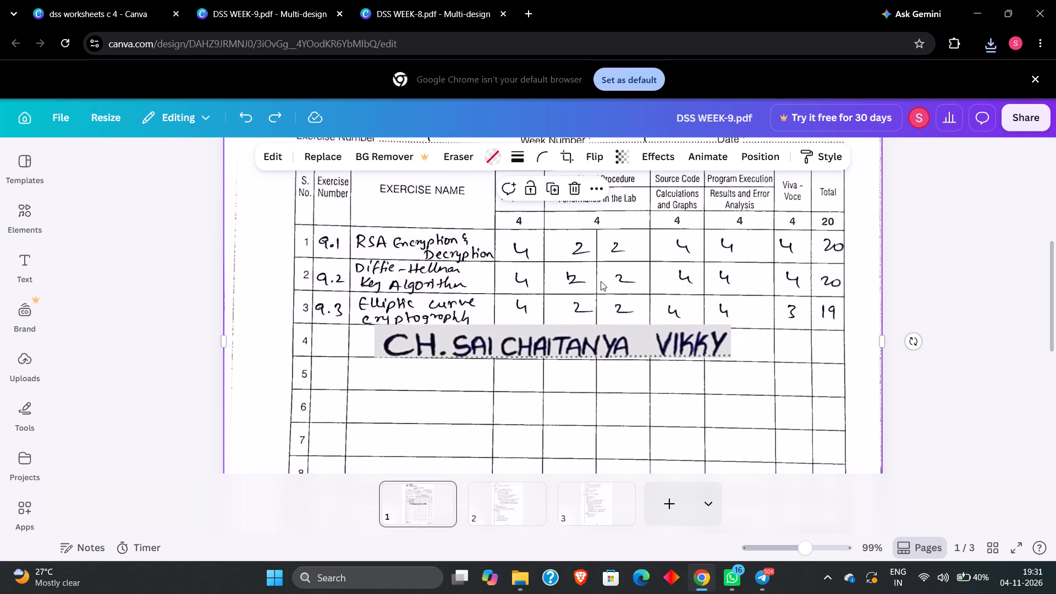
click(601, 281)
right_click(533, 191)
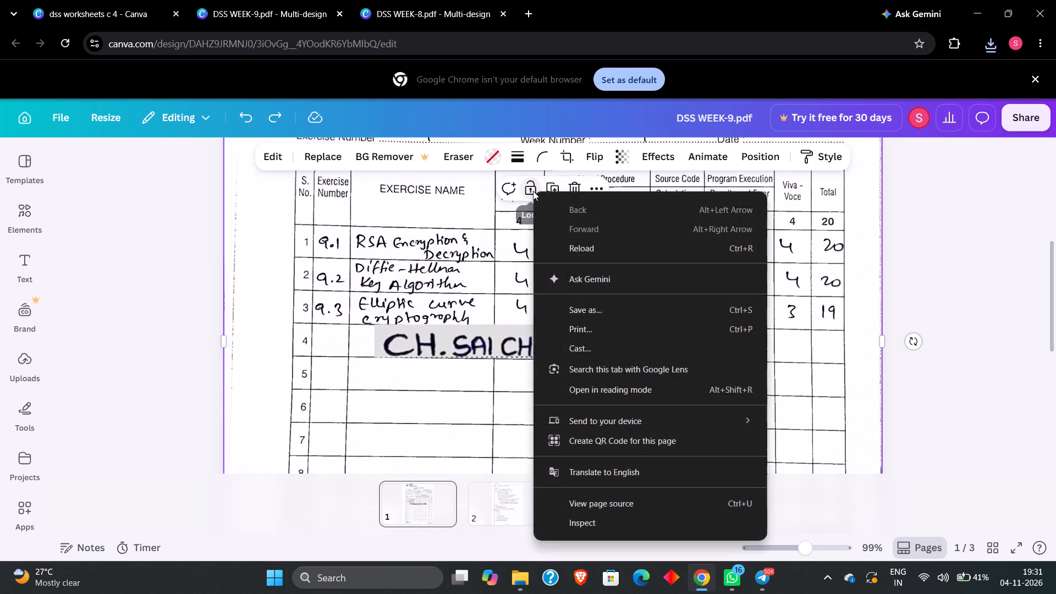
click(533, 191)
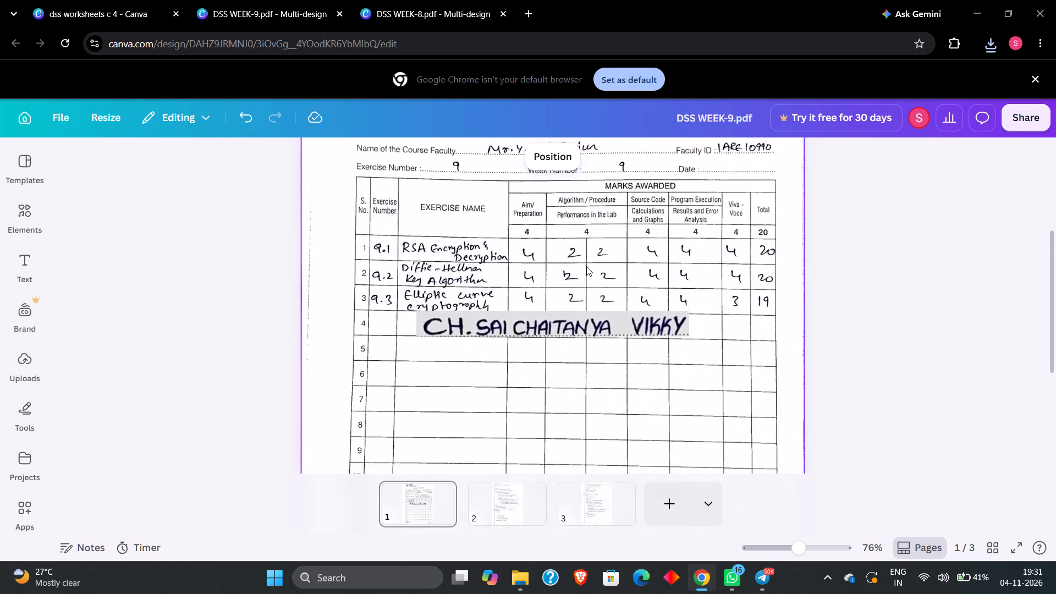
Shrink the name image to about 322 by 30 and place it over the old name on the Name of the Student line.
scroll(569, 302, up, 1)
drag(569, 408, 565, 170)
scroll(597, 196, up, 1)
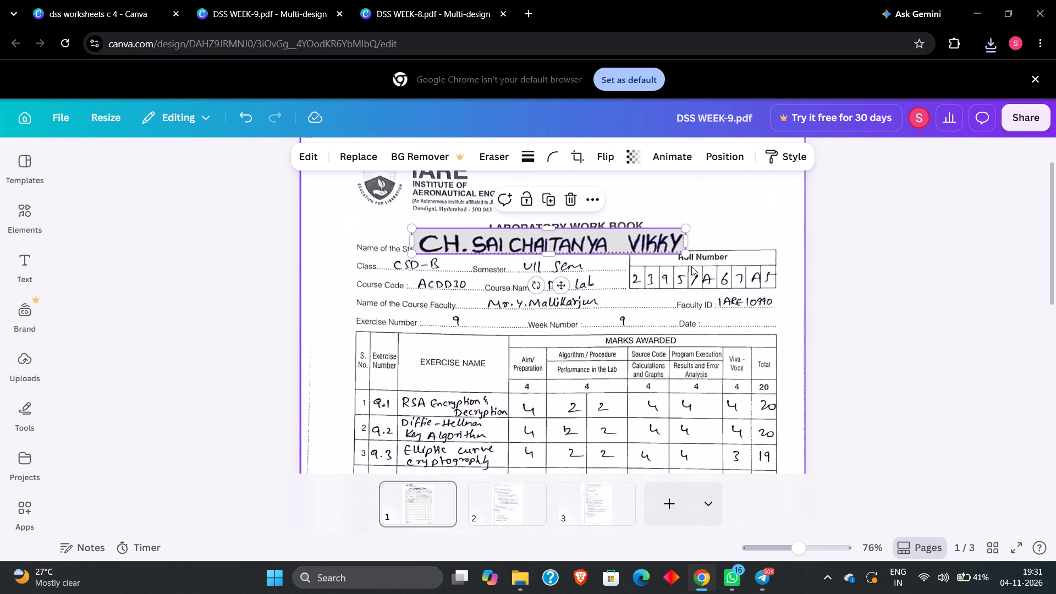
drag(687, 252, 629, 228)
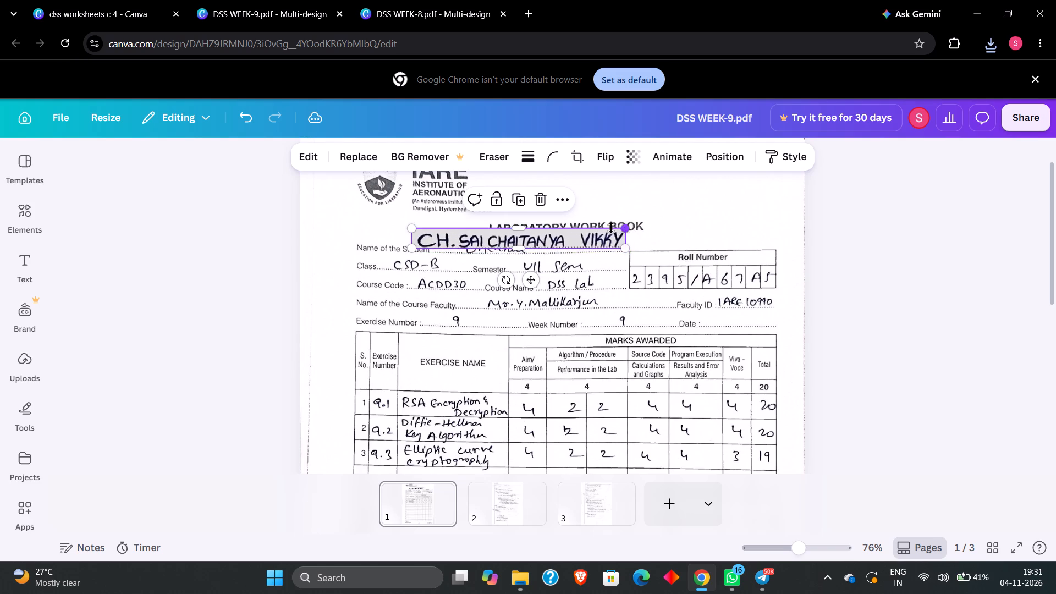
drag(581, 240, 587, 247)
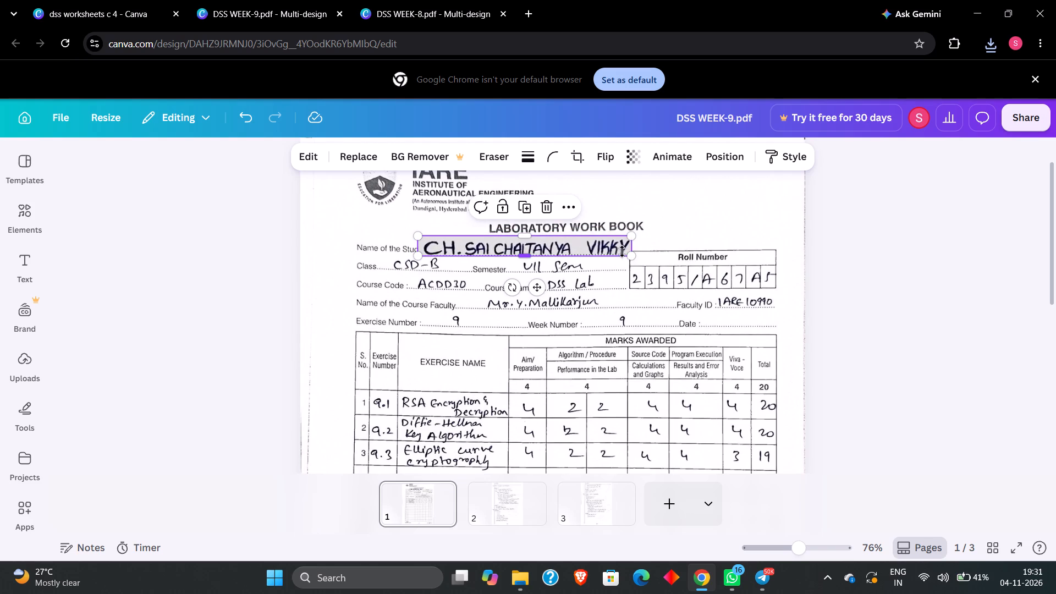
drag(629, 255, 588, 249)
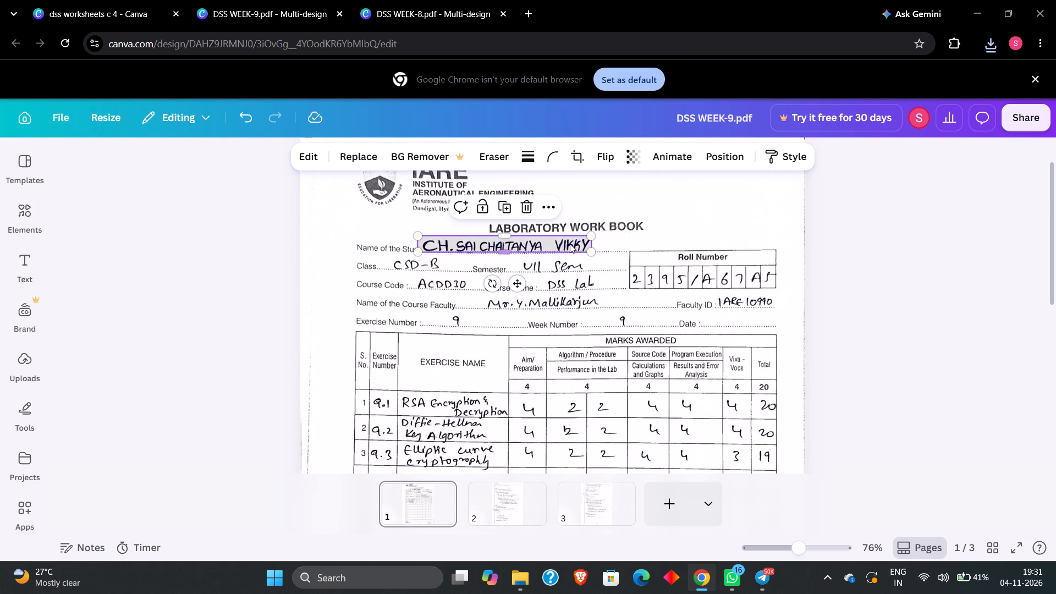
drag(561, 243, 566, 243)
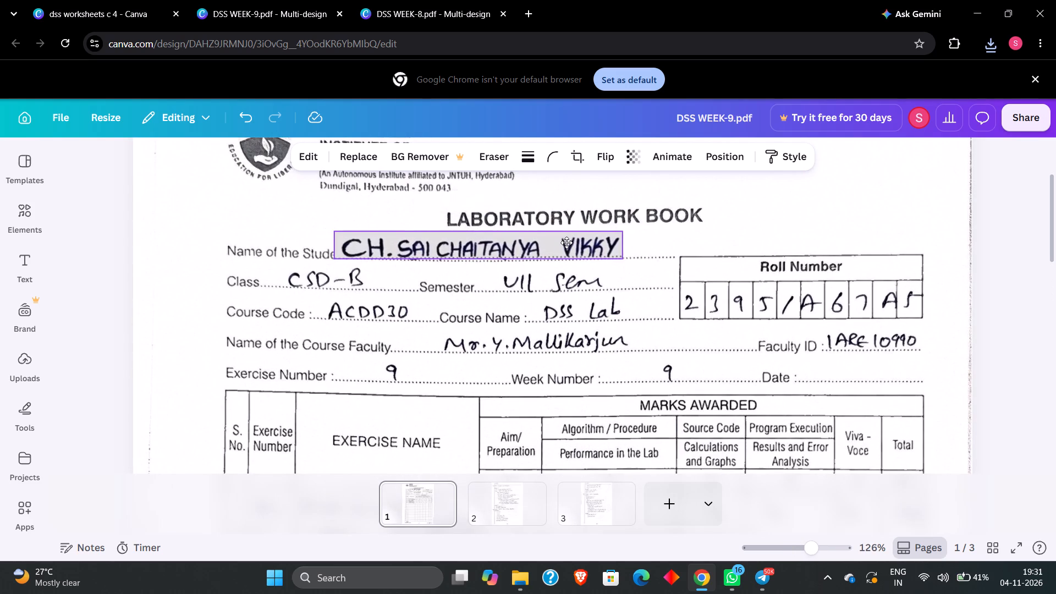
drag(566, 243, 584, 243)
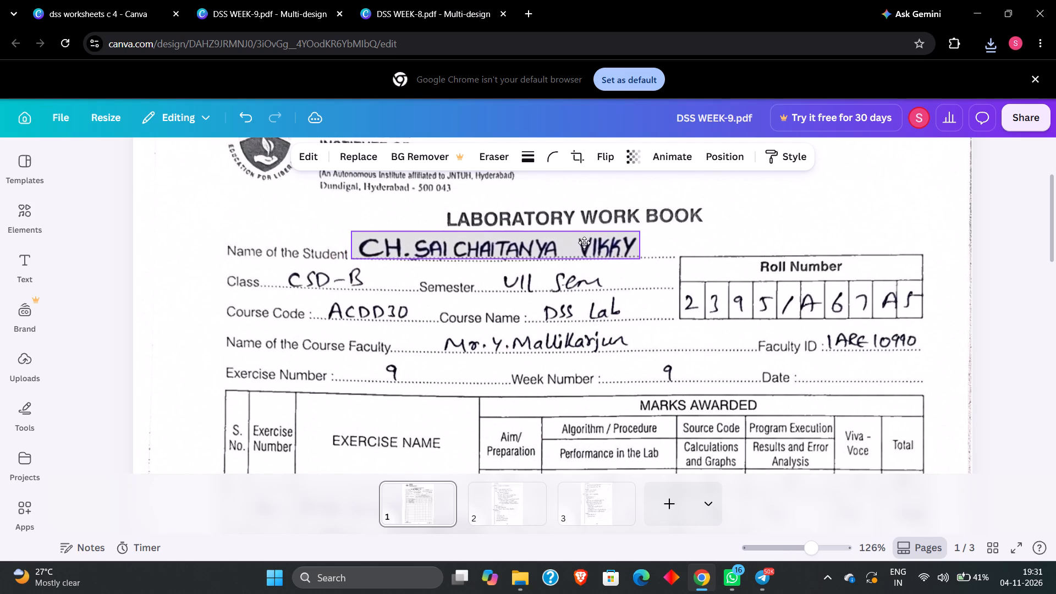
drag(584, 243, 584, 244)
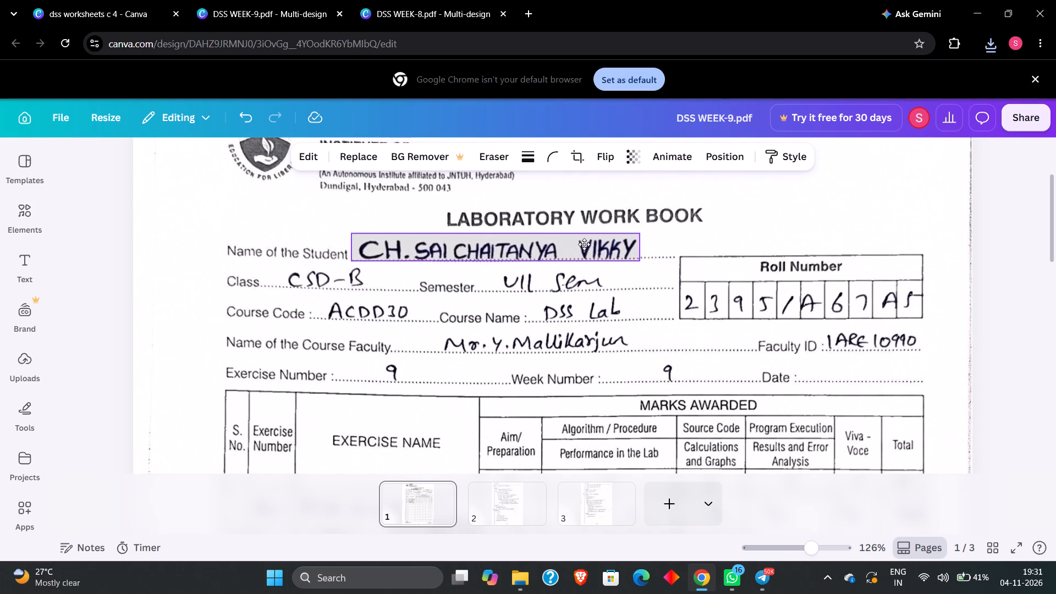
drag(584, 244, 584, 244)
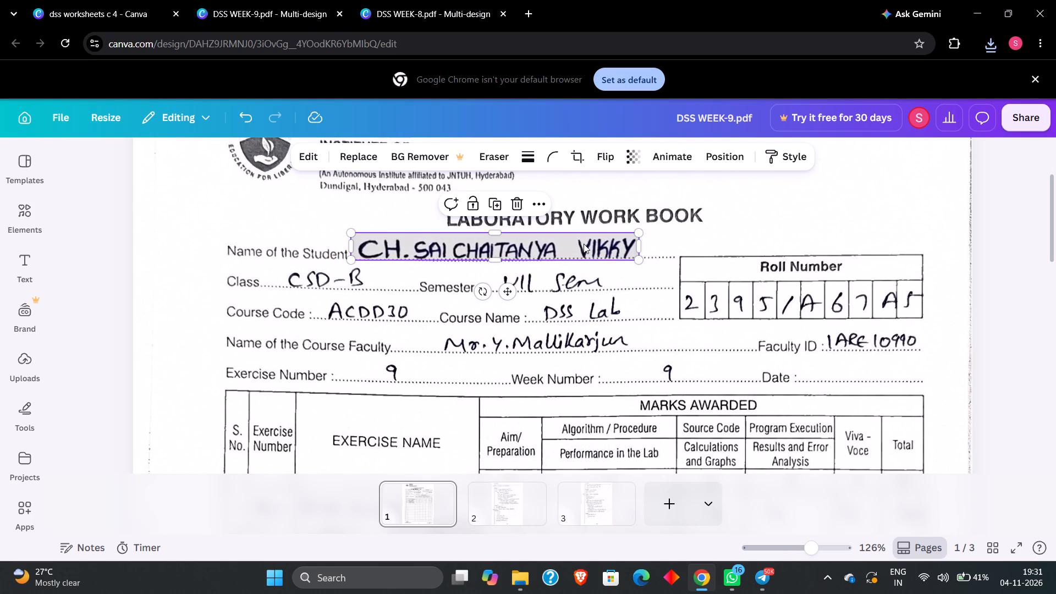
drag(640, 259, 631, 259)
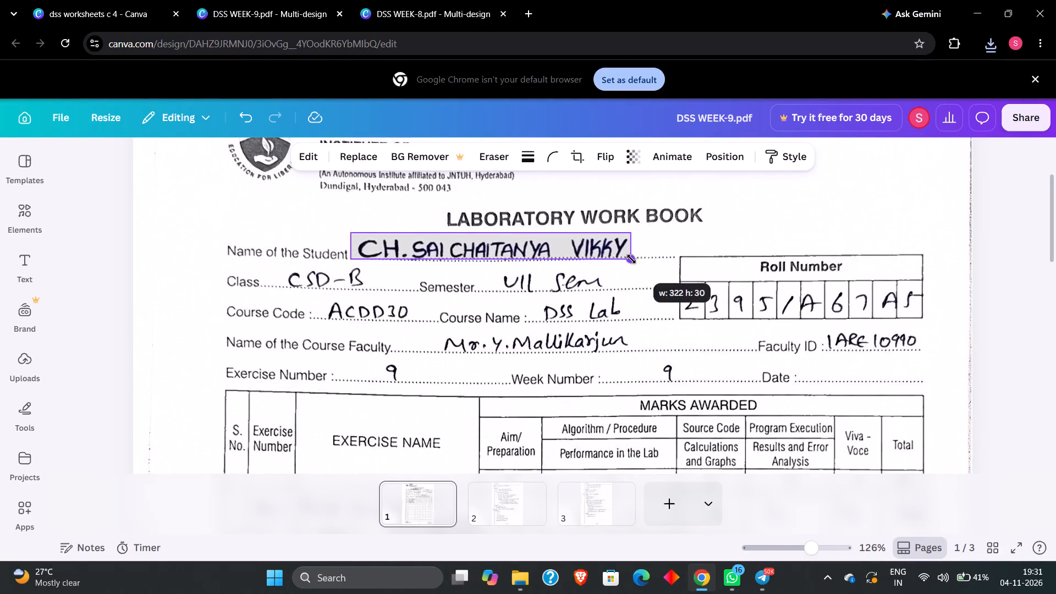
drag(631, 259, 631, 258)
drag(582, 243, 588, 243)
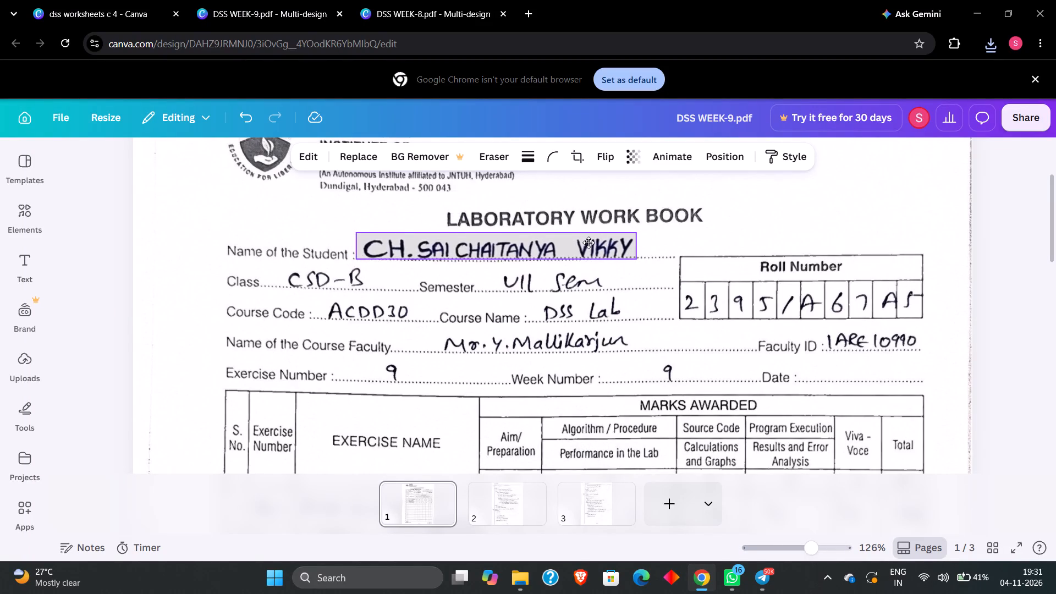
drag(588, 243, 590, 244)
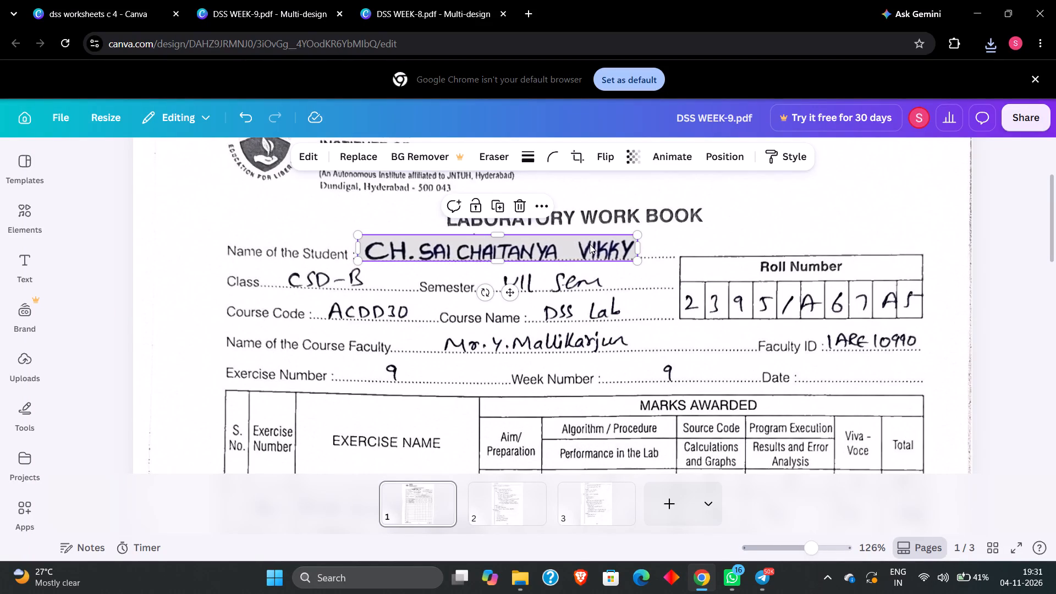
Adjust the name image to brightness 59 and contrast 33.
click(307, 151)
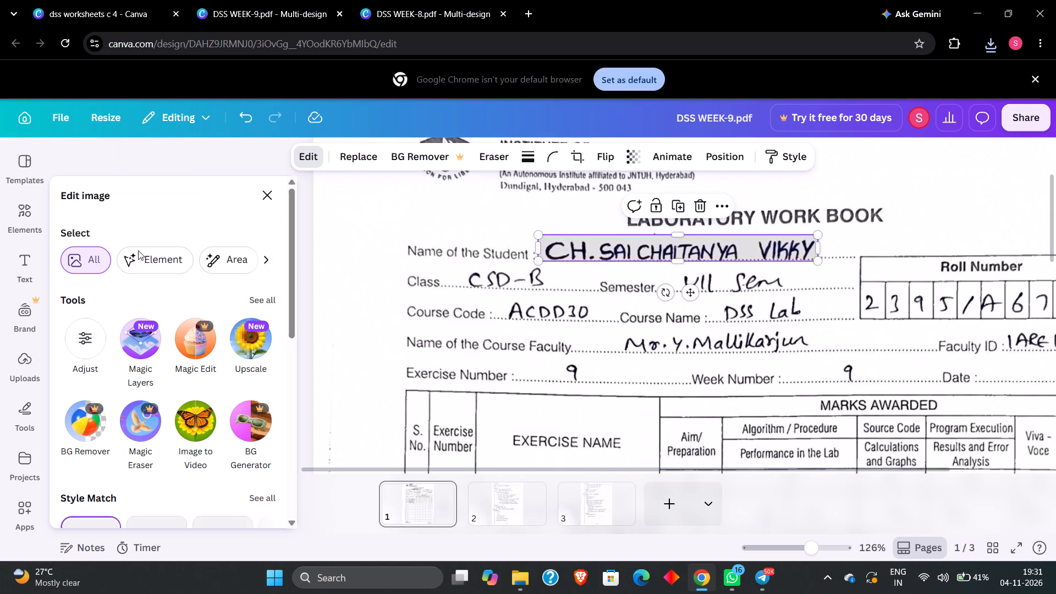
click(93, 326)
scroll(174, 364, down, 2)
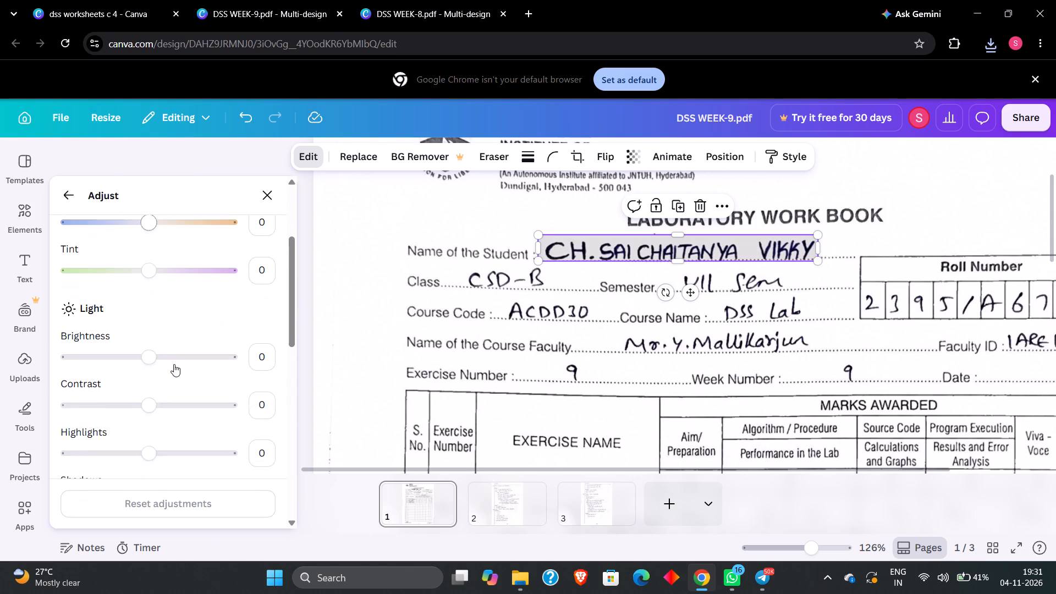
drag(147, 352, 172, 353)
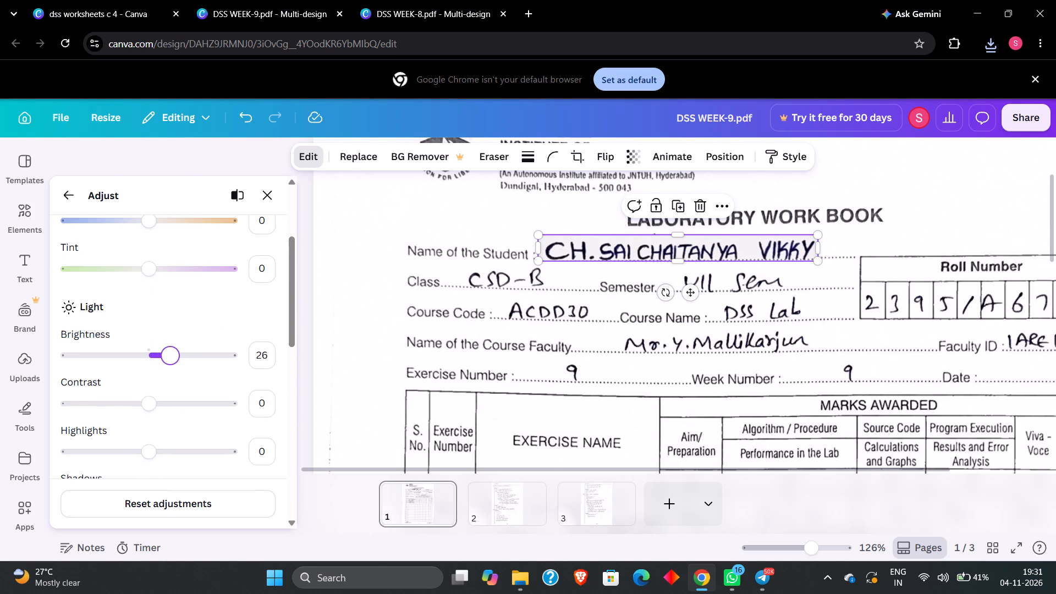
drag(172, 353, 197, 354)
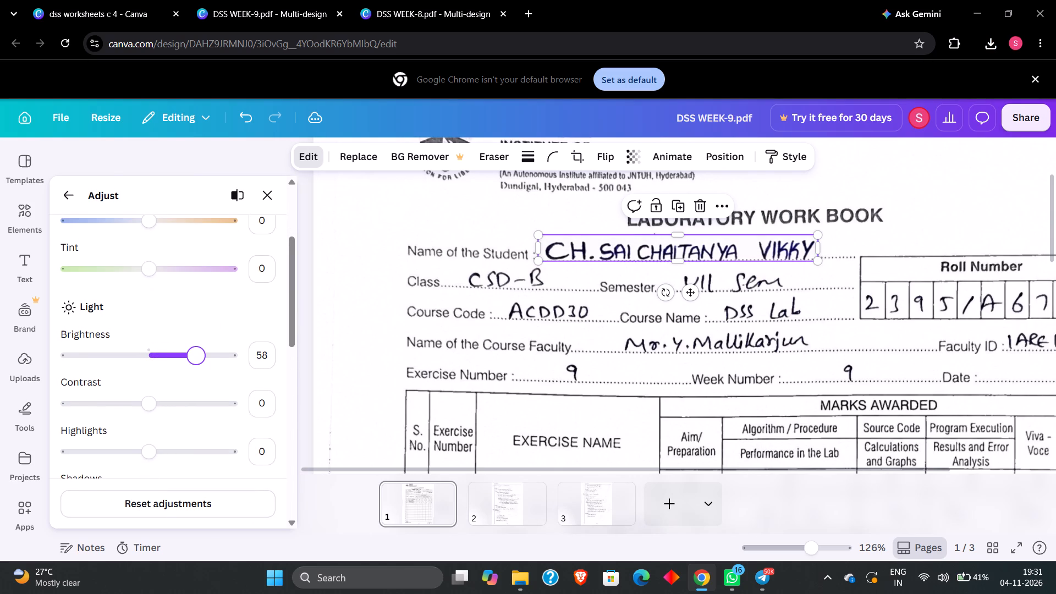
drag(197, 354, 198, 354)
drag(151, 397, 179, 394)
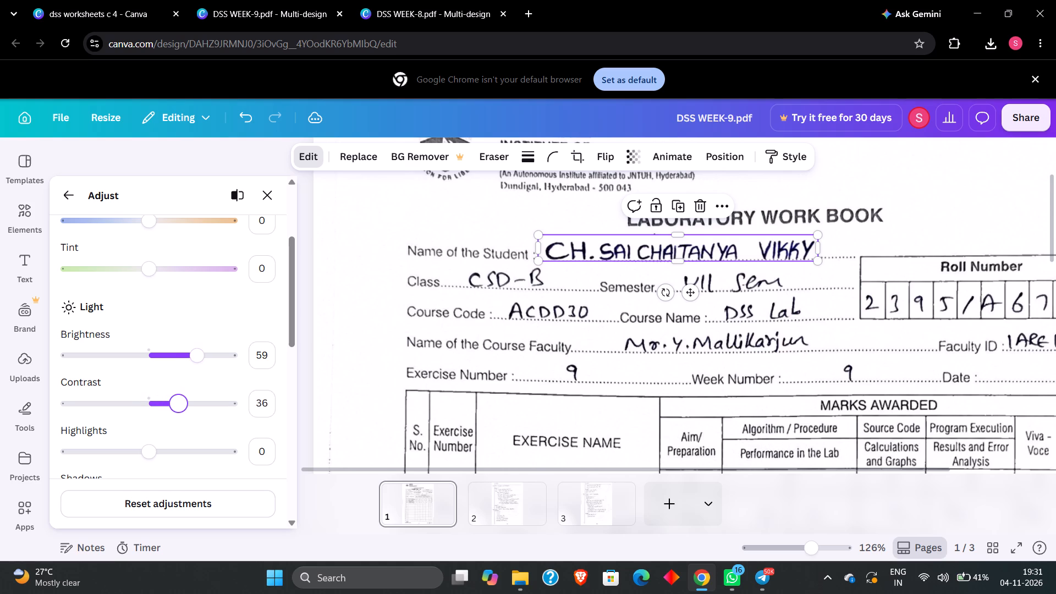
drag(179, 394, 177, 394)
Paste the second Signature of the Student image from the clipboard history onto page 1.
scroll(486, 342, down, 2)
scroll(486, 284, down, 1)
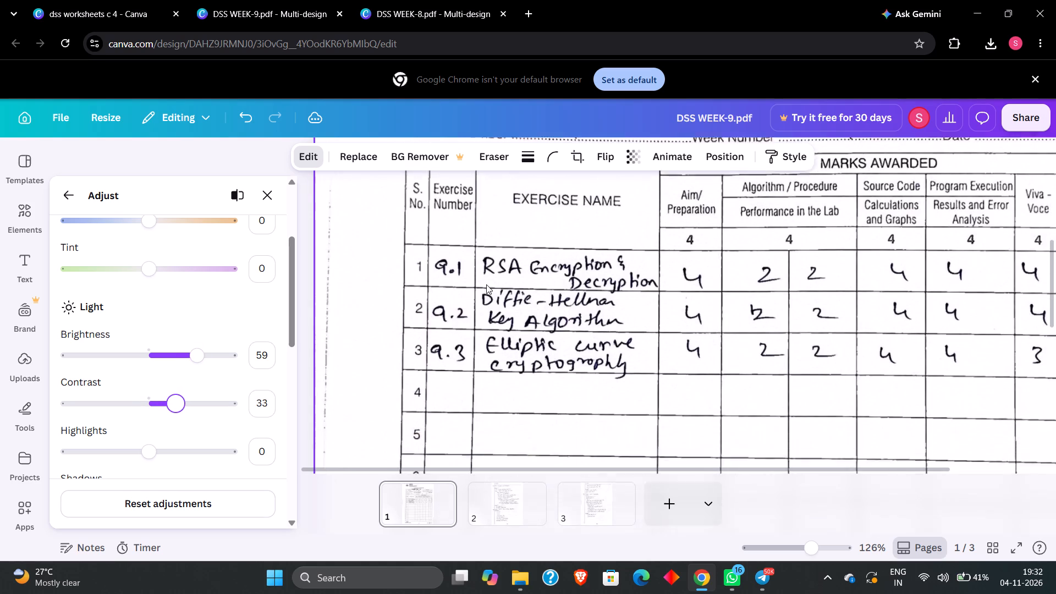
scroll(486, 284, down, 1)
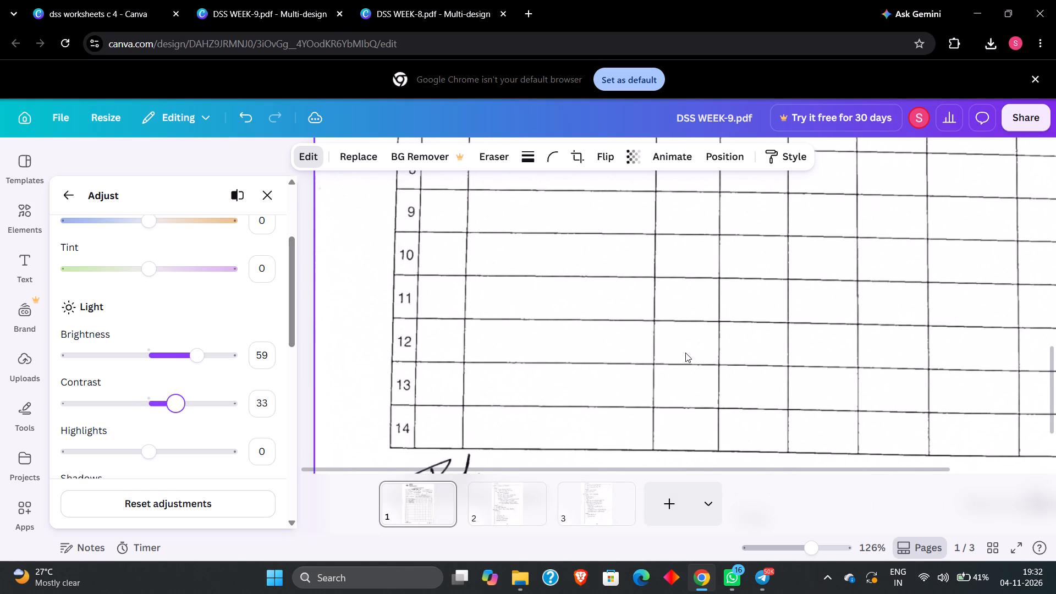
click(685, 353)
click(685, 353)
key(super+v)
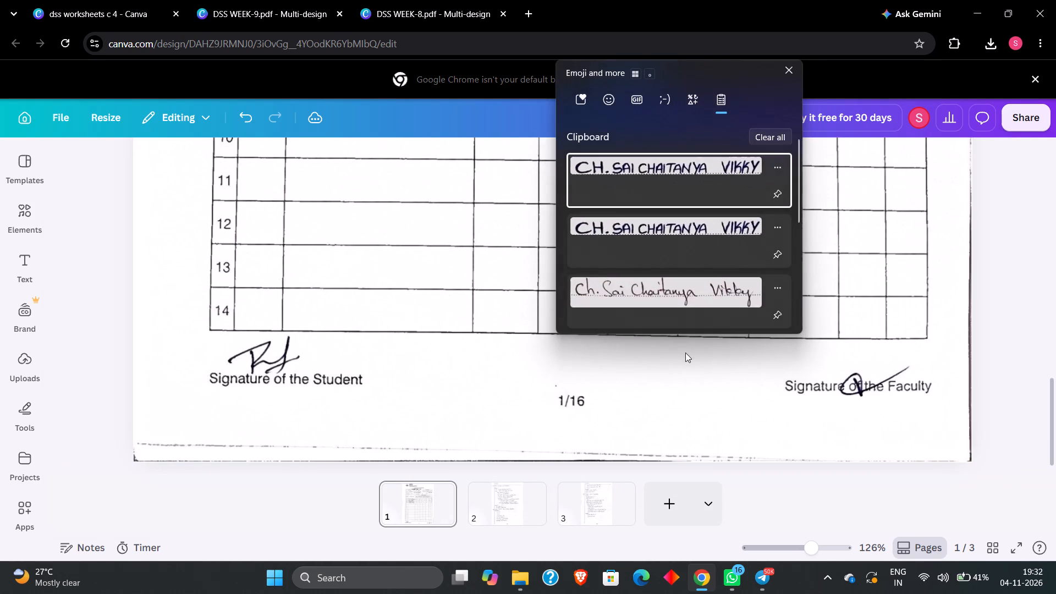
scroll(689, 279, down, 6)
click(654, 219)
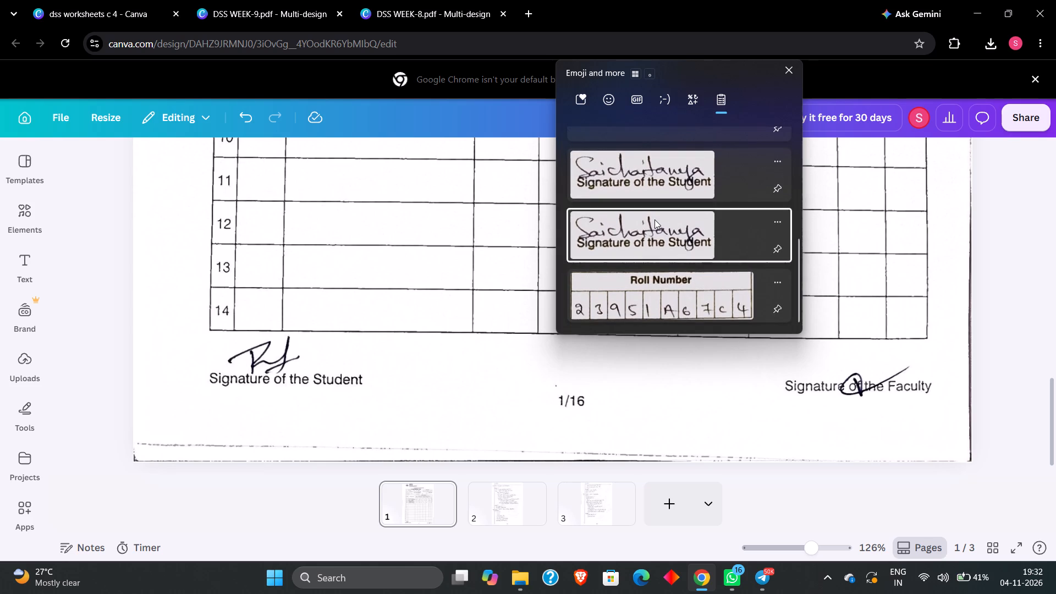
key(ctrl+v)
Shrink the pasted signature image and place it over the old Signature of the Student at the bottom of page 1.
scroll(524, 271, up, 2)
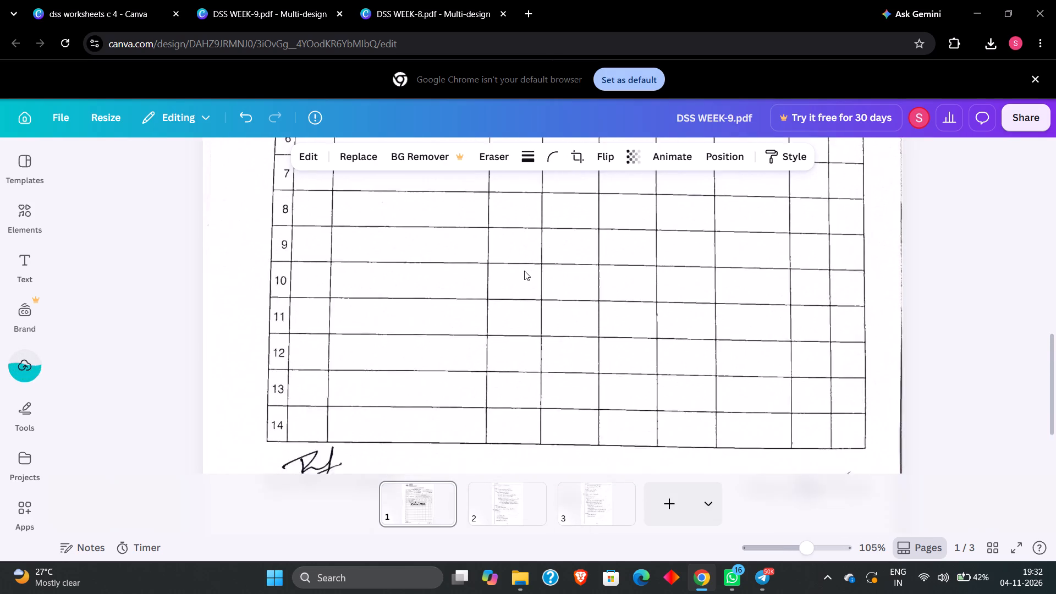
scroll(535, 241, up, 2)
drag(541, 237, 498, 306)
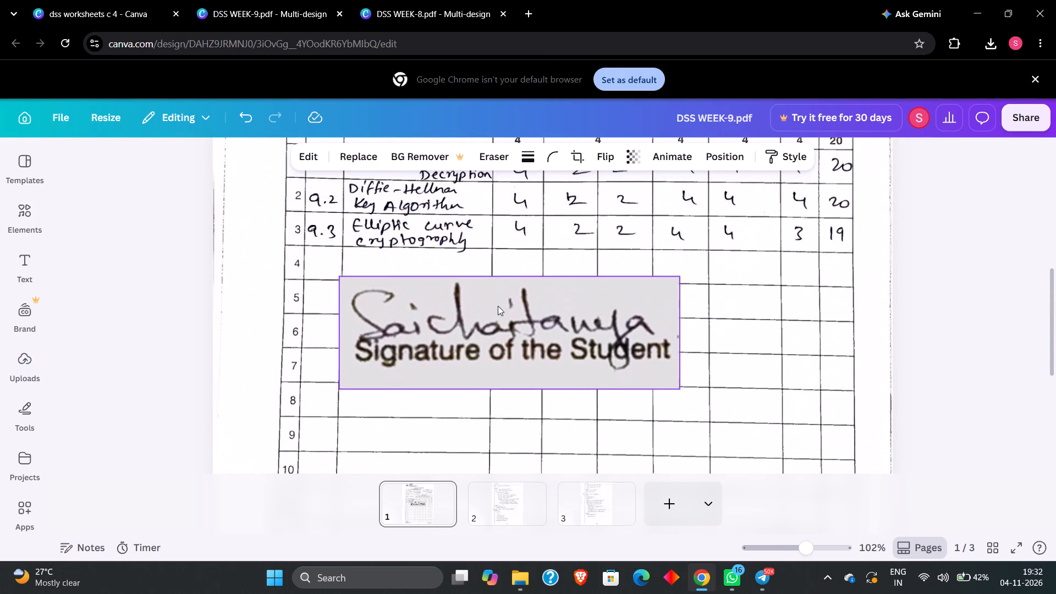
drag(679, 393, 556, 326)
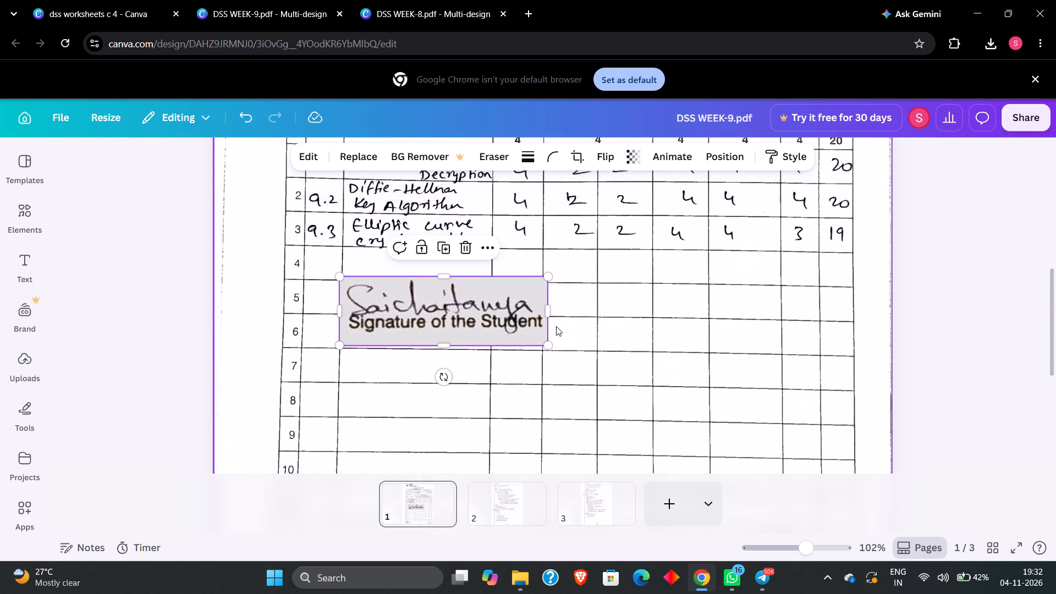
scroll(612, 304, down, 1)
drag(431, 251, 468, 359)
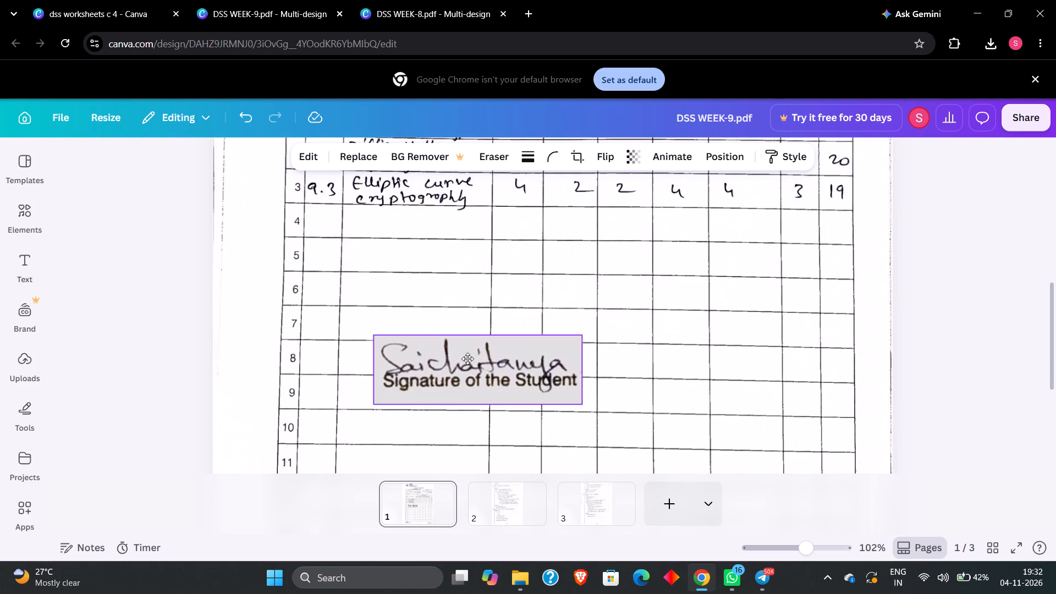
drag(468, 359, 468, 362)
scroll(693, 315, down, 3)
scroll(606, 309, up, 1)
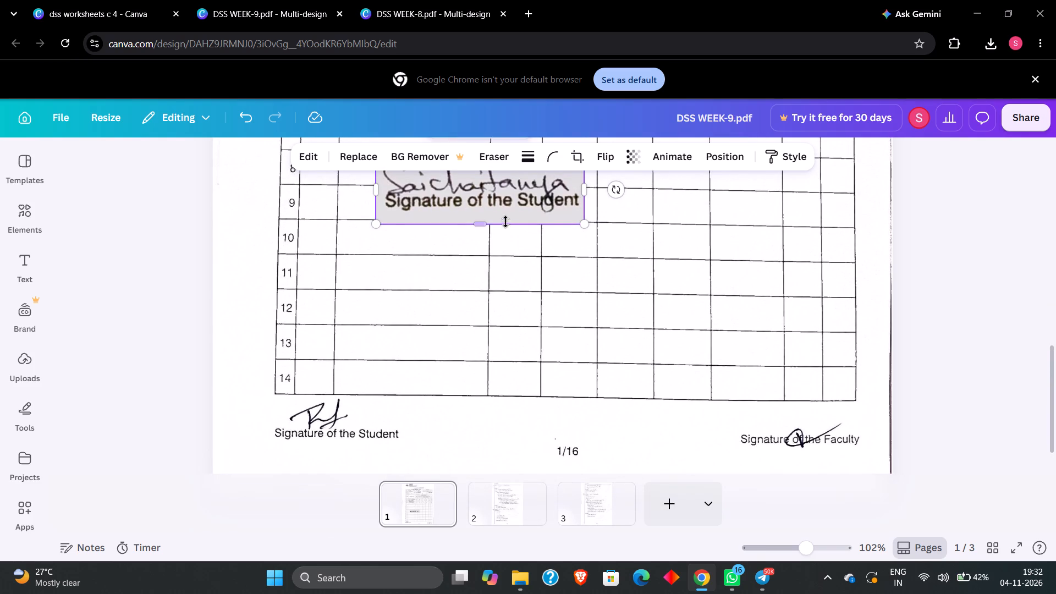
drag(509, 190, 401, 472)
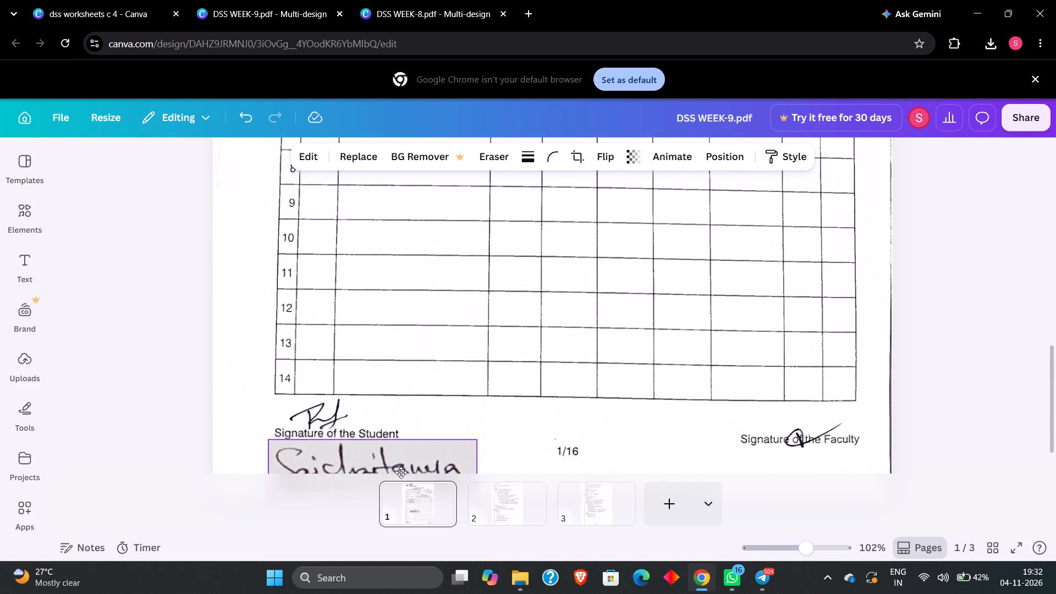
drag(401, 472, 397, 433)
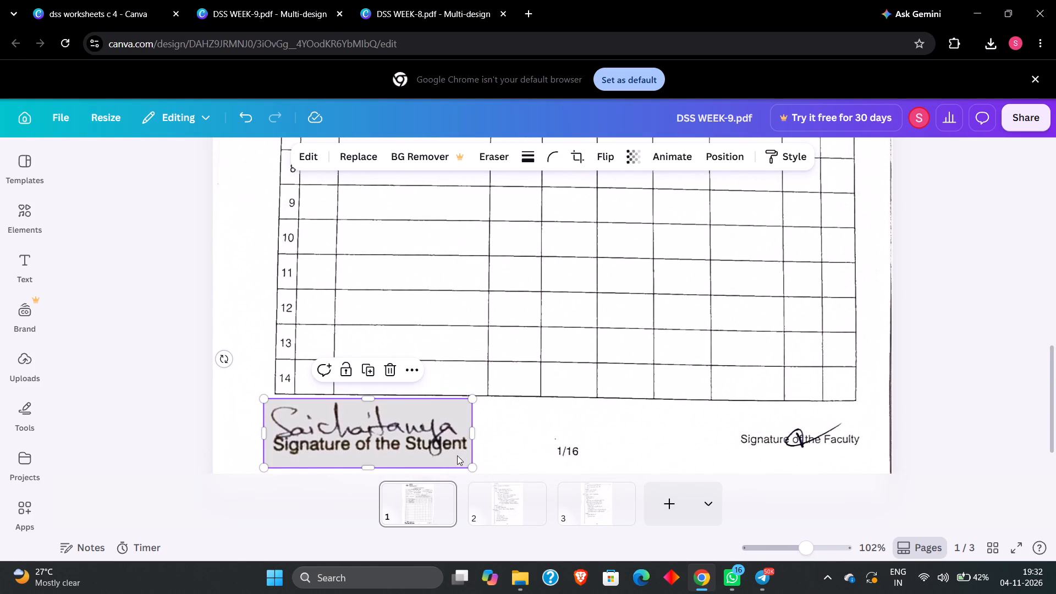
drag(471, 466, 441, 449)
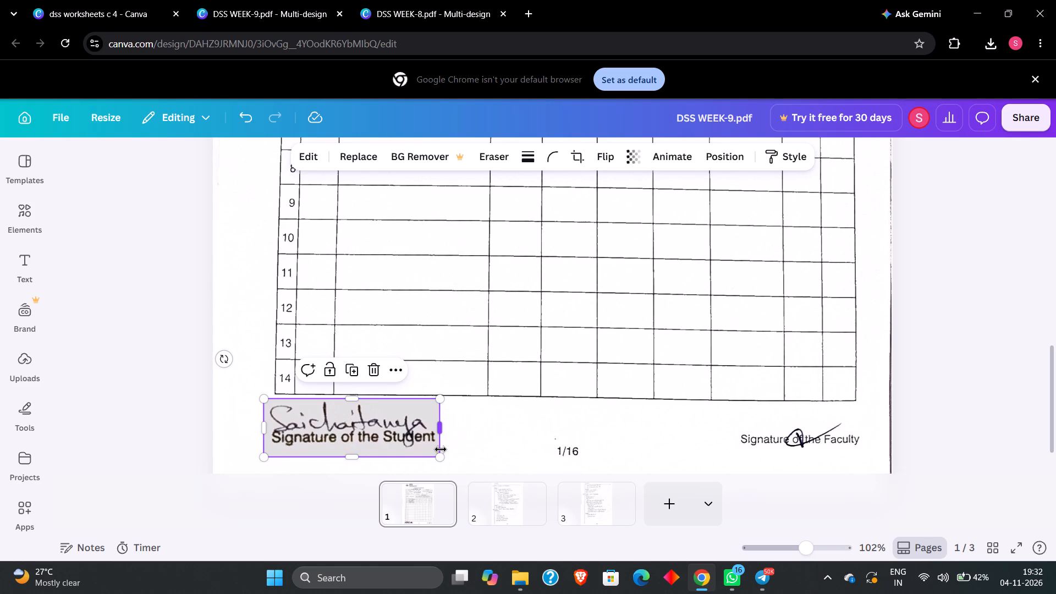
Adjust the signature image to brightness 59 and contrast 33.
click(316, 155)
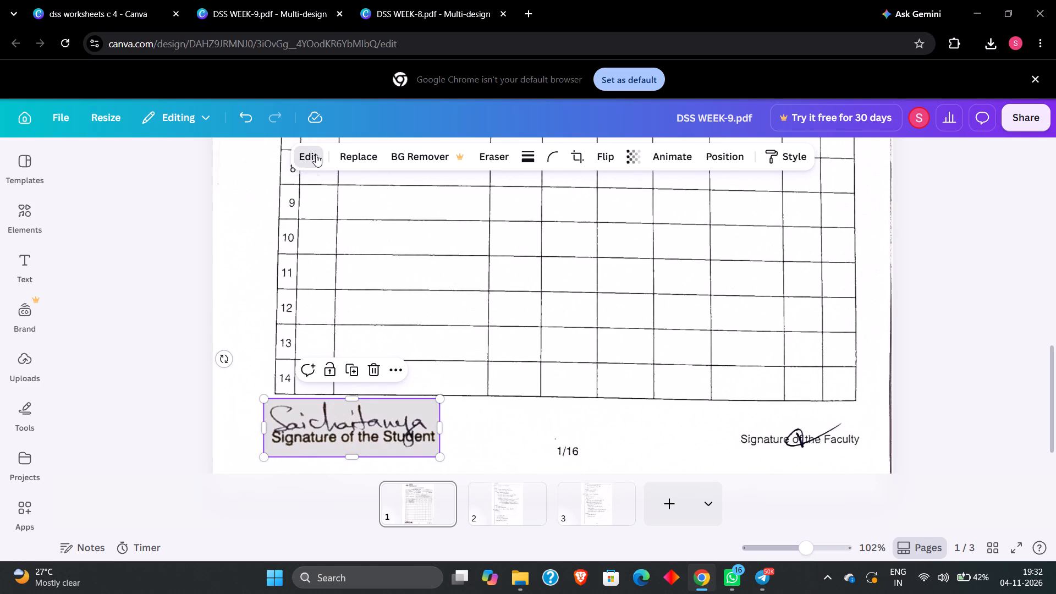
click(92, 341)
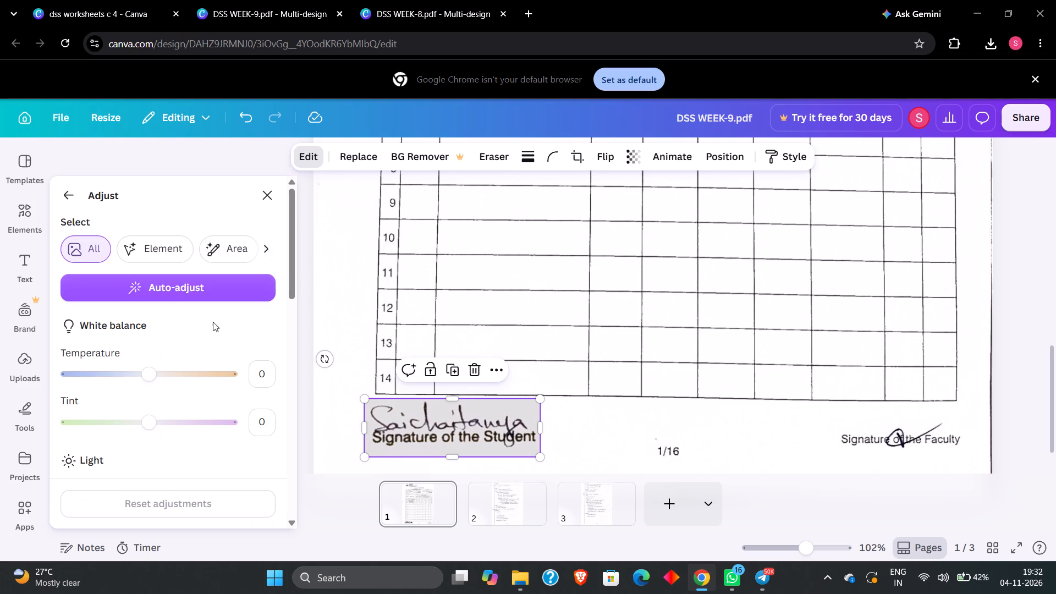
scroll(213, 322, down, 2)
drag(153, 311, 187, 313)
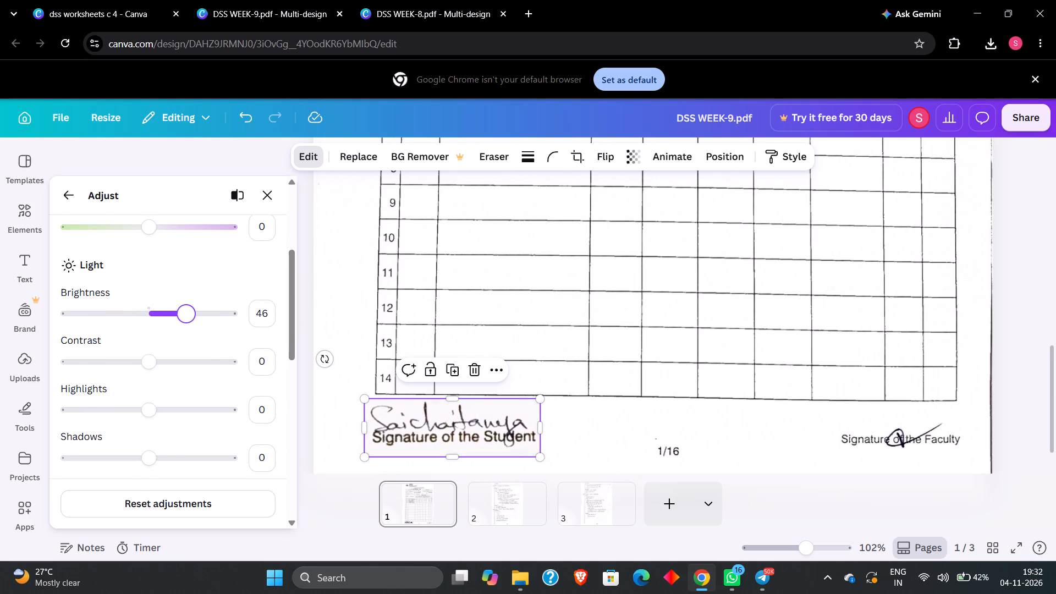
drag(187, 313, 198, 316)
drag(152, 359, 177, 359)
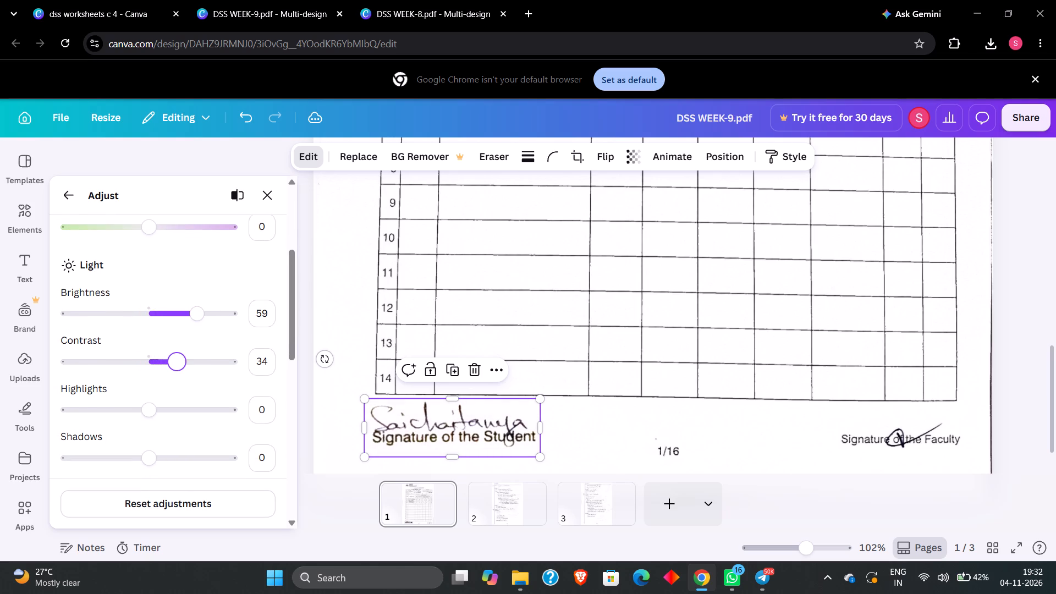
drag(177, 359, 177, 359)
click(516, 334)
Paste the Roll Number image from the clipboard history onto page 1 and trim its bottom edge slightly.
scroll(516, 334, up, 6)
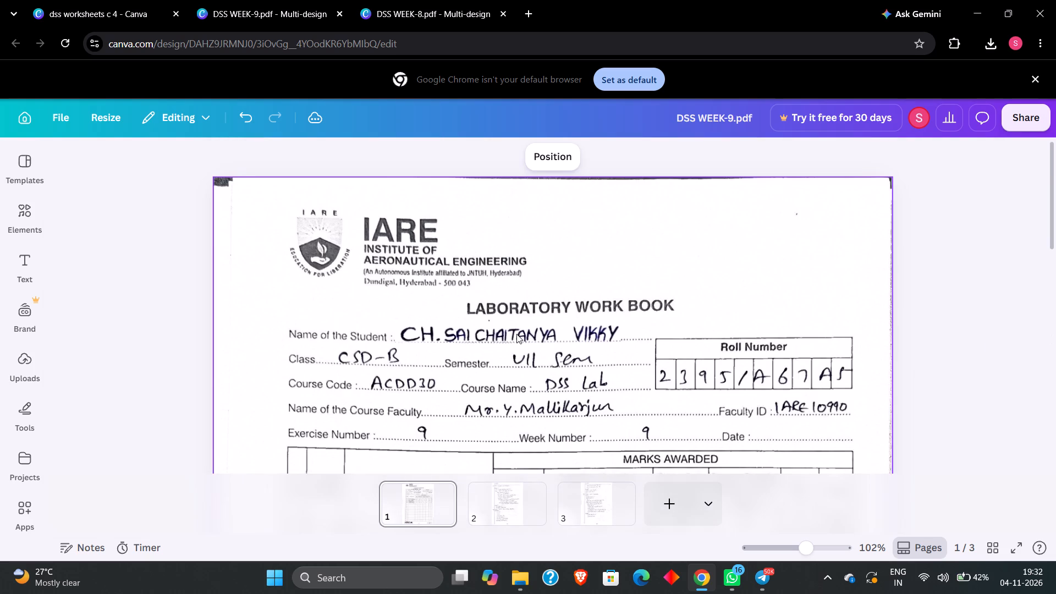
scroll(518, 289, down, 1)
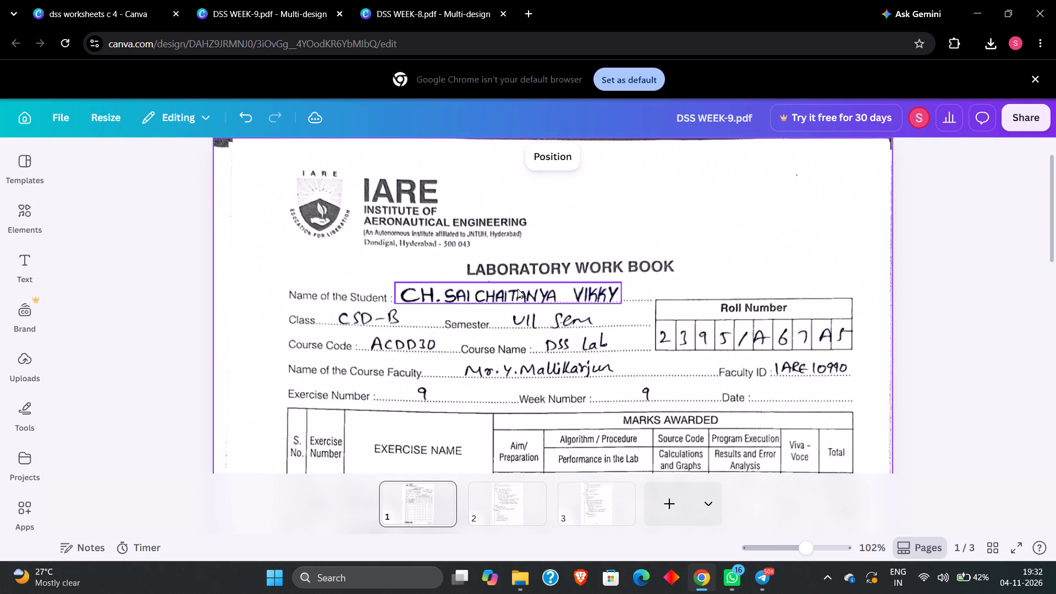
key(super+v)
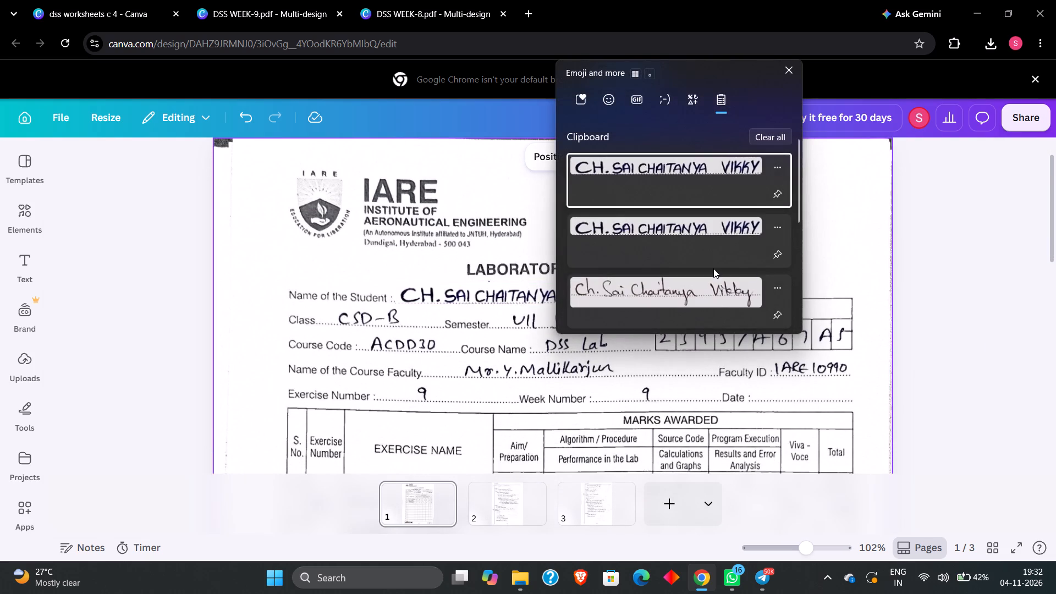
scroll(713, 268, down, 5)
click(703, 279)
key(ctrl+v)
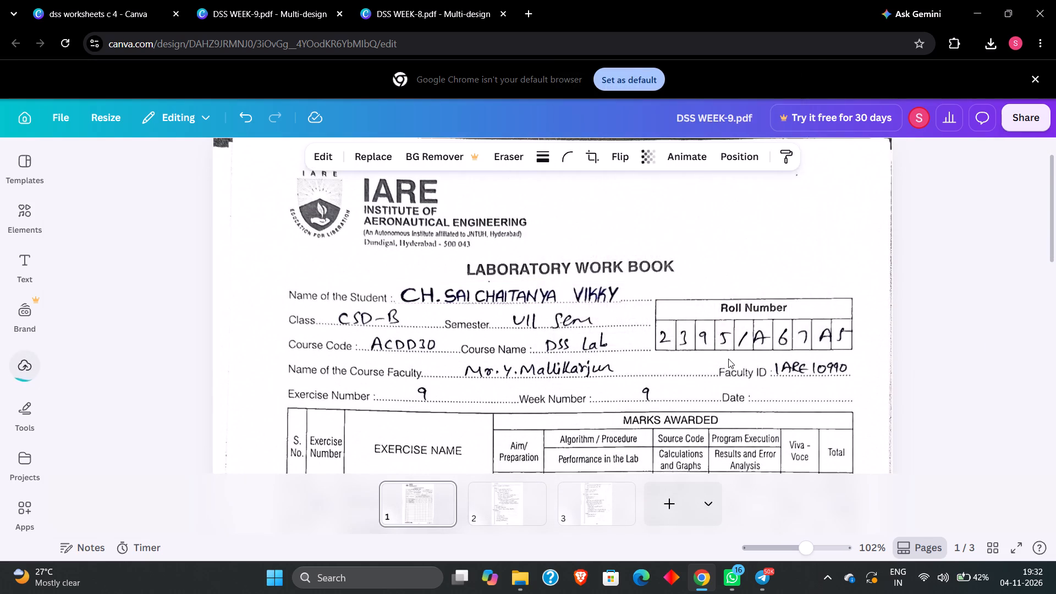
scroll(728, 359, down, 3)
click(736, 369)
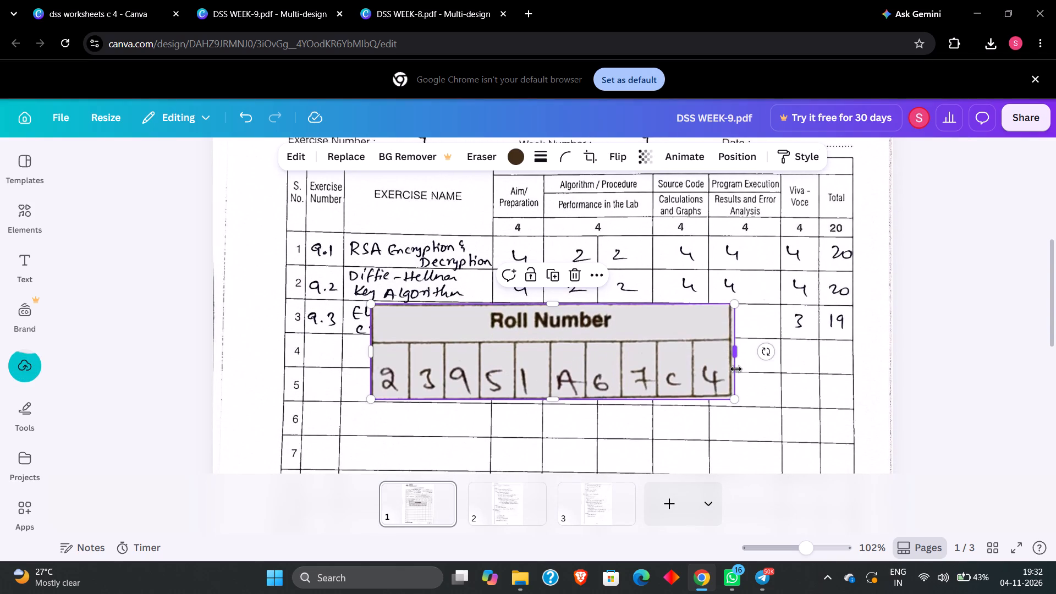
click(708, 394)
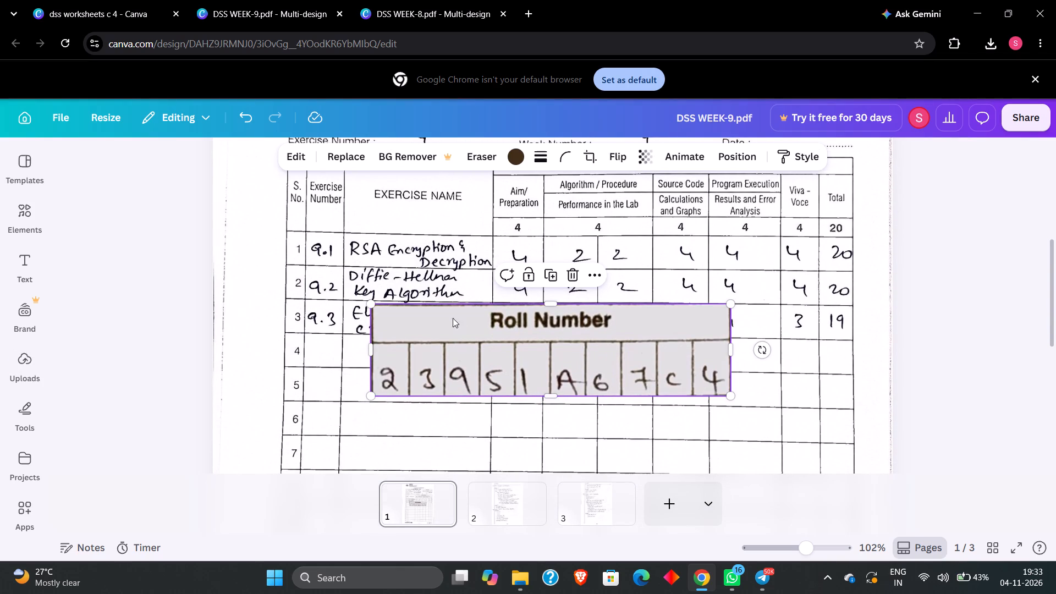
click(580, 348)
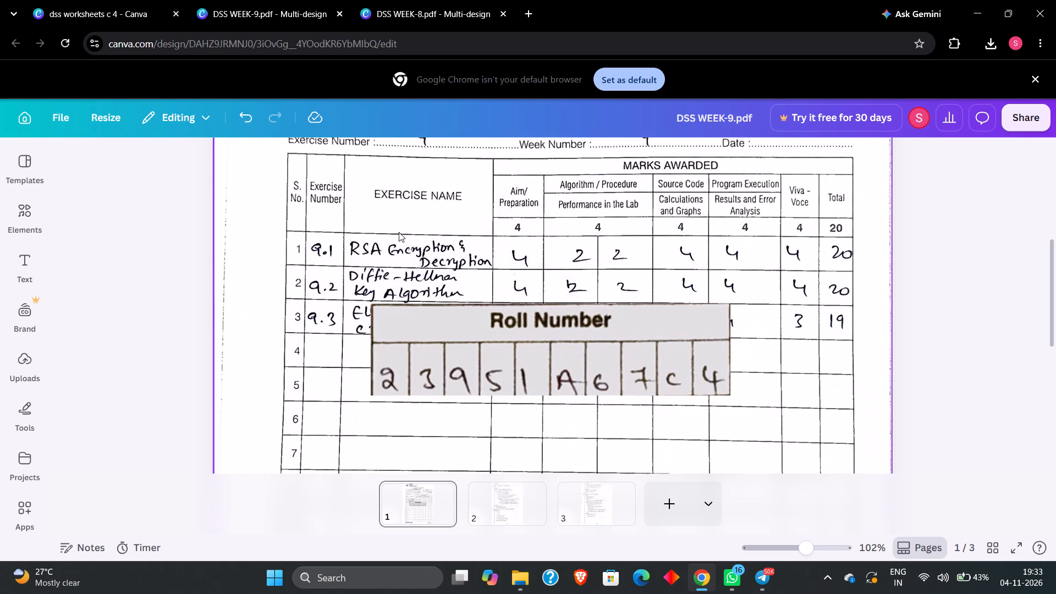
Adjust the Roll Number image to brightness 58 and contrast 33.
click(498, 343)
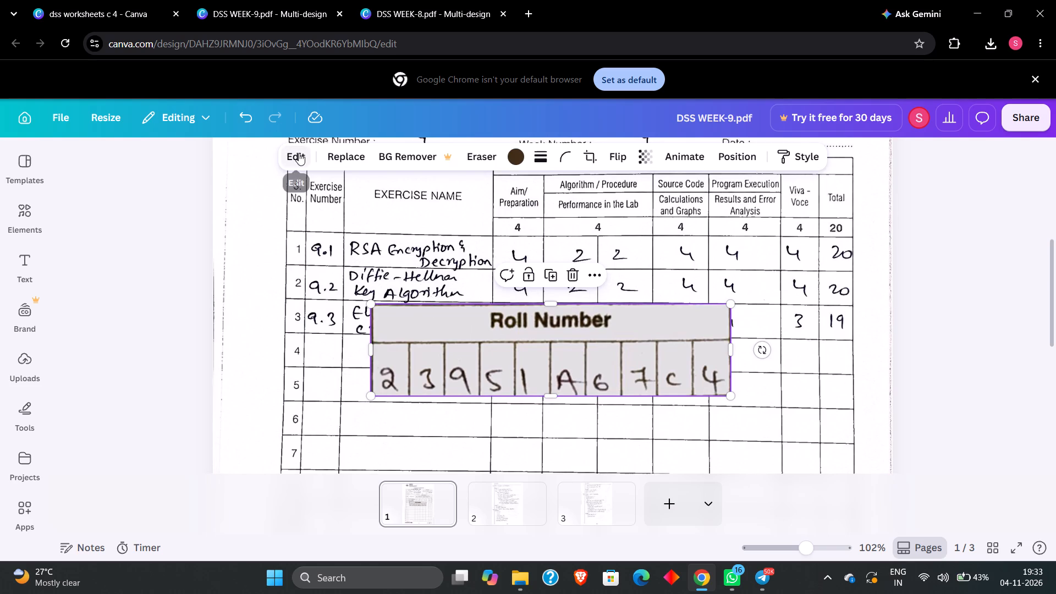
click(299, 153)
click(82, 328)
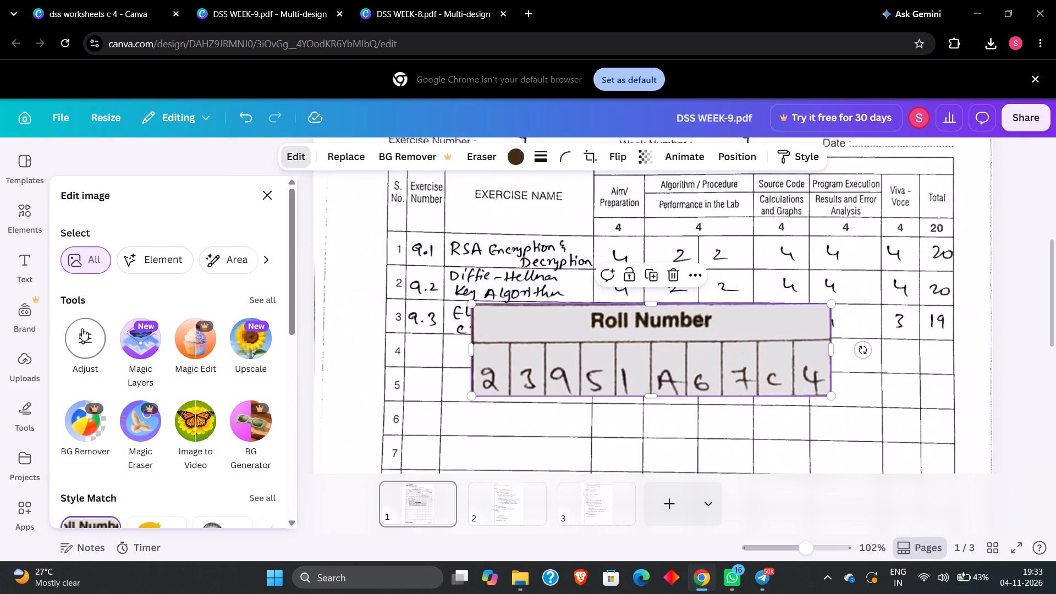
scroll(174, 364, down, 2)
drag(151, 348, 173, 348)
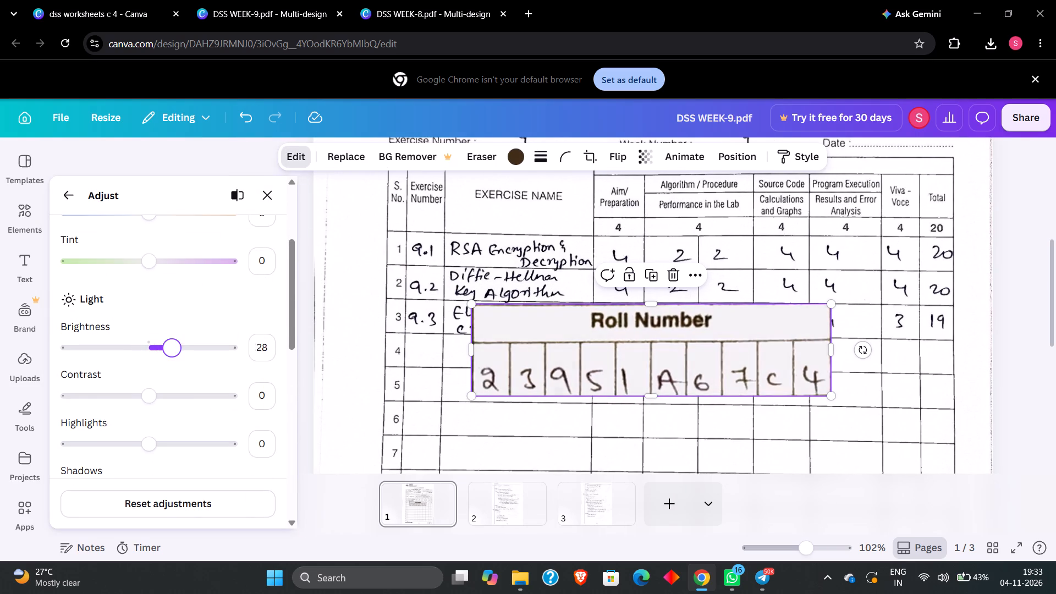
drag(173, 348, 193, 348)
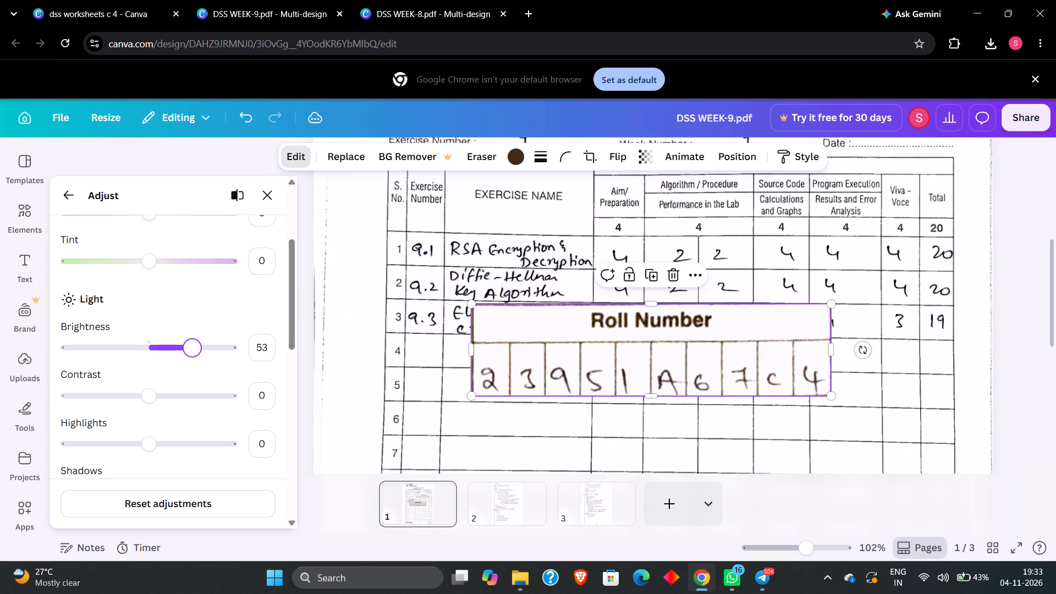
drag(193, 348, 182, 349)
drag(182, 349, 197, 349)
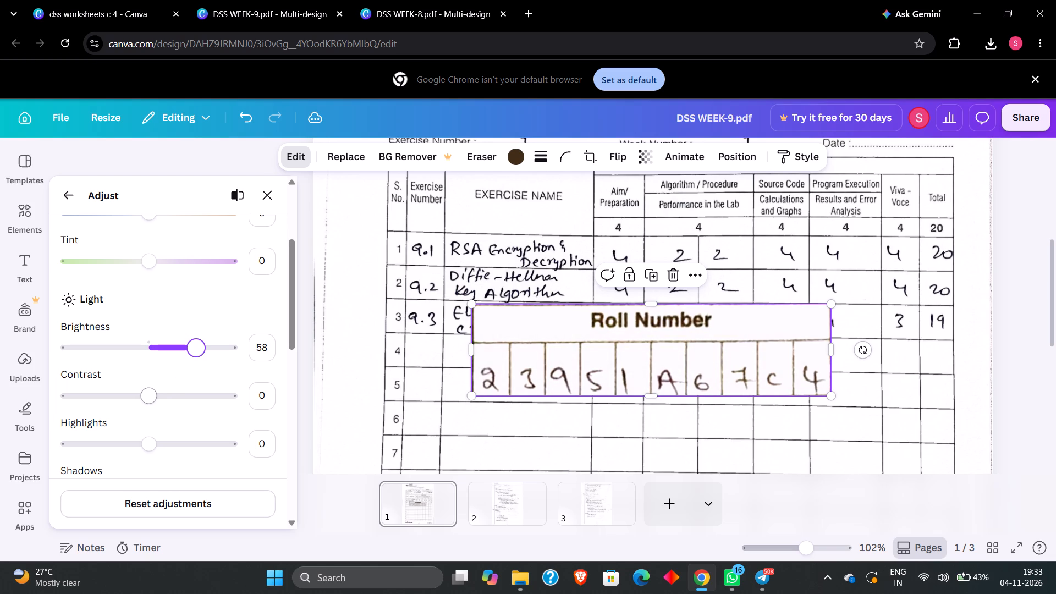
drag(148, 394, 174, 393)
drag(174, 393, 177, 392)
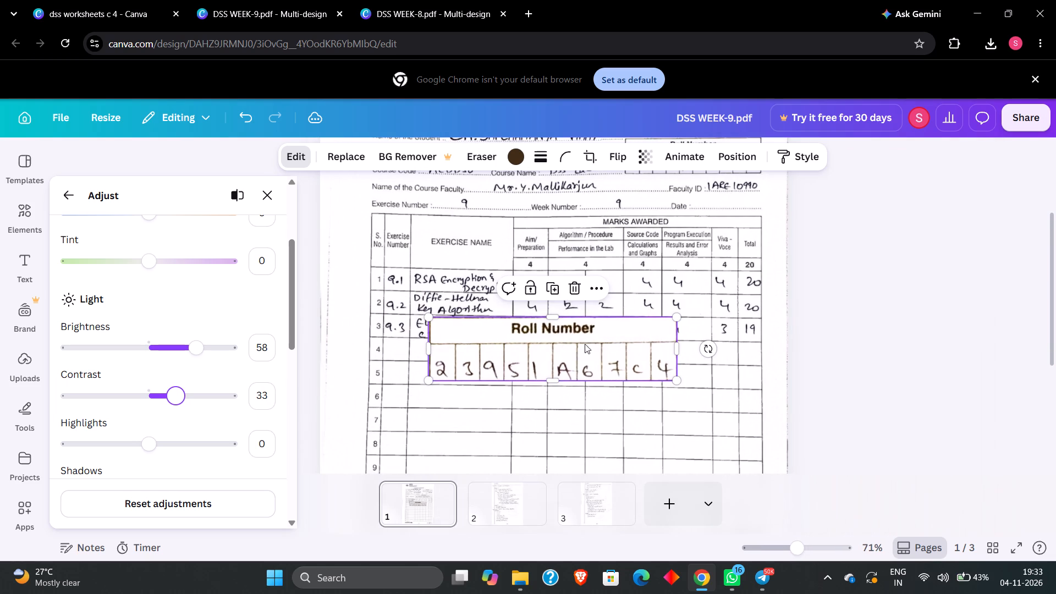
Shrink the Roll Number image and move it over the old Roll Number box at the top of page 1.
drag(573, 353, 607, 228)
scroll(665, 295, up, 1)
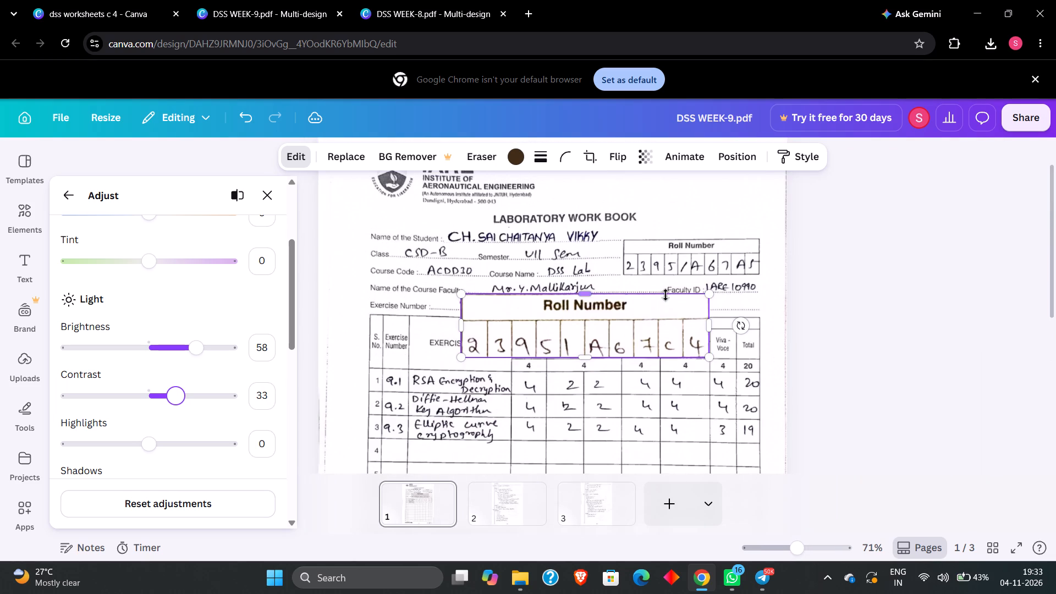
click(714, 360)
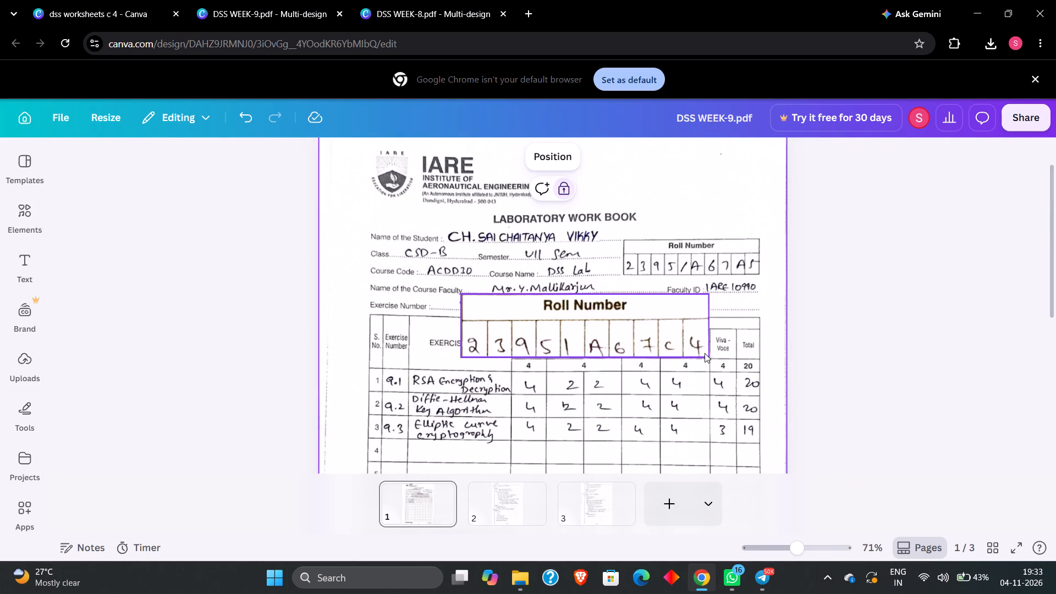
click(683, 340)
drag(710, 357, 620, 321)
drag(574, 313, 734, 254)
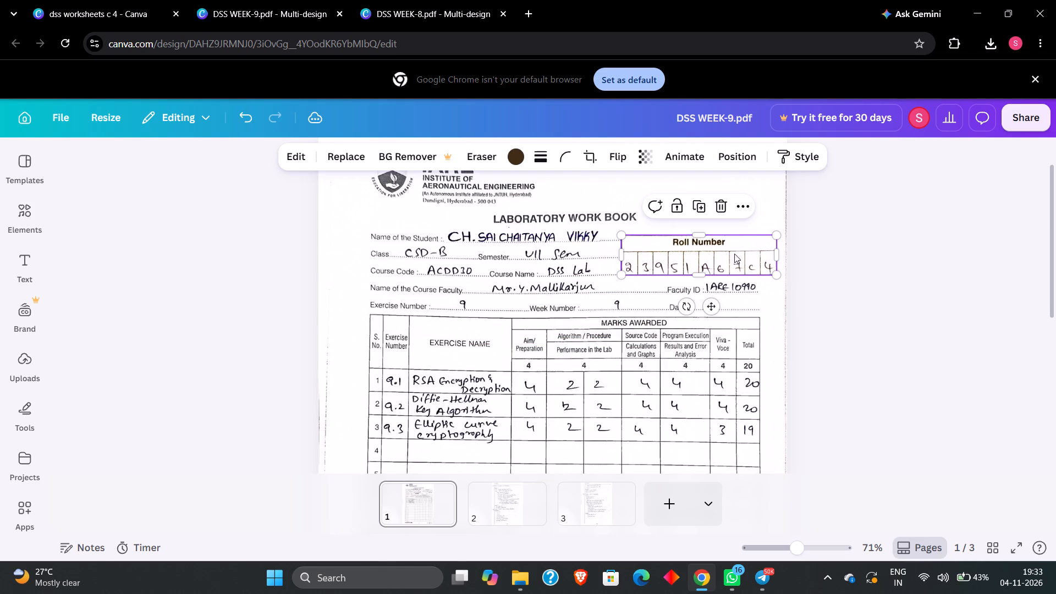
click(705, 333)
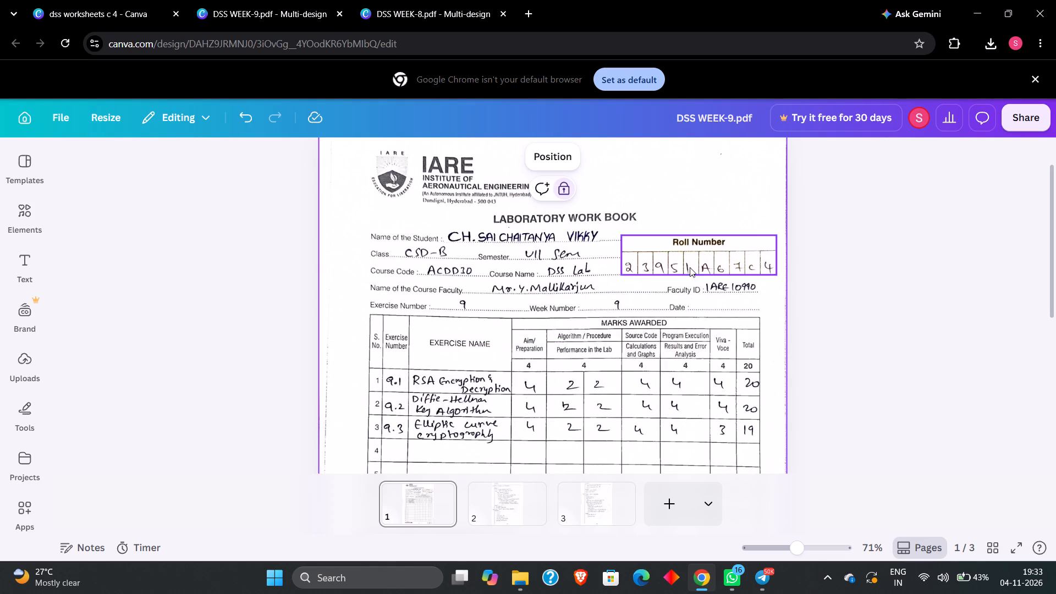
Fine-tune the Roll Number image's size and position so it fully covers the old Roll Number box.
drag(756, 257, 775, 270)
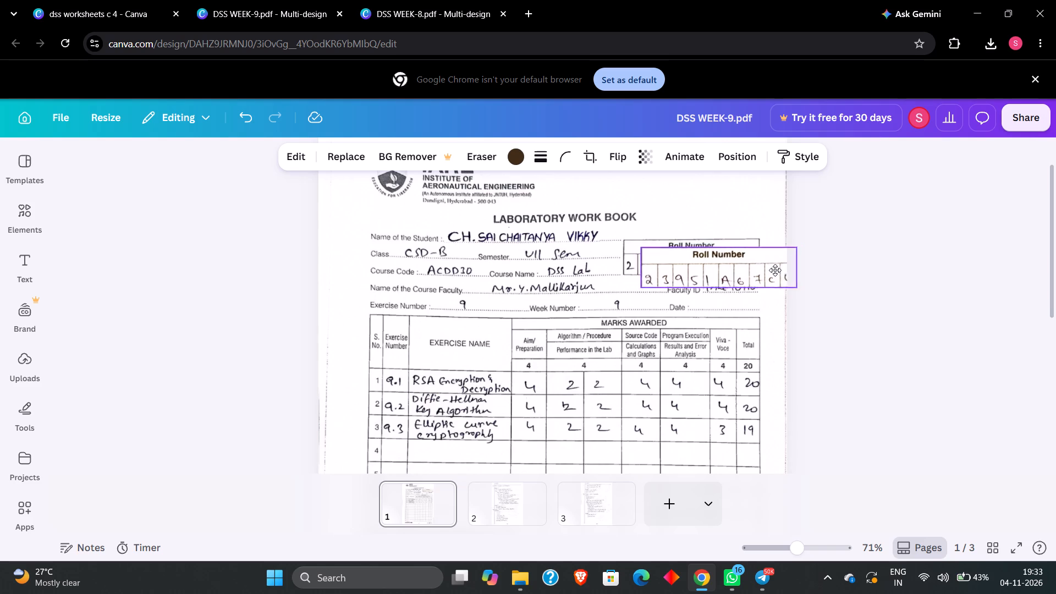
drag(775, 270, 758, 264)
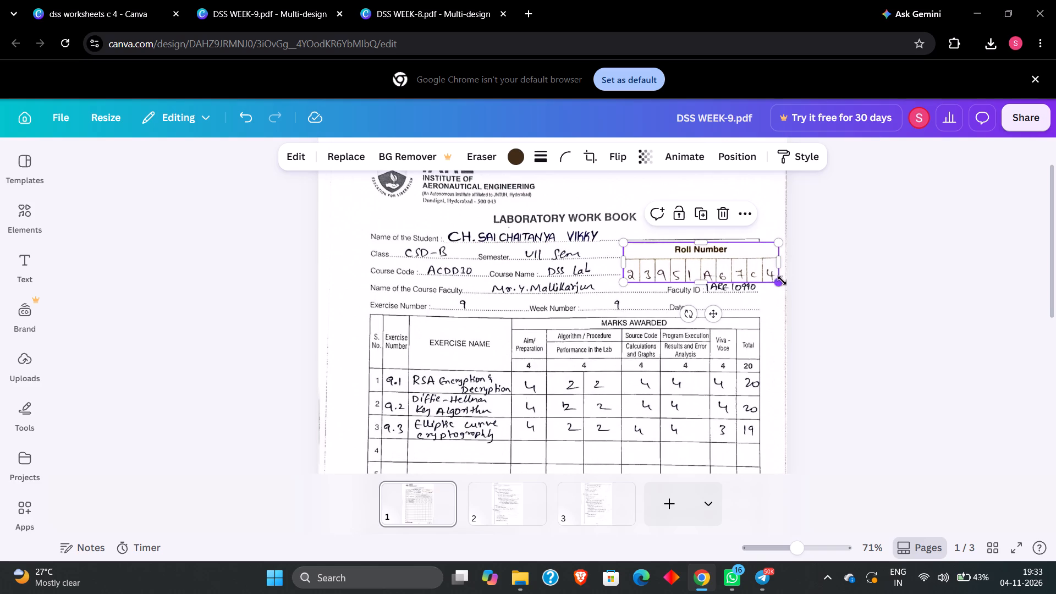
drag(780, 282, 768, 279)
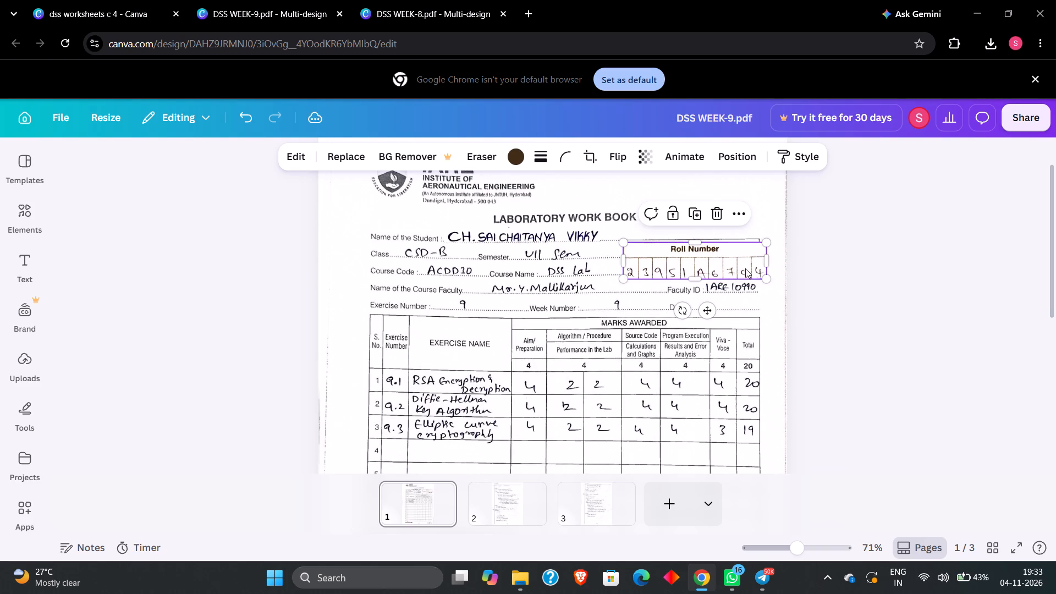
drag(742, 267, 740, 265)
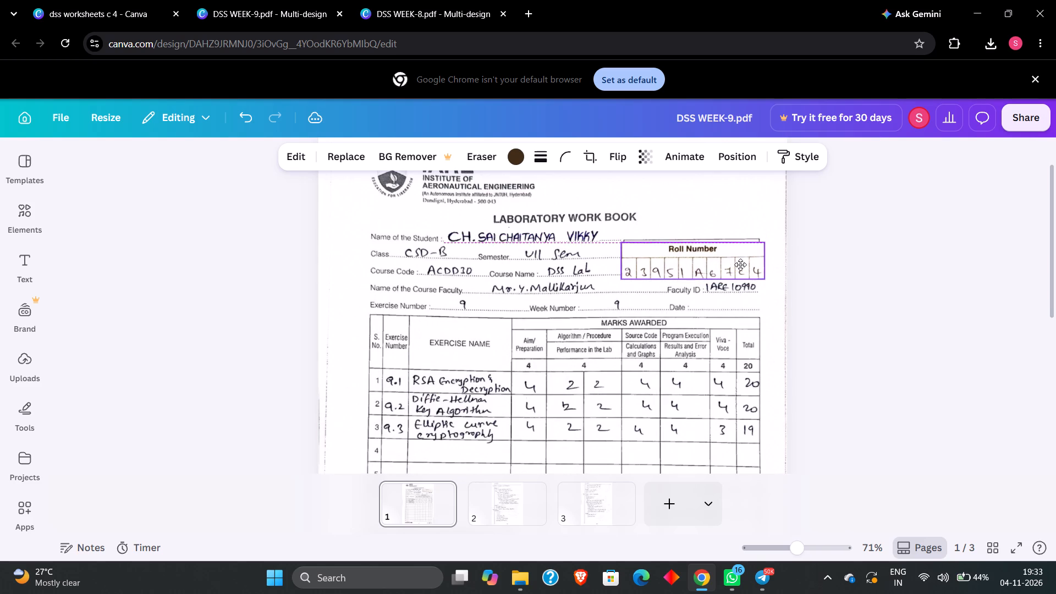
drag(740, 265, 740, 260)
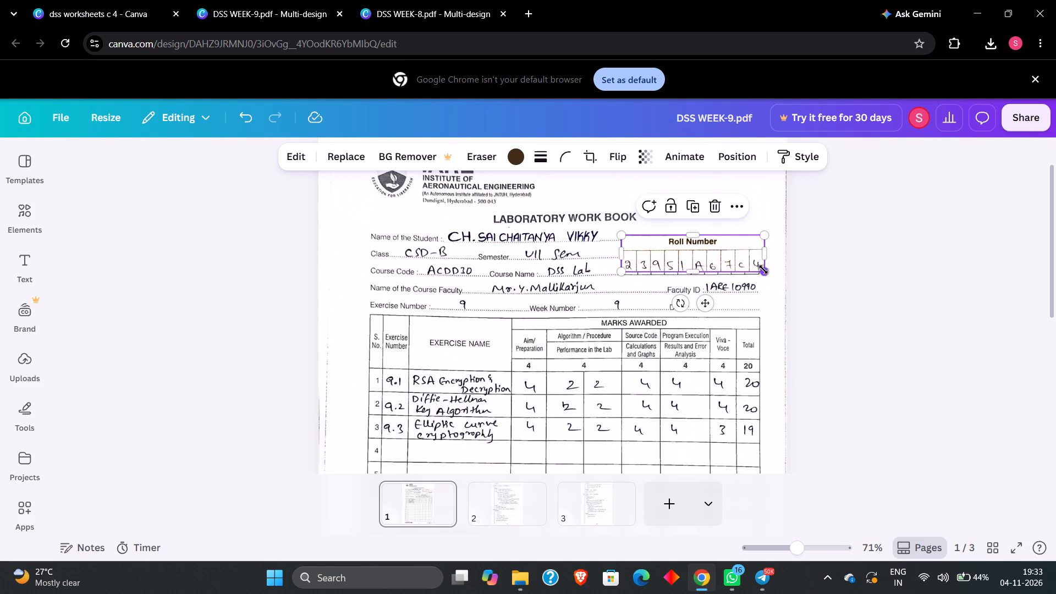
drag(763, 269, 768, 276)
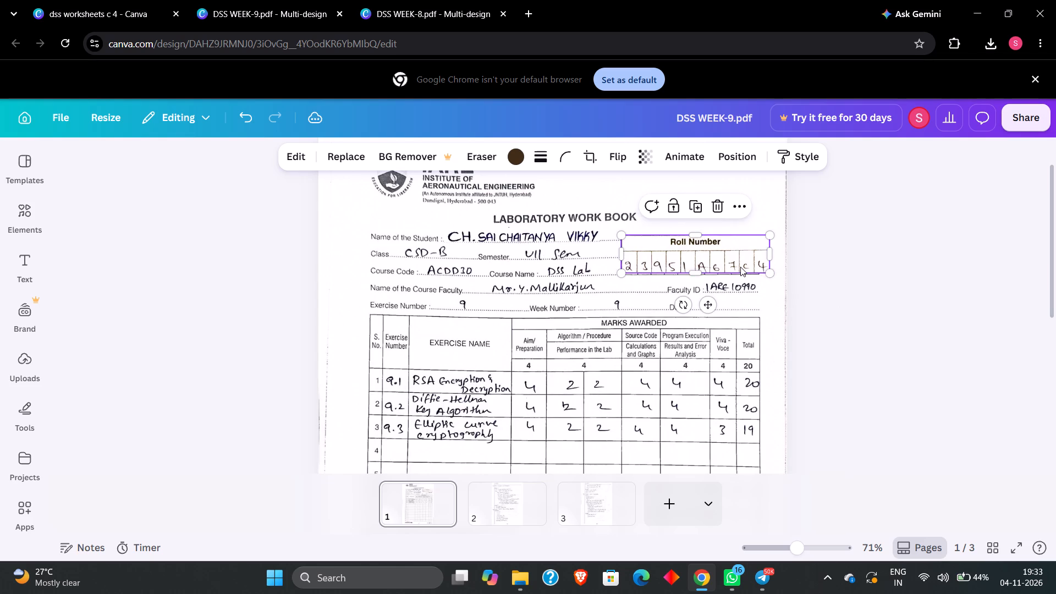
click(740, 267)
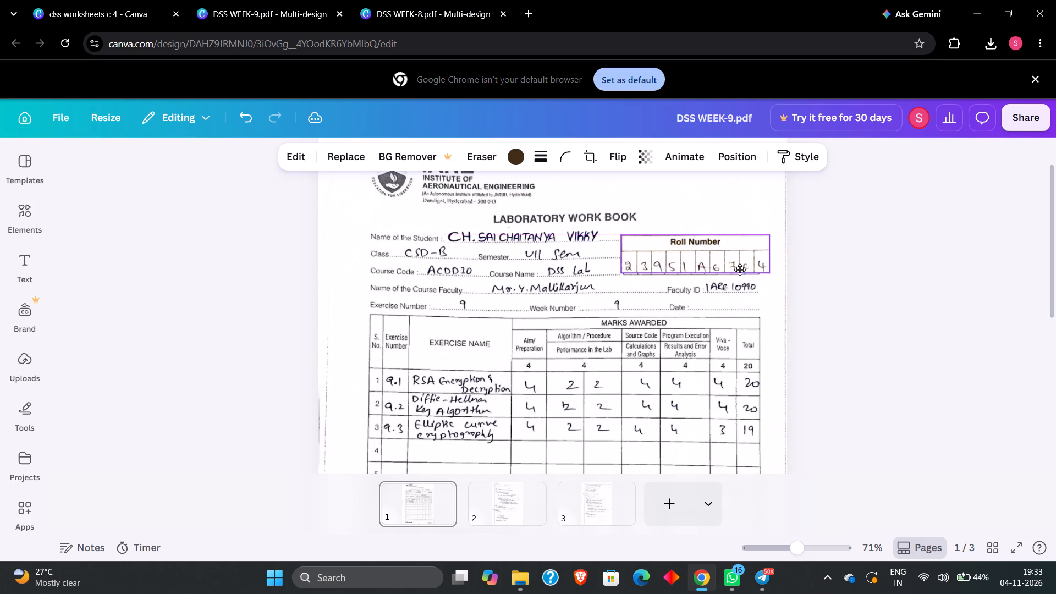
click(767, 273)
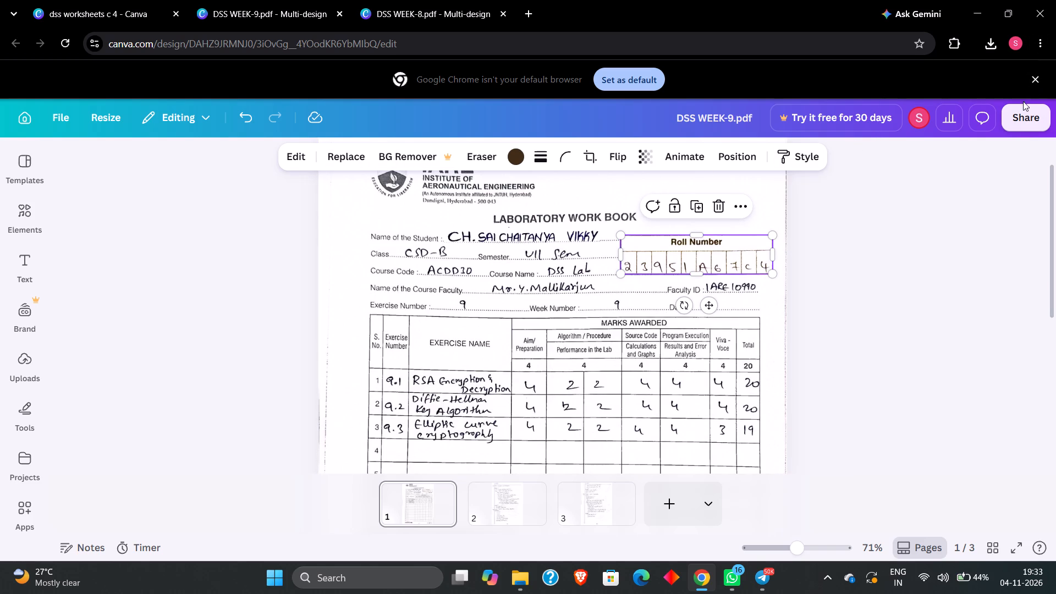
Download all pages of the DSS WEEK-9 design as a PDF.
click(1023, 117)
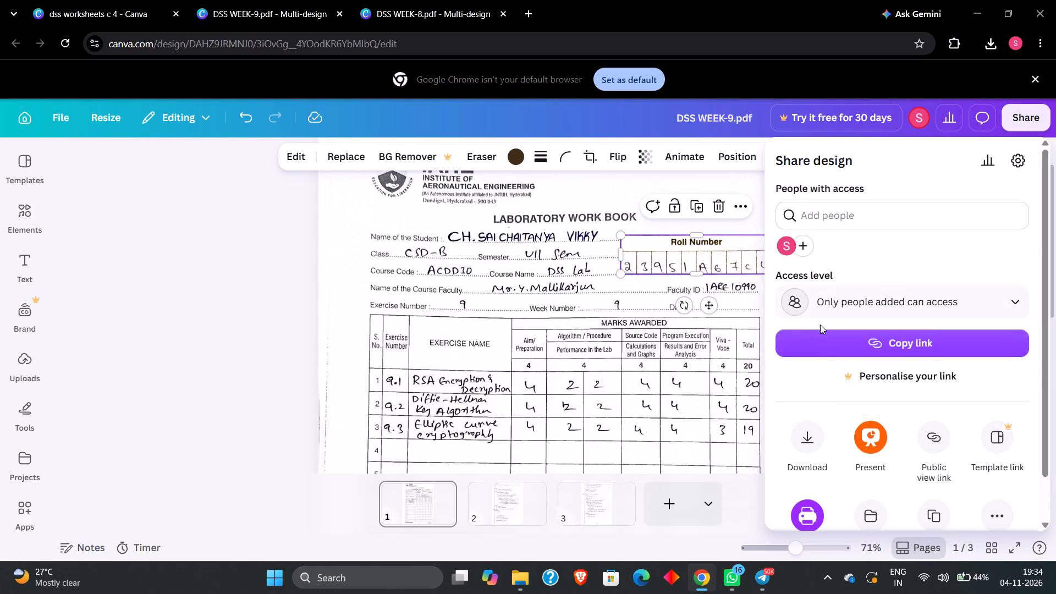
click(812, 445)
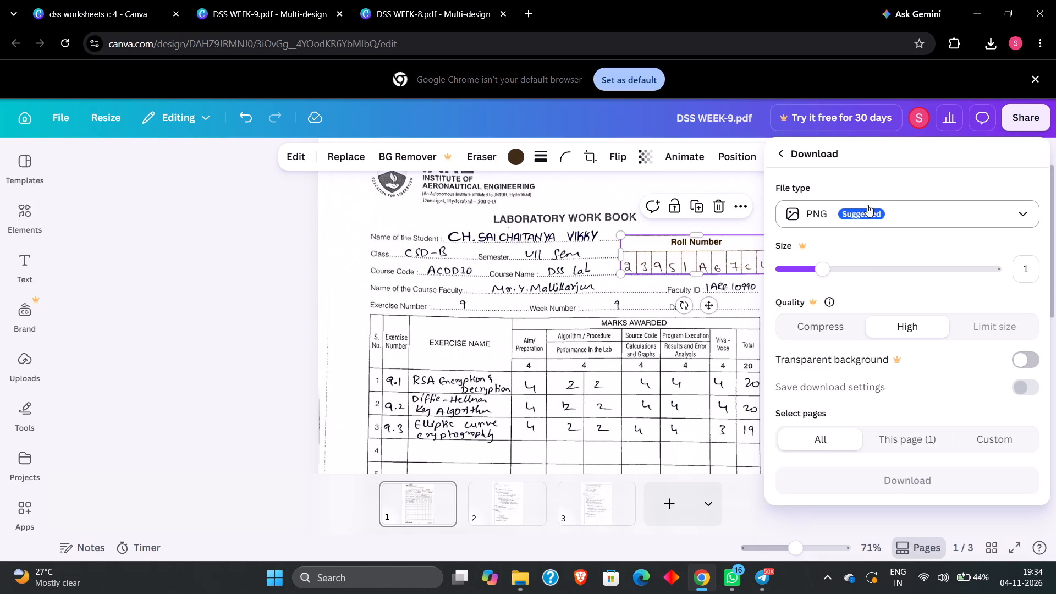
click(864, 212)
click(868, 348)
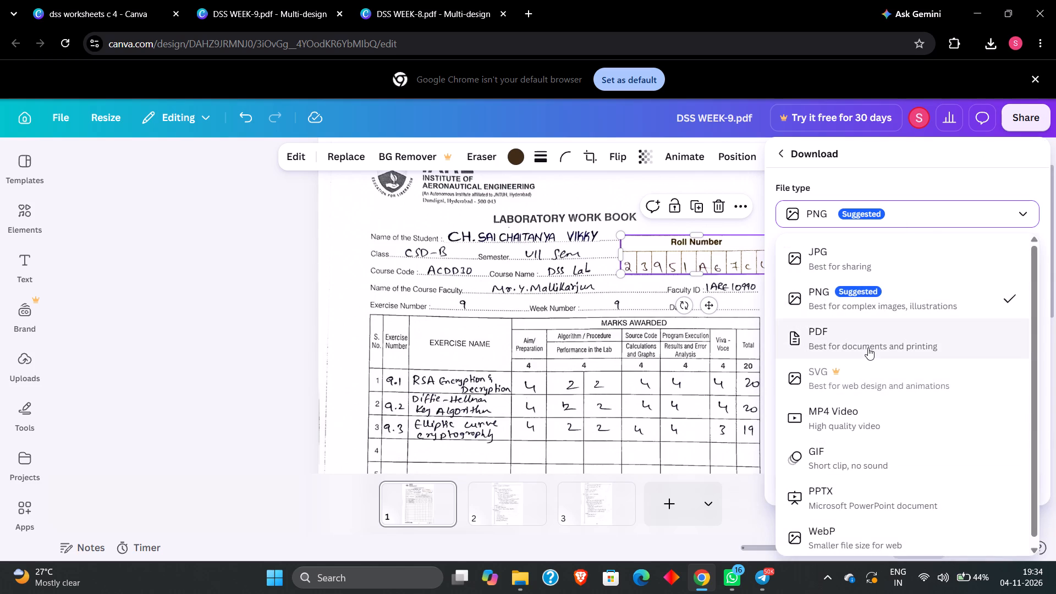
click(902, 464)
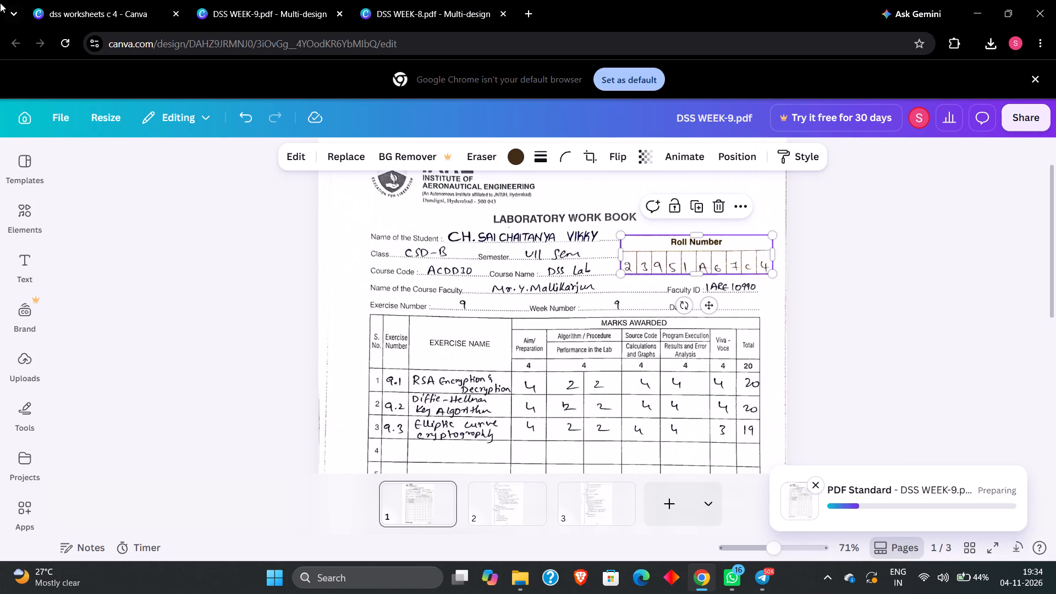
Open the DSS WEEK-10.pdf design from the dss worksheets c 4 folder.
click(84, 20)
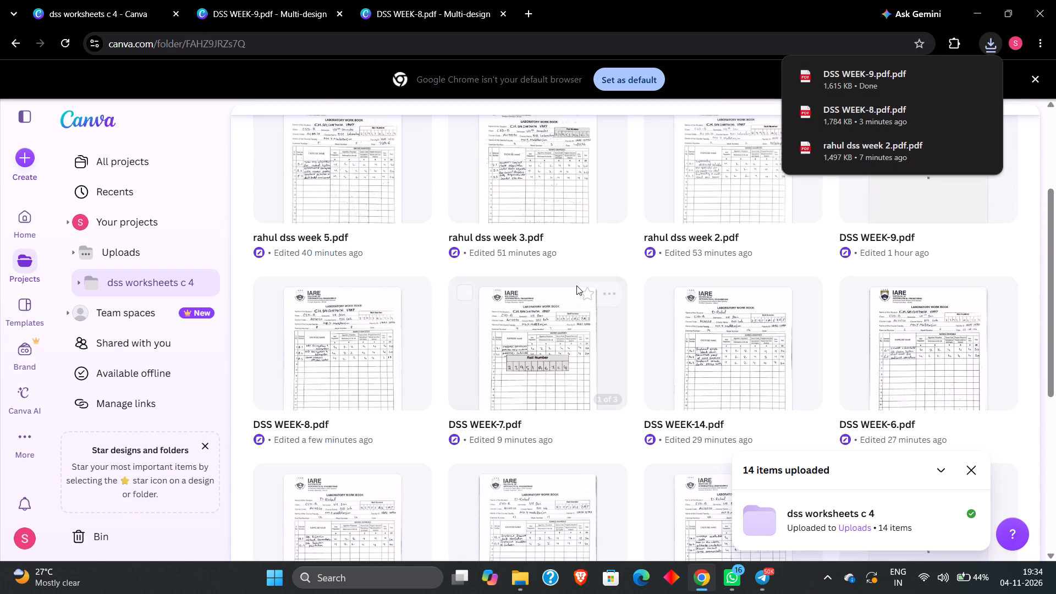
scroll(682, 306, down, 3)
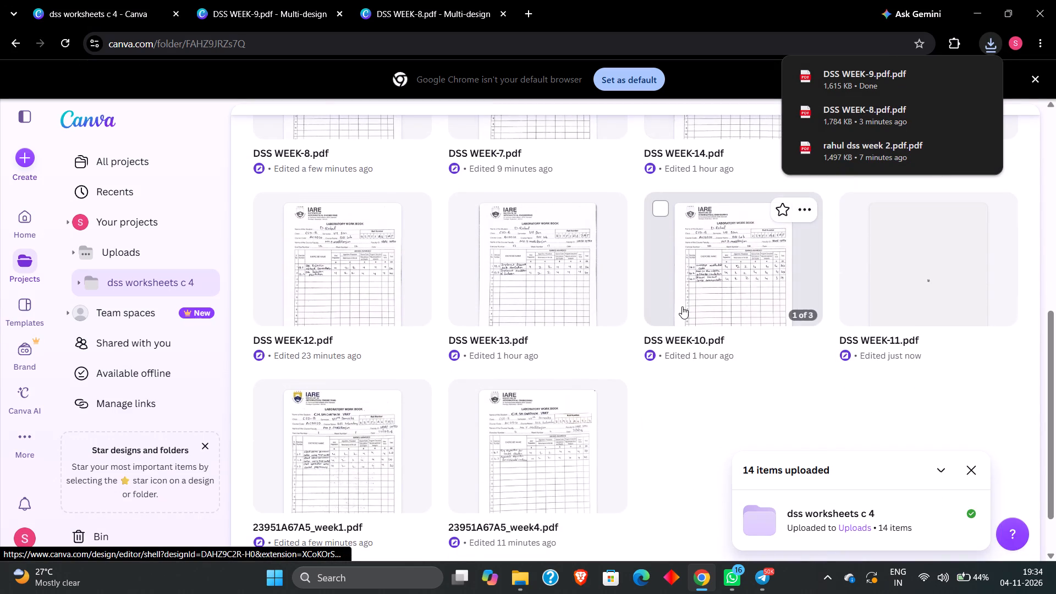
click(682, 306)
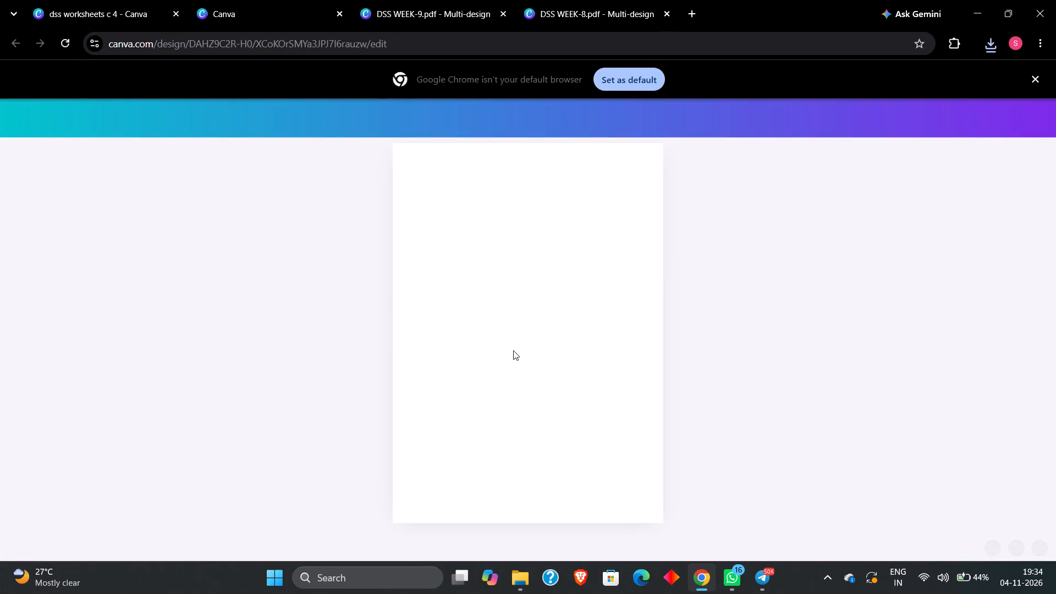
Lock the scanned cover image on page 1 of DSS WEEK-10.
right_click(513, 350)
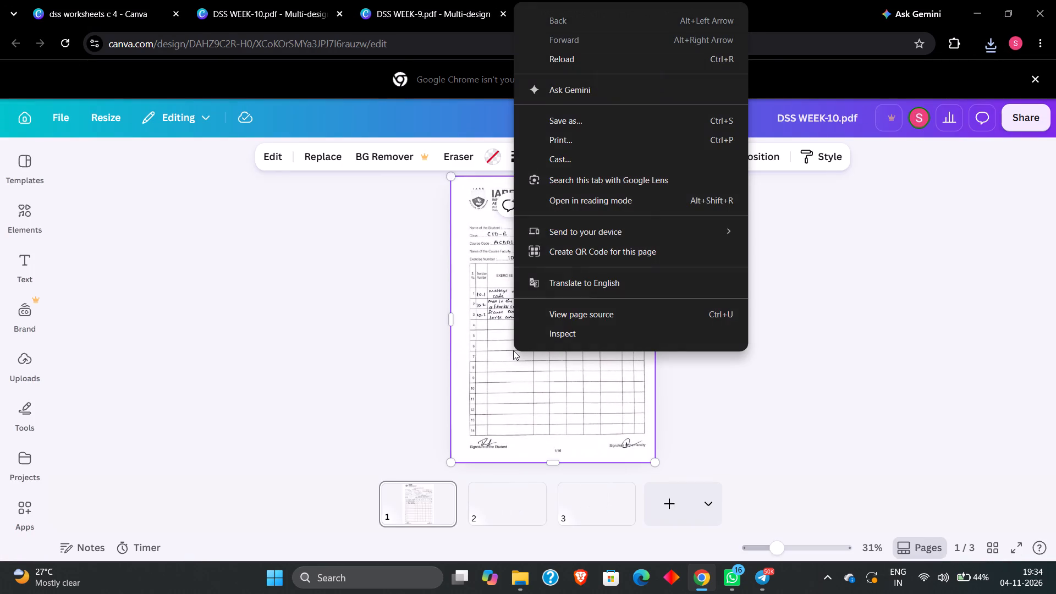
click(502, 242)
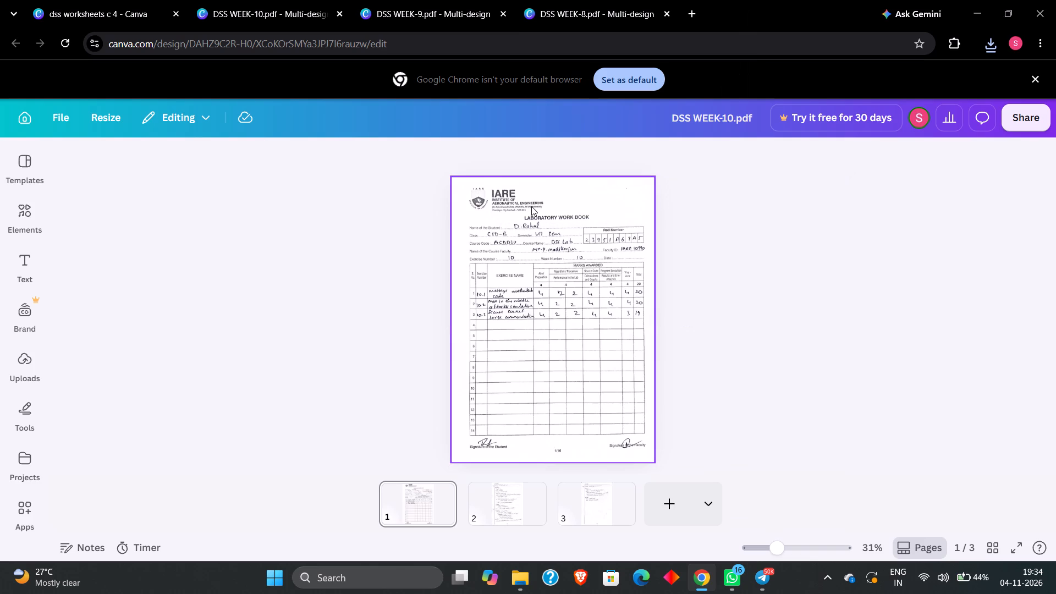
click(531, 206)
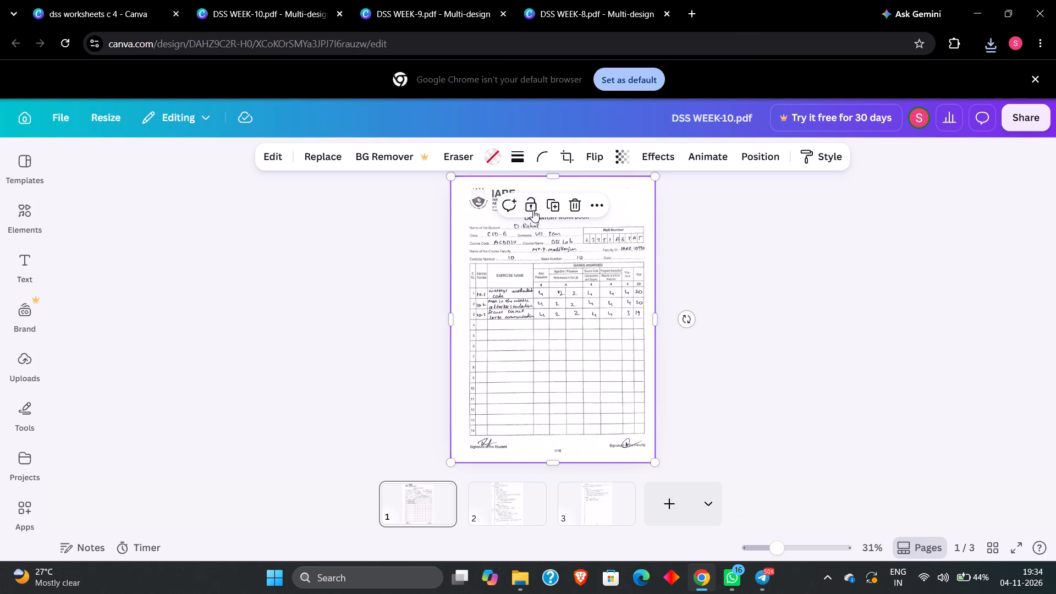
click(532, 207)
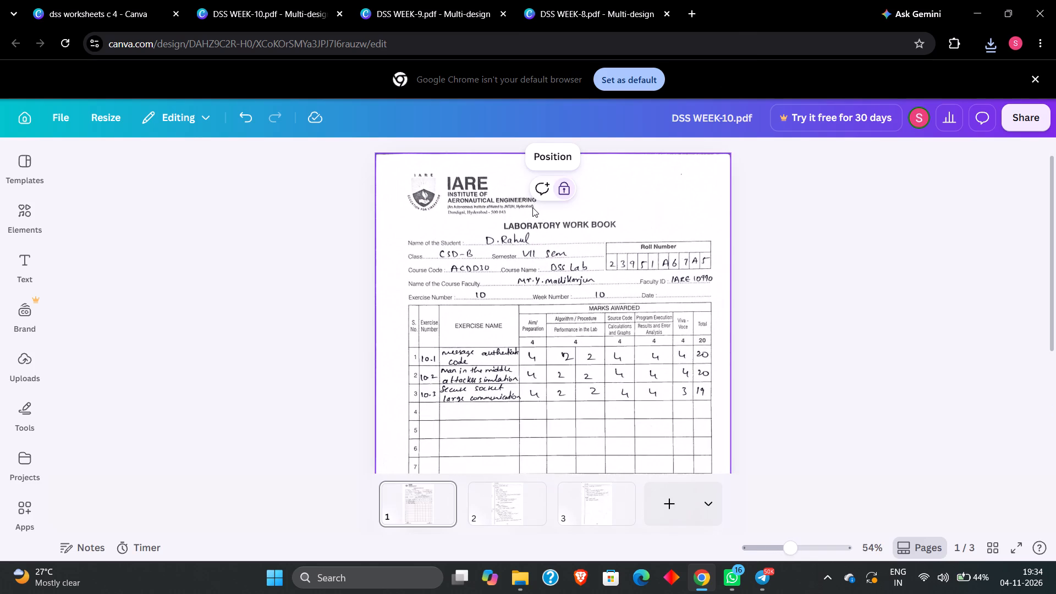
Paste the capital-letter student name image from the clipboard history onto page 1.
key(super+v)
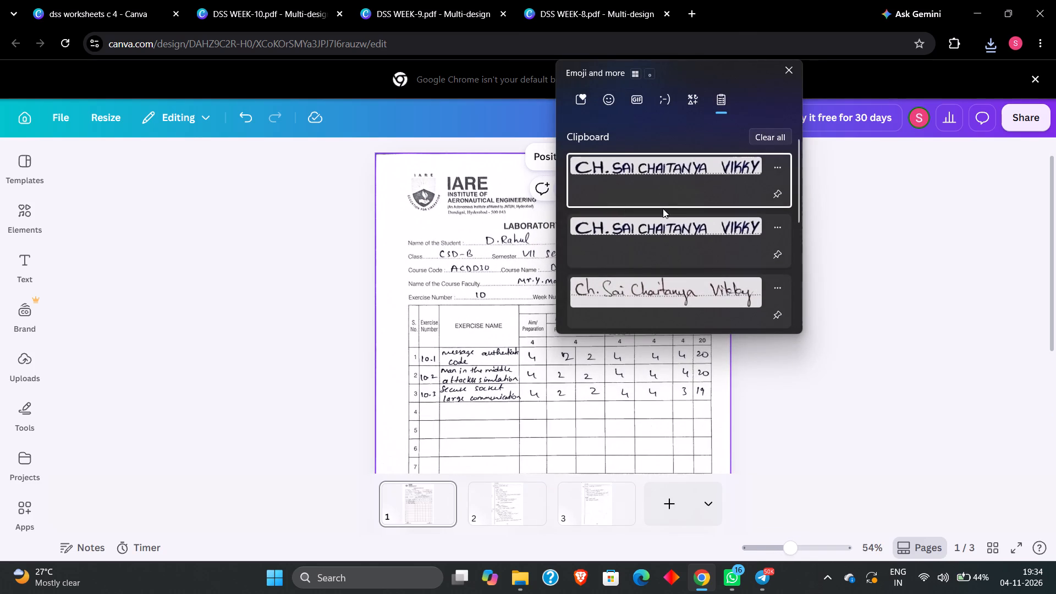
click(661, 224)
key(ctrl+v)
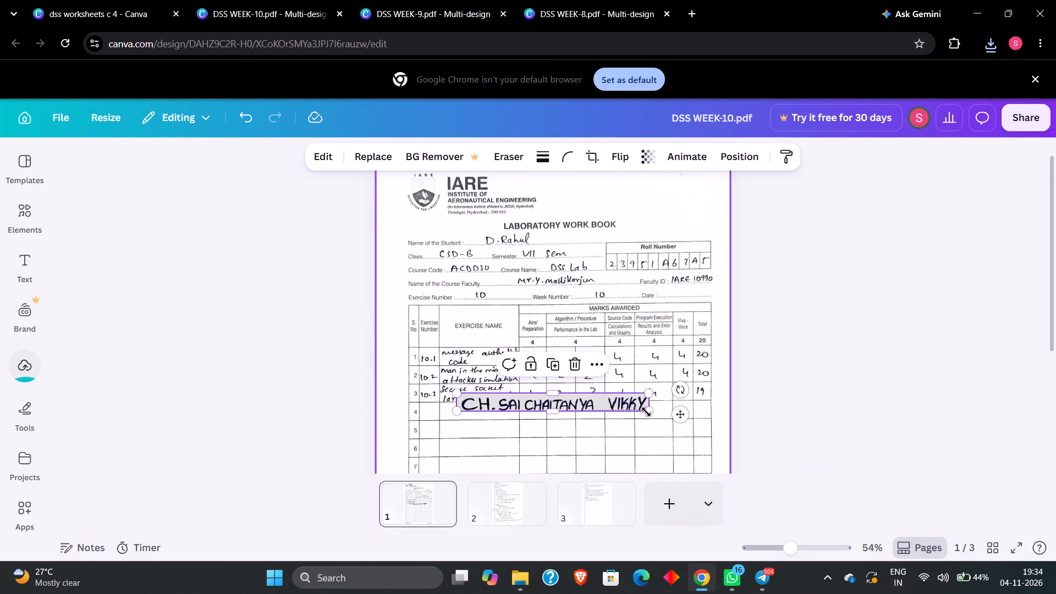
Shrink the pasted name image and move it over the old name on the Name of the Student line.
drag(649, 409, 551, 393)
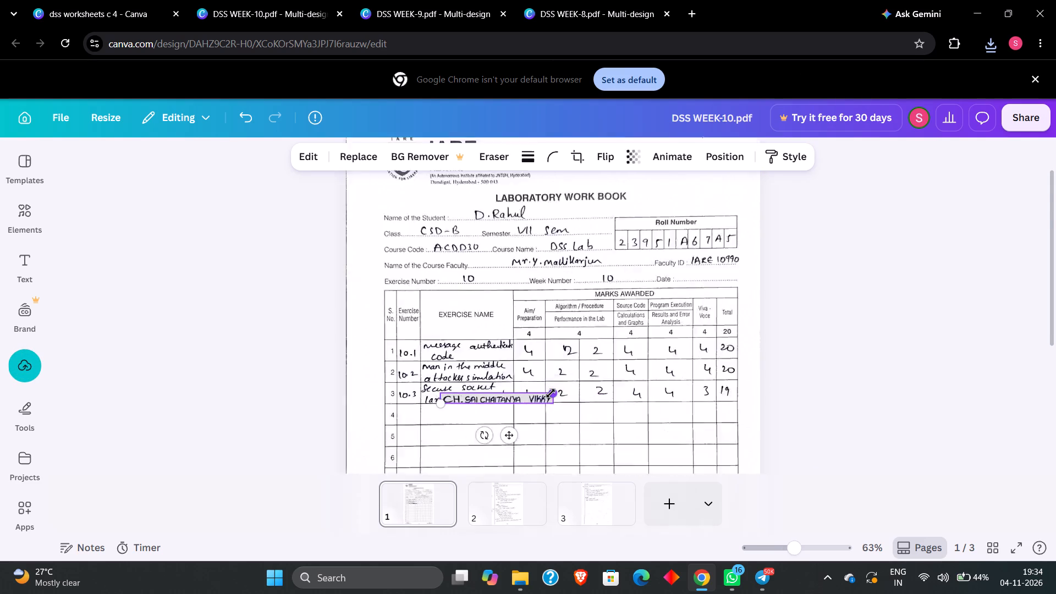
drag(501, 403, 564, 201)
scroll(657, 242, up, 3)
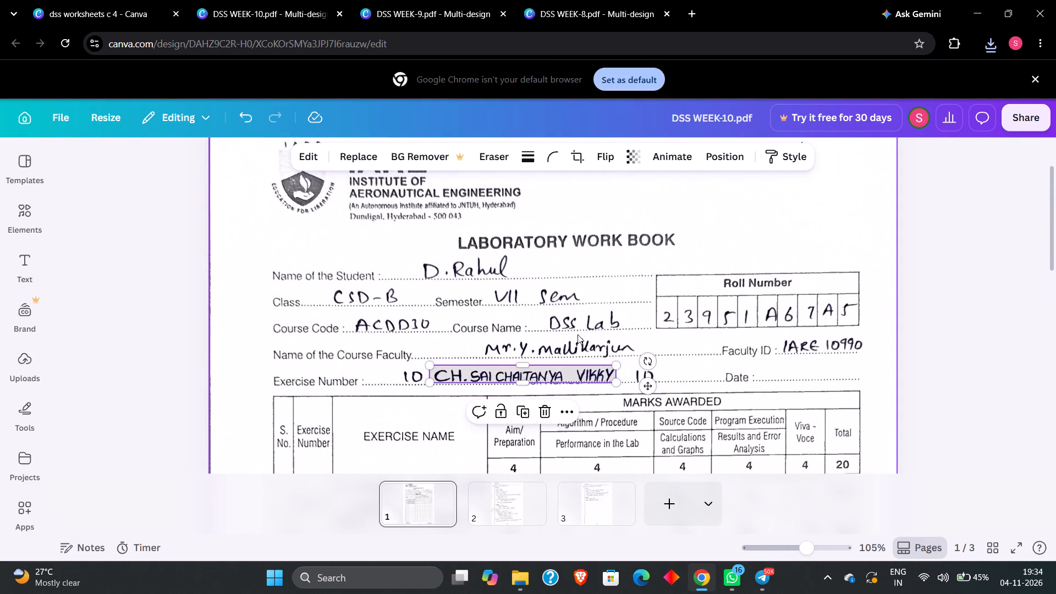
drag(555, 376, 532, 272)
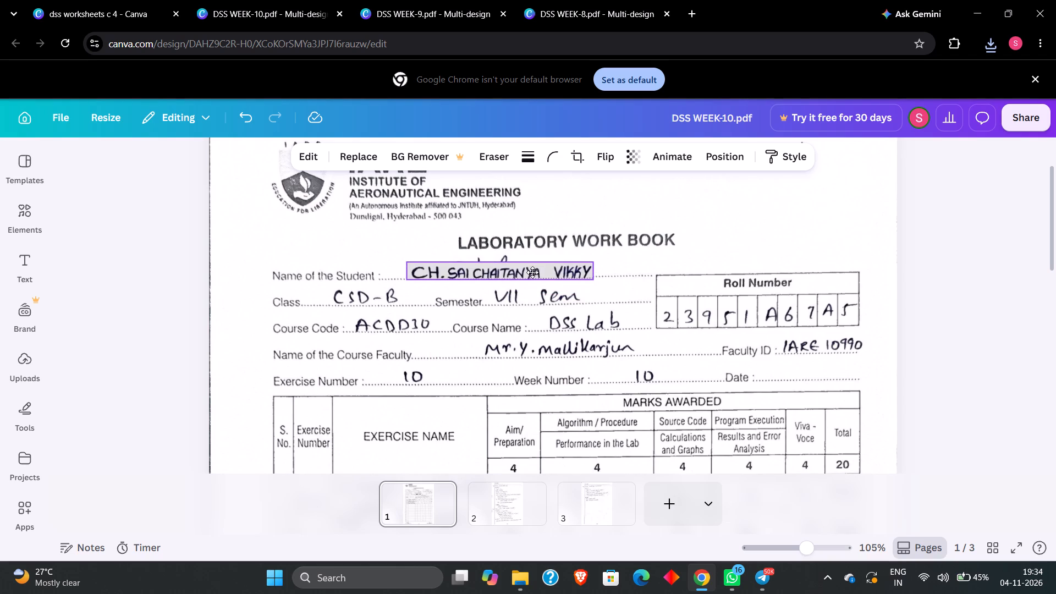
drag(532, 272, 531, 271)
Enlarge the pasted name image to cover the old handwritten name and nudge it into place on the Name of the Student line.
drag(591, 280, 595, 282)
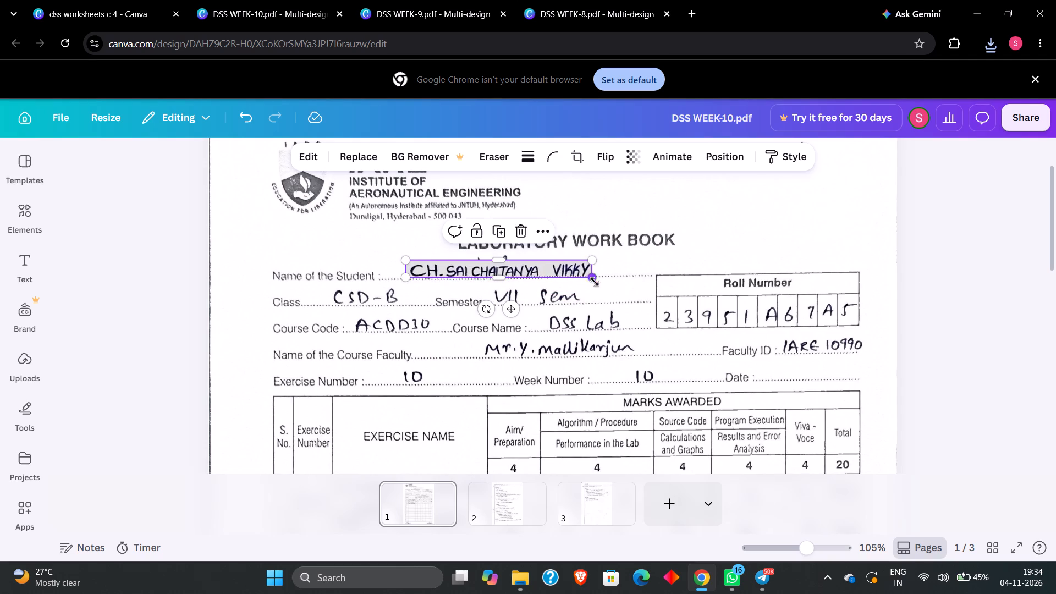
drag(595, 282, 609, 288)
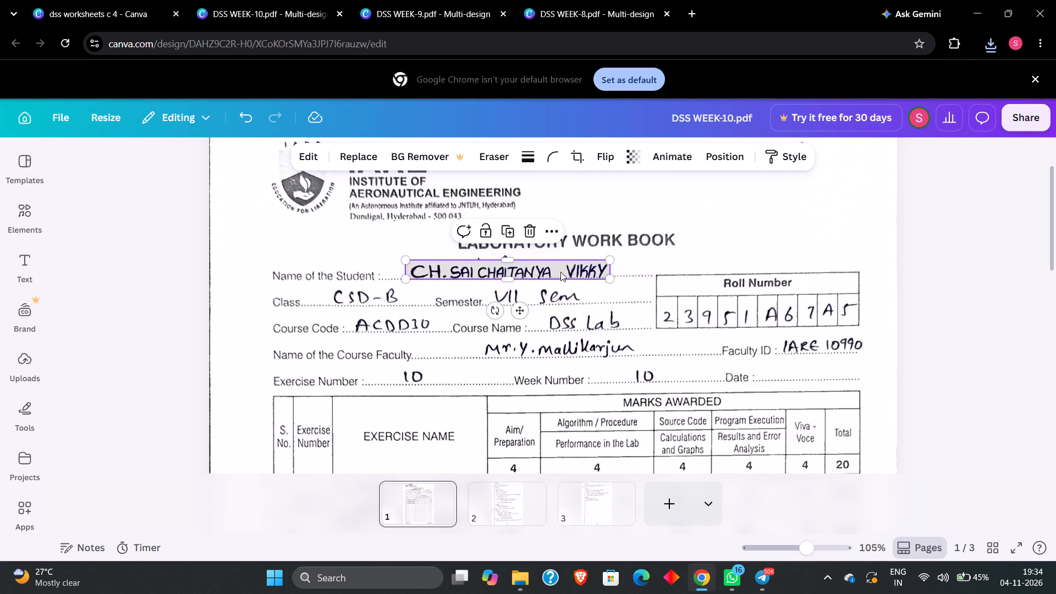
click(560, 272)
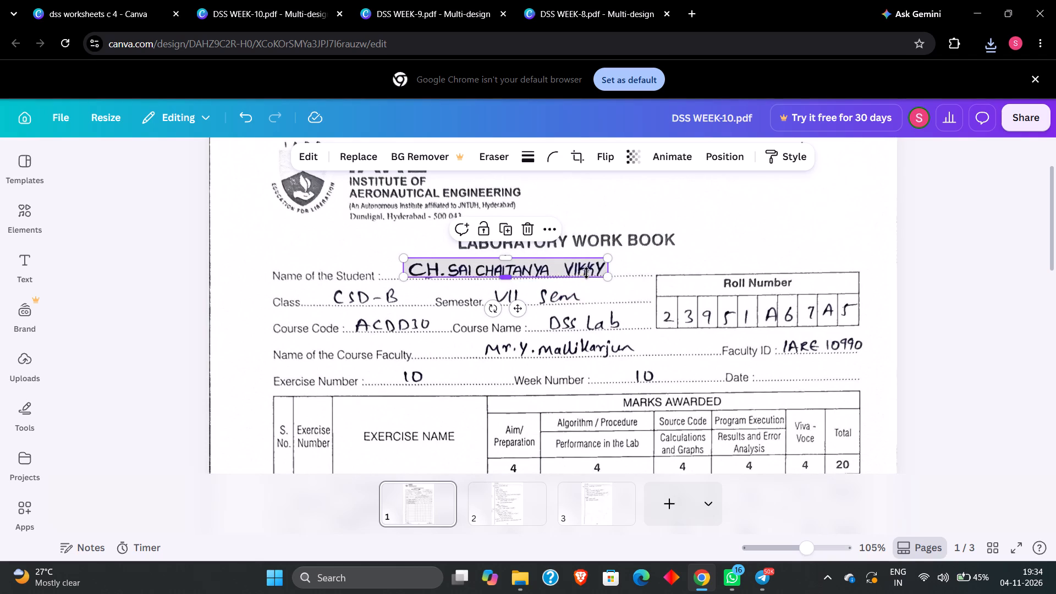
drag(607, 277, 623, 283)
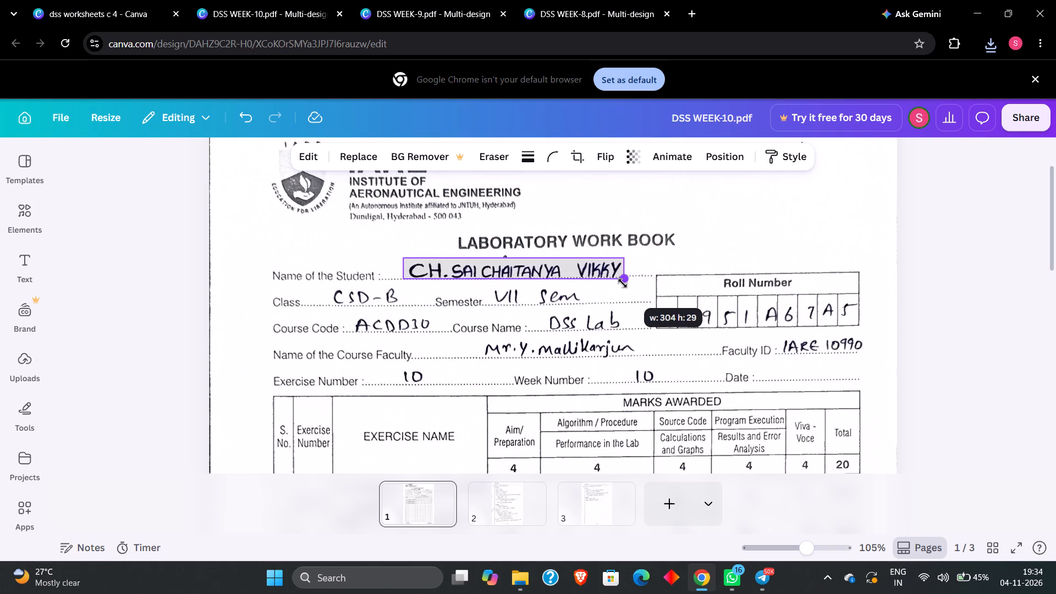
drag(623, 283, 628, 287)
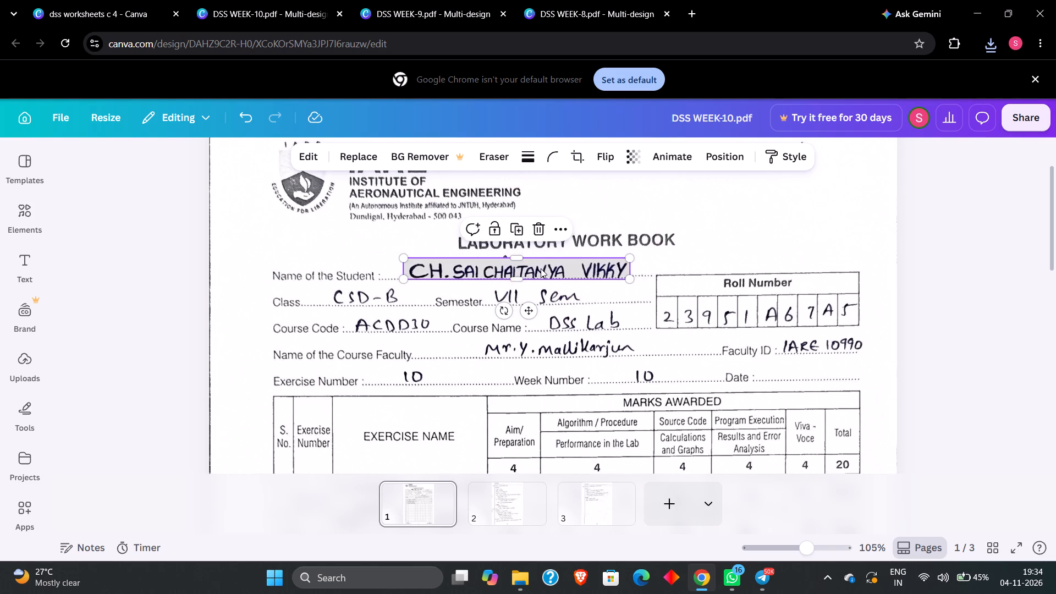
click(547, 309)
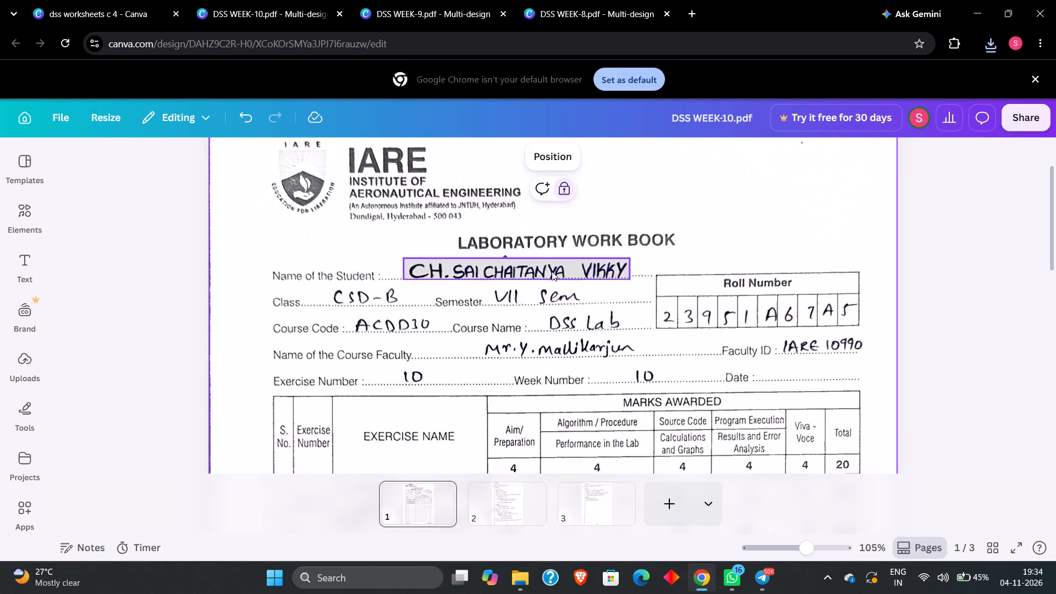
drag(552, 265, 544, 261)
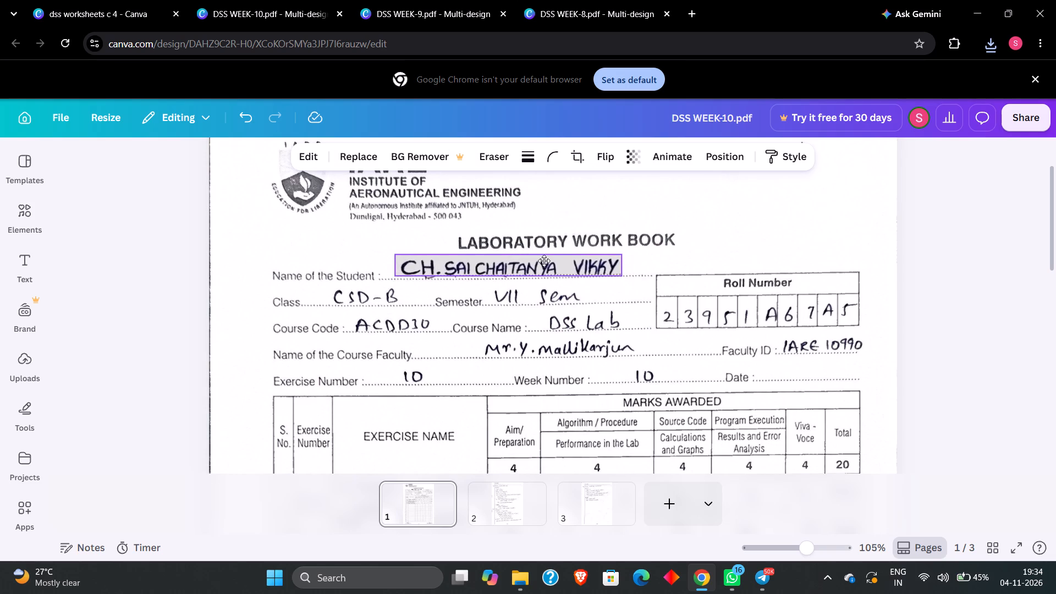
drag(544, 261, 543, 263)
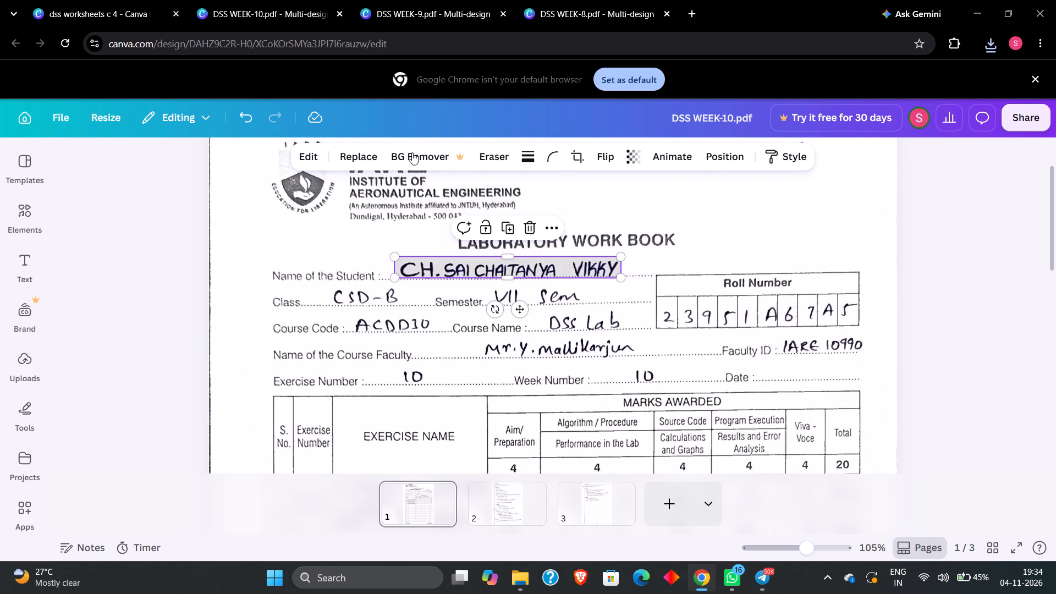
Adjust the name image's brightness to 57 and contrast to 33 so its grey background blends into the page.
click(317, 153)
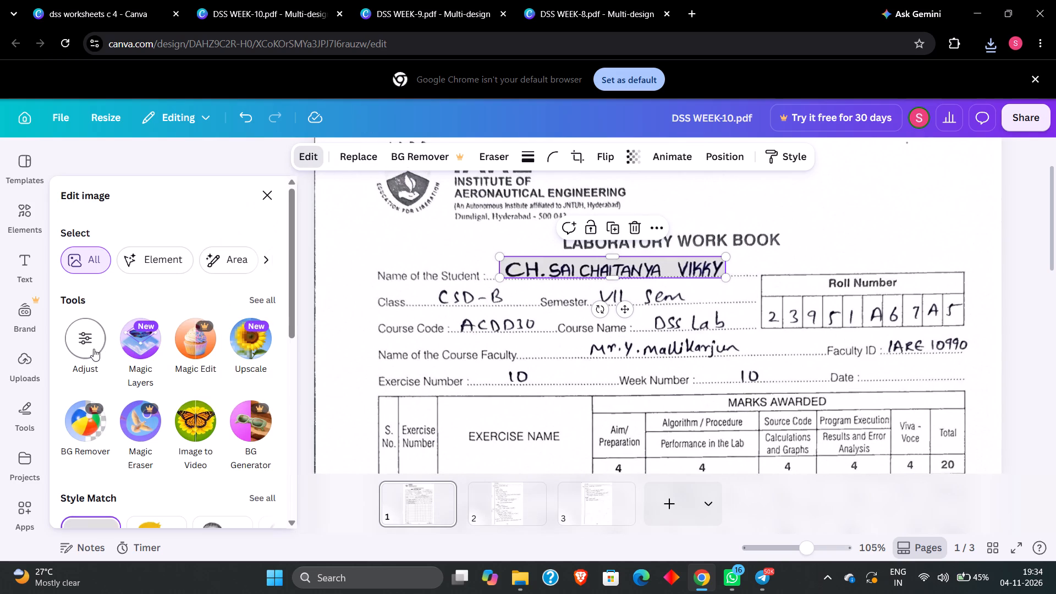
click(90, 348)
scroll(241, 391, down, 2)
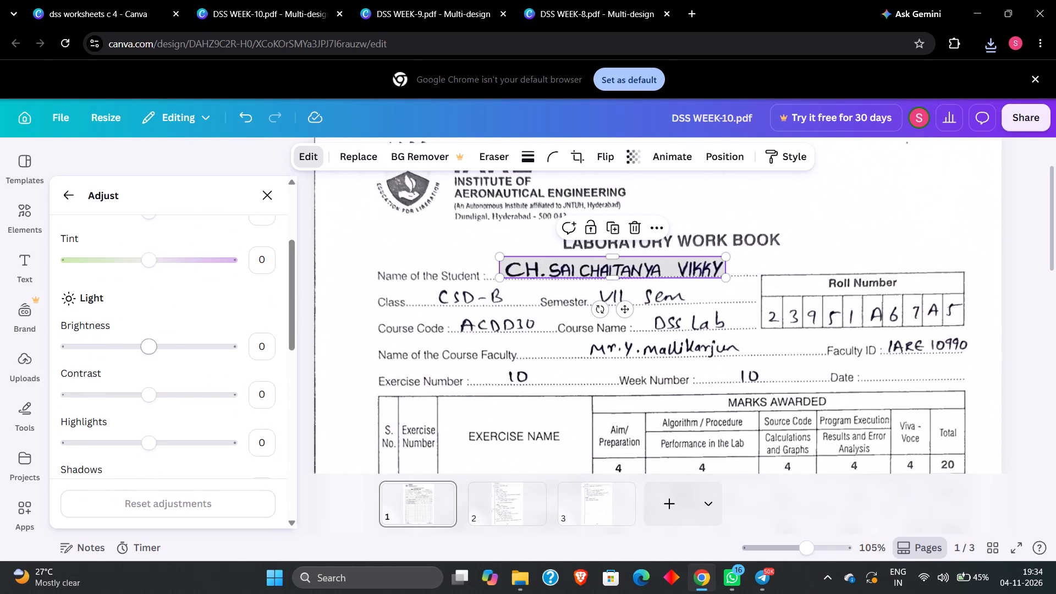
drag(150, 346, 196, 345)
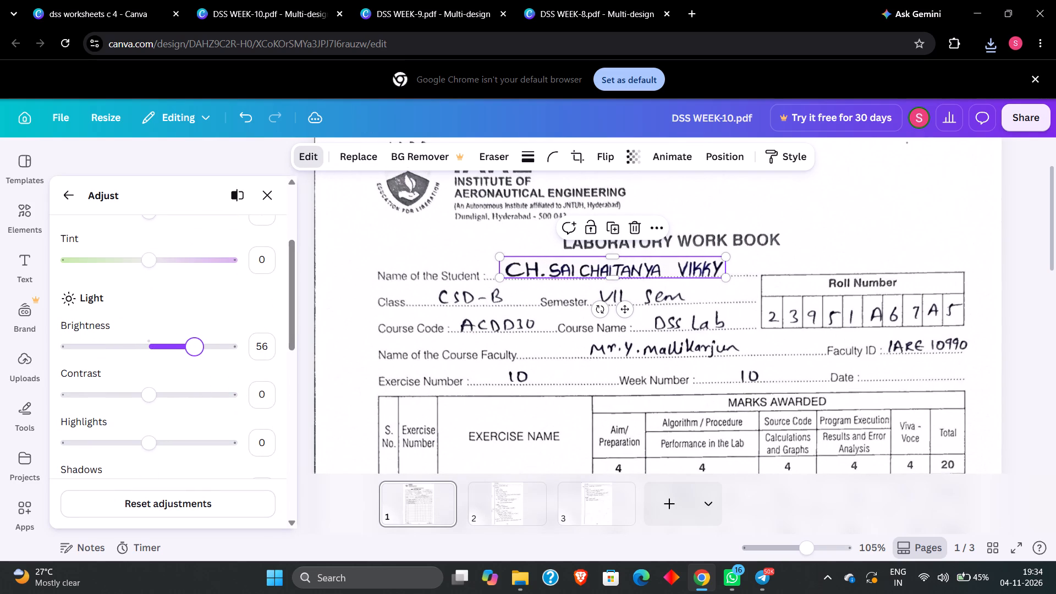
drag(196, 345, 196, 345)
drag(154, 393, 175, 393)
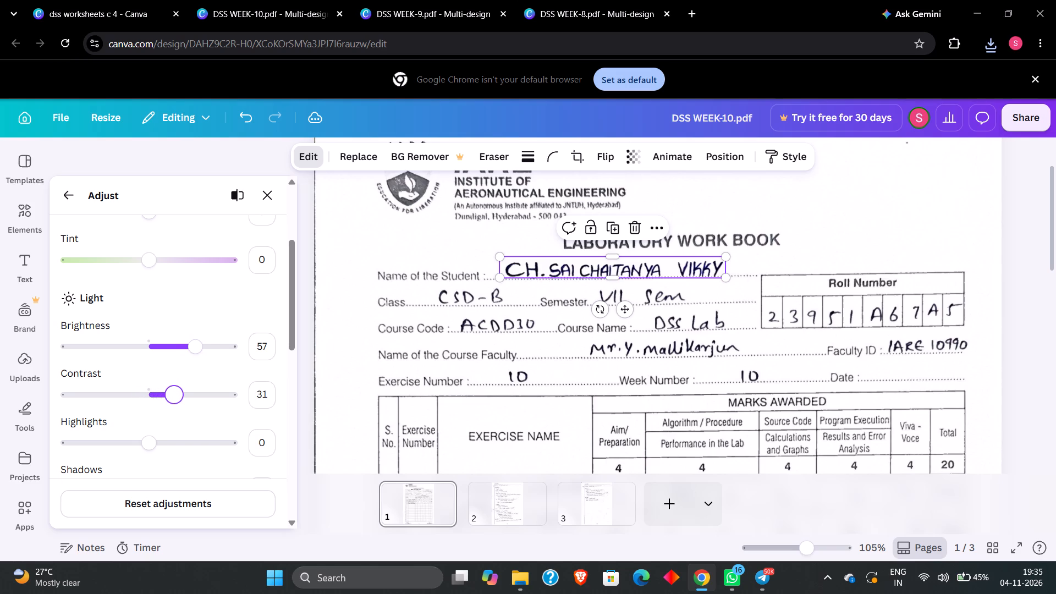
drag(175, 393, 177, 393)
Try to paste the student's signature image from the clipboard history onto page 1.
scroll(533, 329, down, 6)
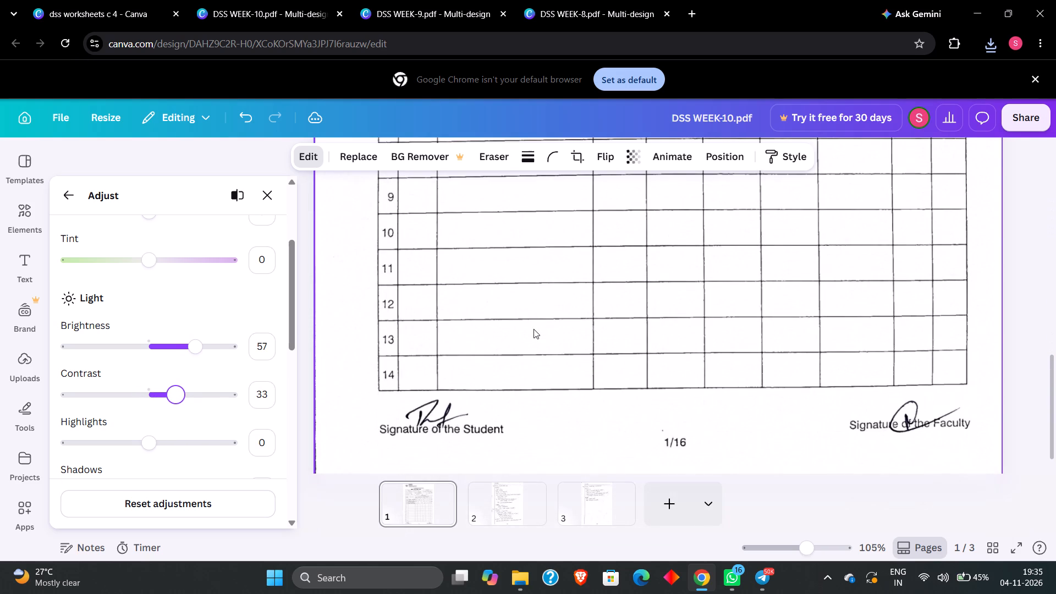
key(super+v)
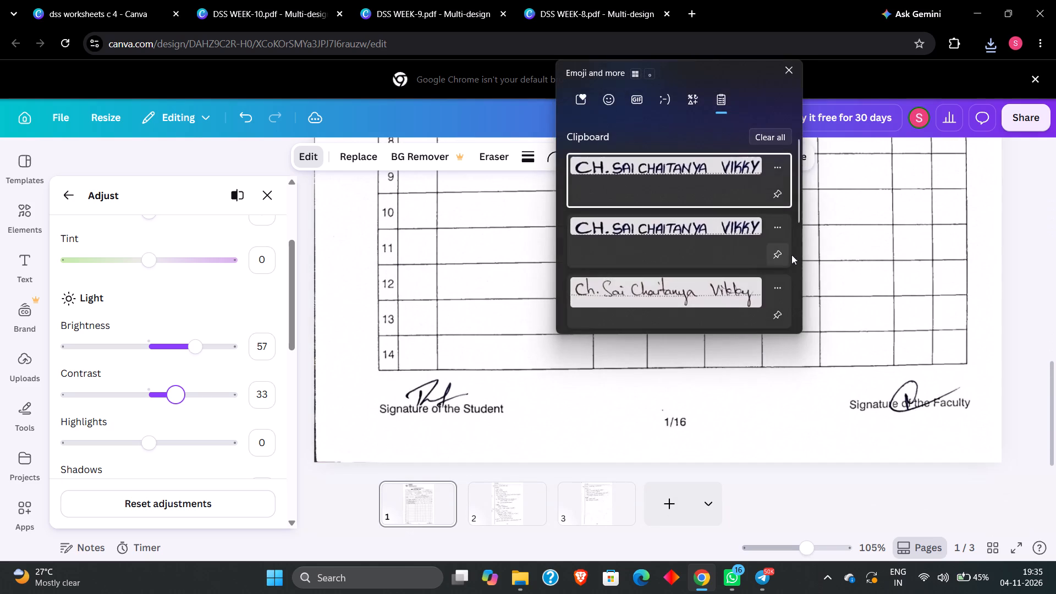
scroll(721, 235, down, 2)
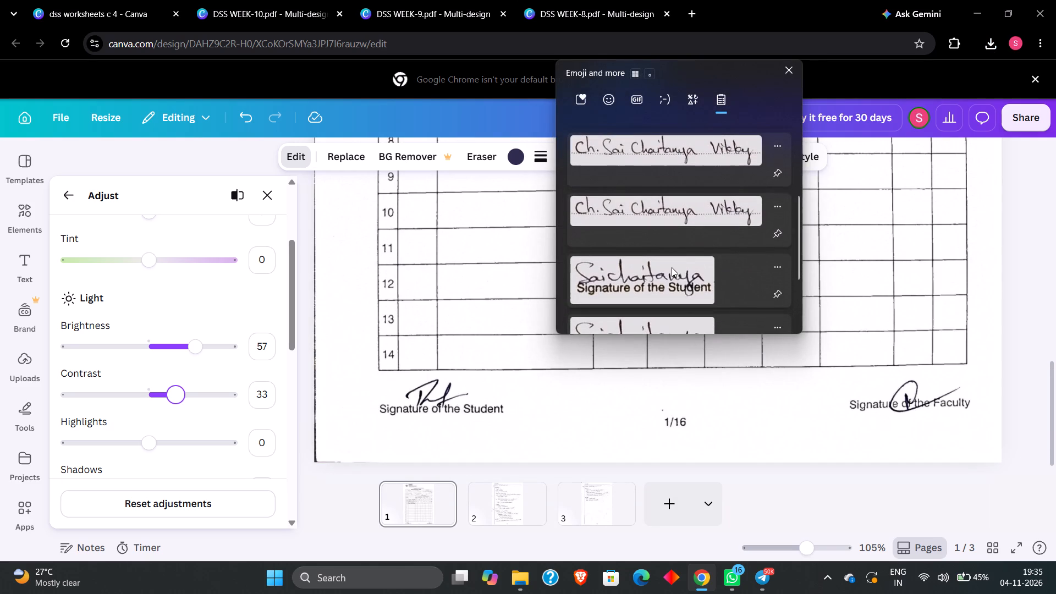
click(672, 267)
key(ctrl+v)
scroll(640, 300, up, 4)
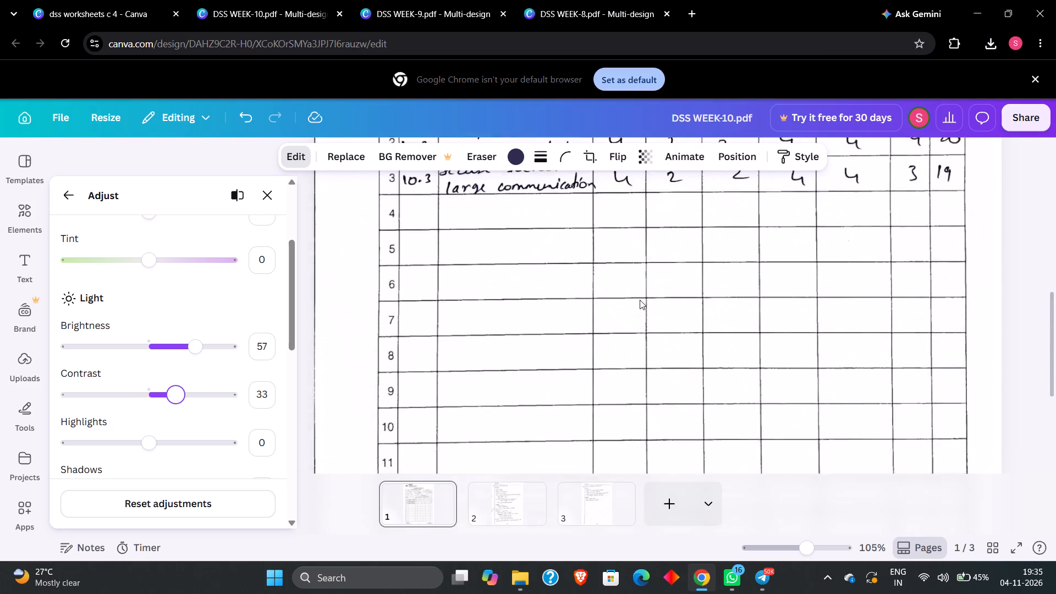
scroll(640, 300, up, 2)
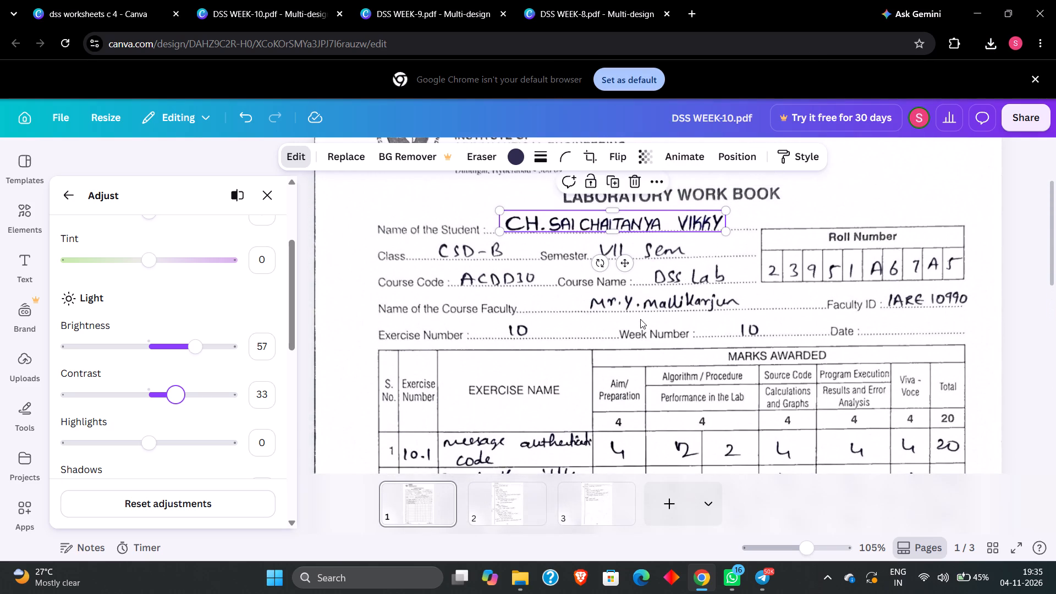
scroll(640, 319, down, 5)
Deselect the name image and paste the student's signature image from the clipboard history onto page 1.
click(640, 319)
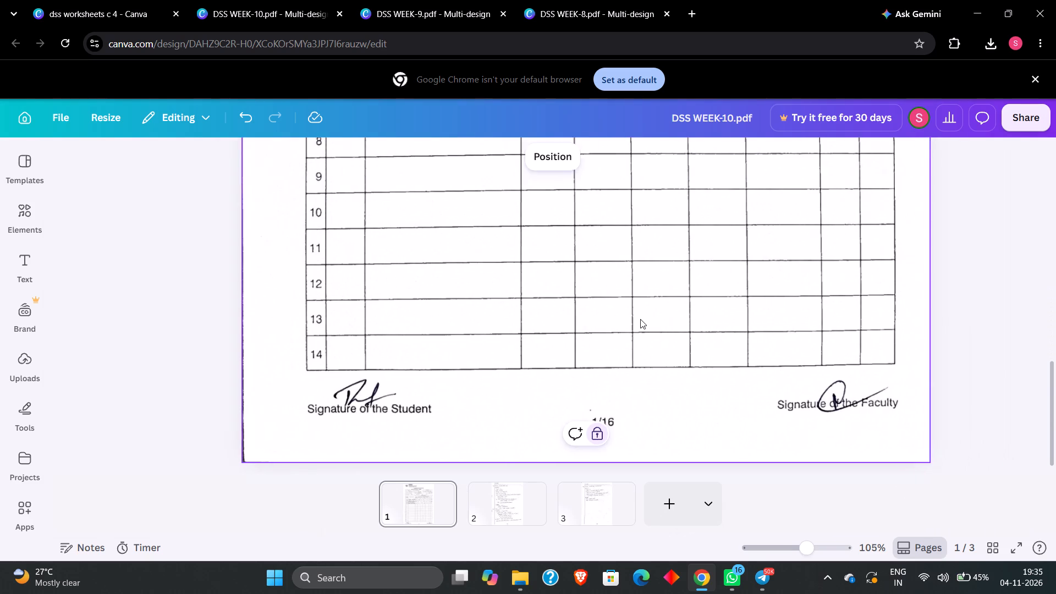
key(super+v)
scroll(654, 244, down, 1)
click(654, 244)
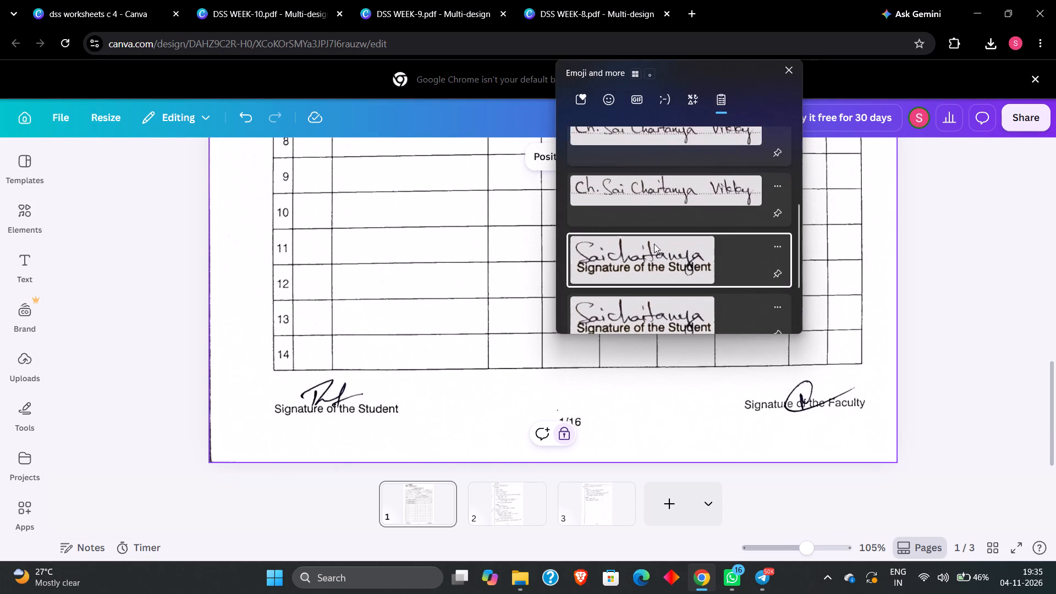
key(ctrl+v)
Shrink the signature image and move it over the old signature and its Signature of the Student caption at the page bottom.
scroll(590, 279, up, 3)
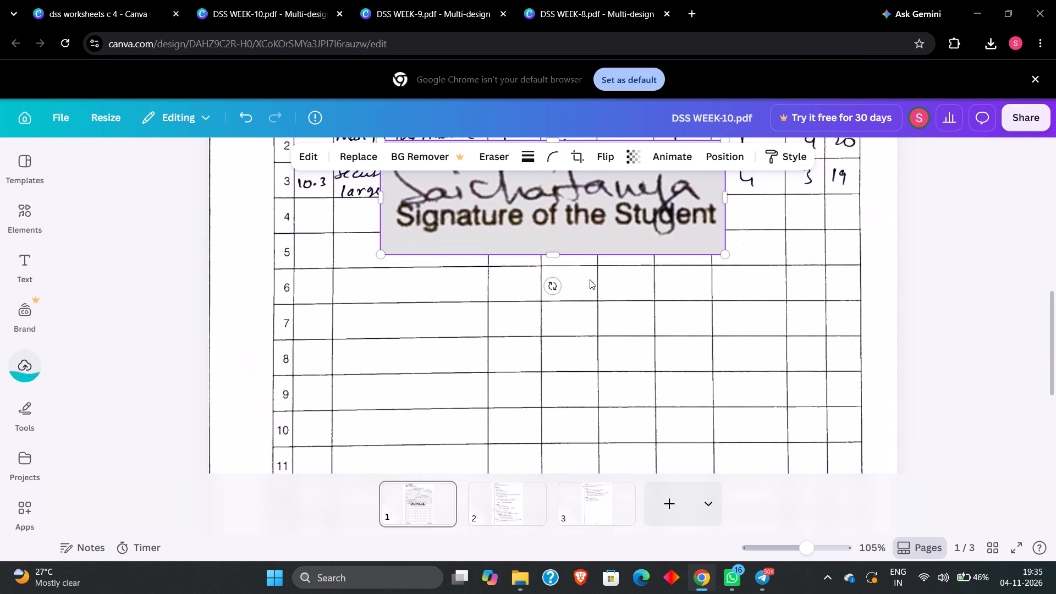
drag(723, 257, 624, 226)
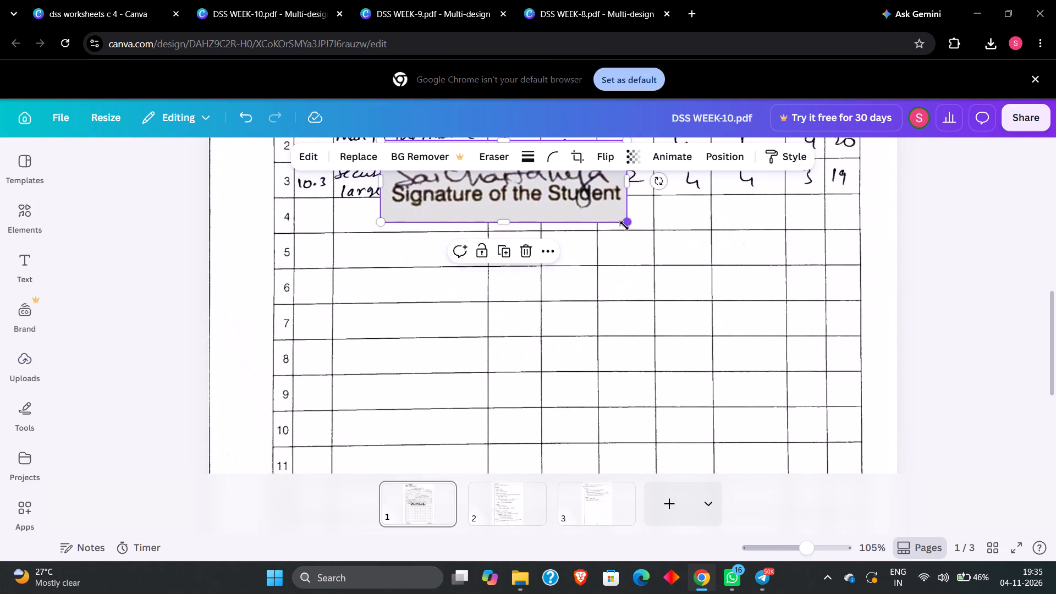
scroll(599, 293, up, 1)
drag(537, 218, 427, 417)
scroll(648, 329, down, 3)
drag(431, 195, 416, 323)
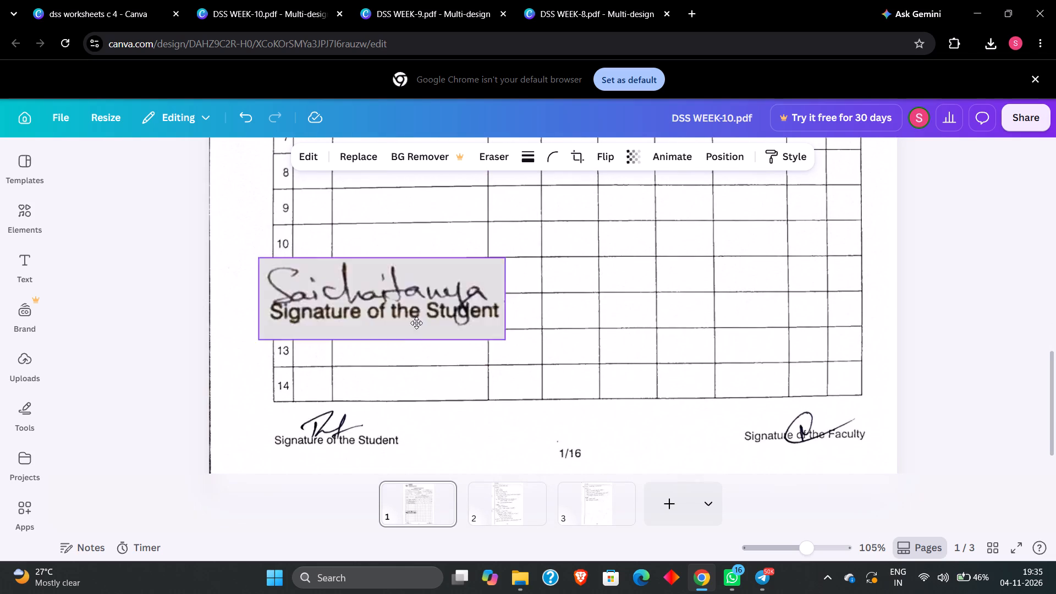
drag(416, 323, 417, 389)
scroll(513, 238, down, 1)
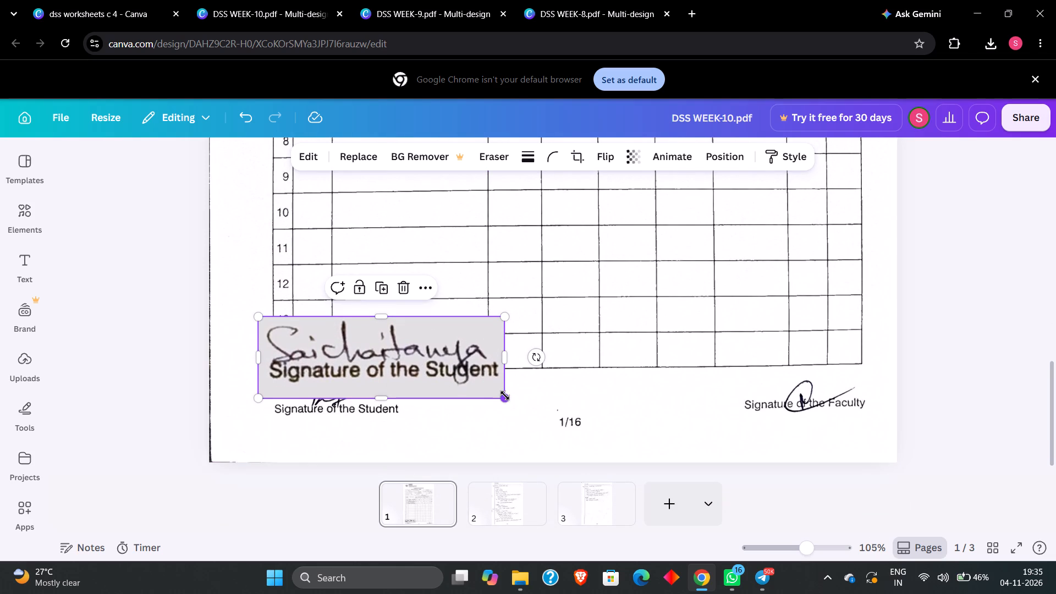
drag(505, 396, 416, 376)
drag(379, 334, 398, 399)
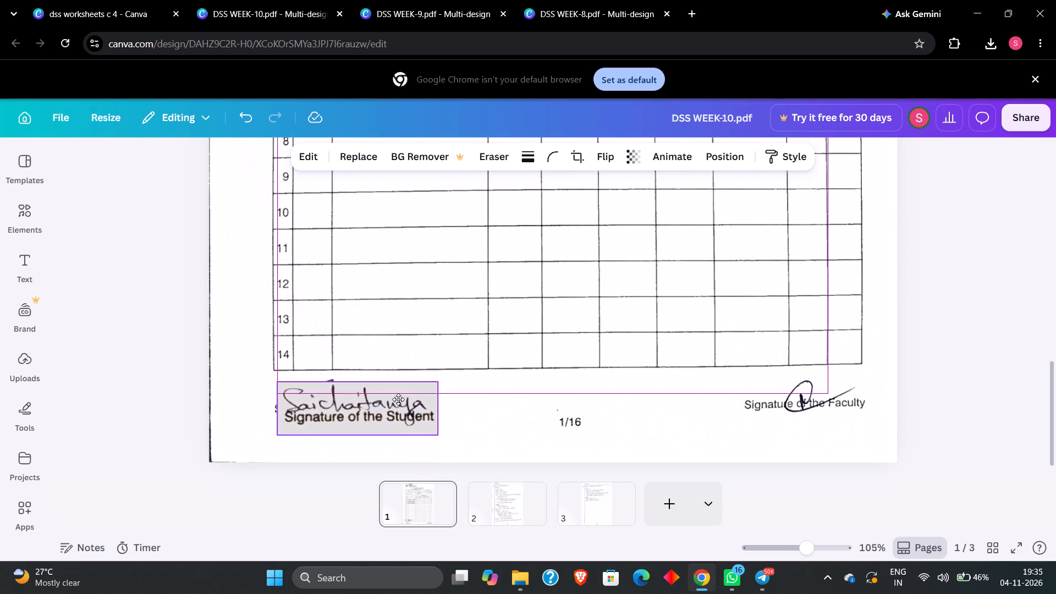
drag(398, 399, 382, 393)
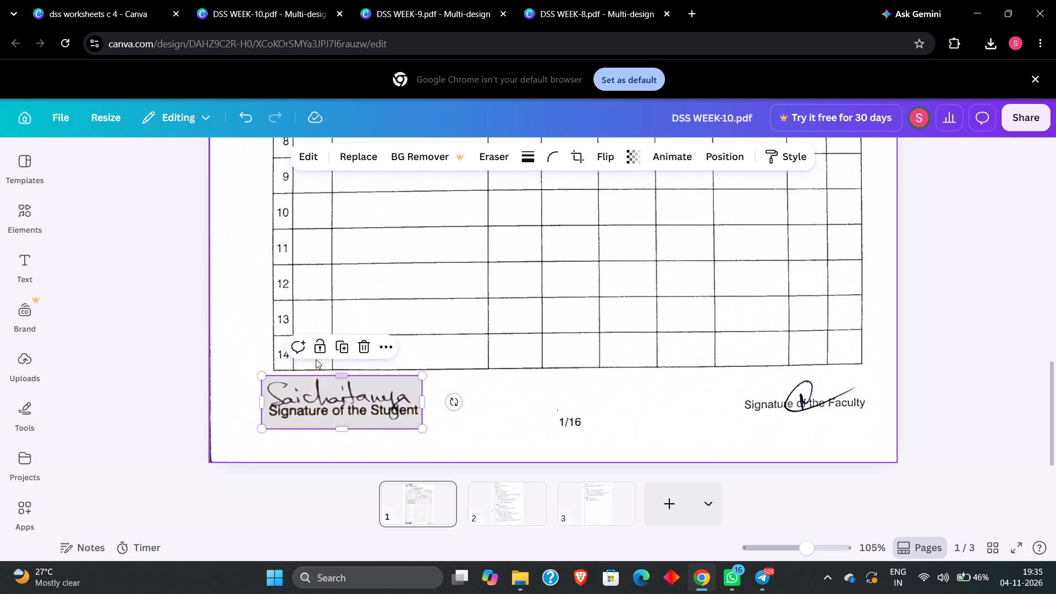
Adjust the signature image's brightness to 59 and contrast to 33 so its grey background blends into the page.
click(317, 149)
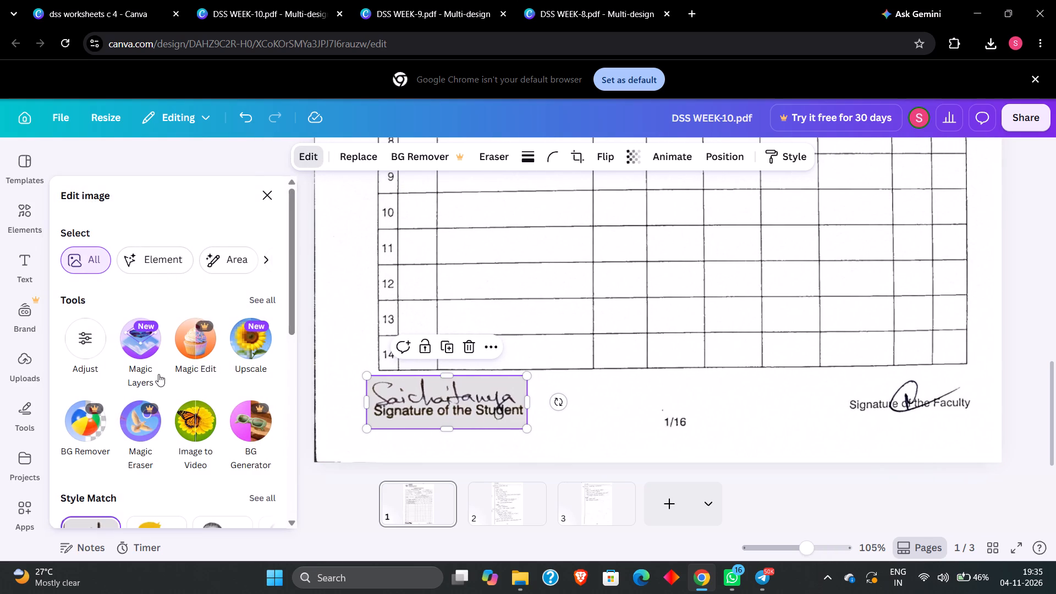
click(94, 343)
scroll(147, 370, down, 2)
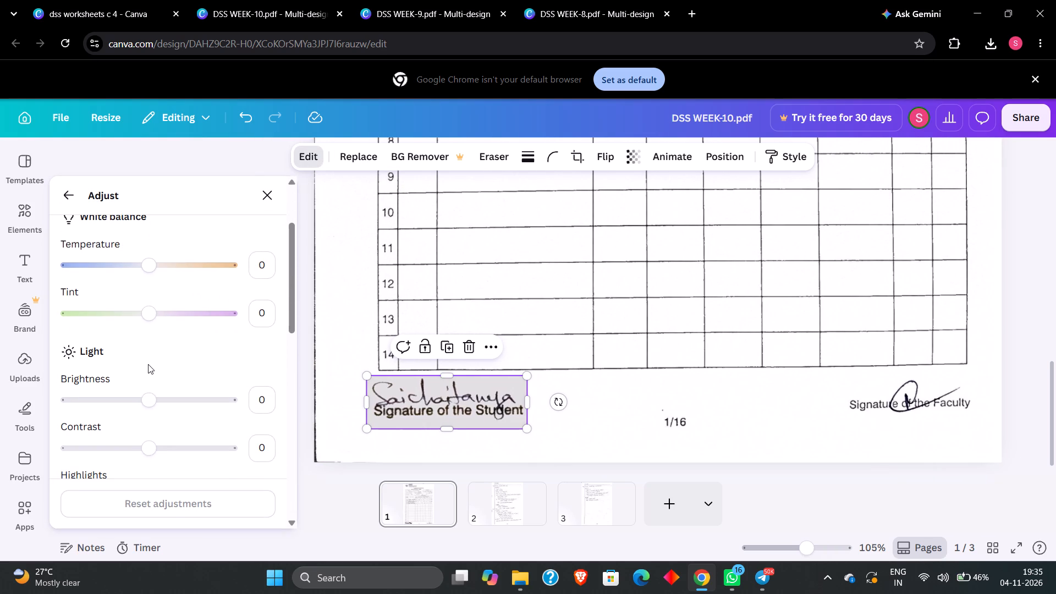
drag(150, 399, 197, 400)
drag(152, 450, 174, 450)
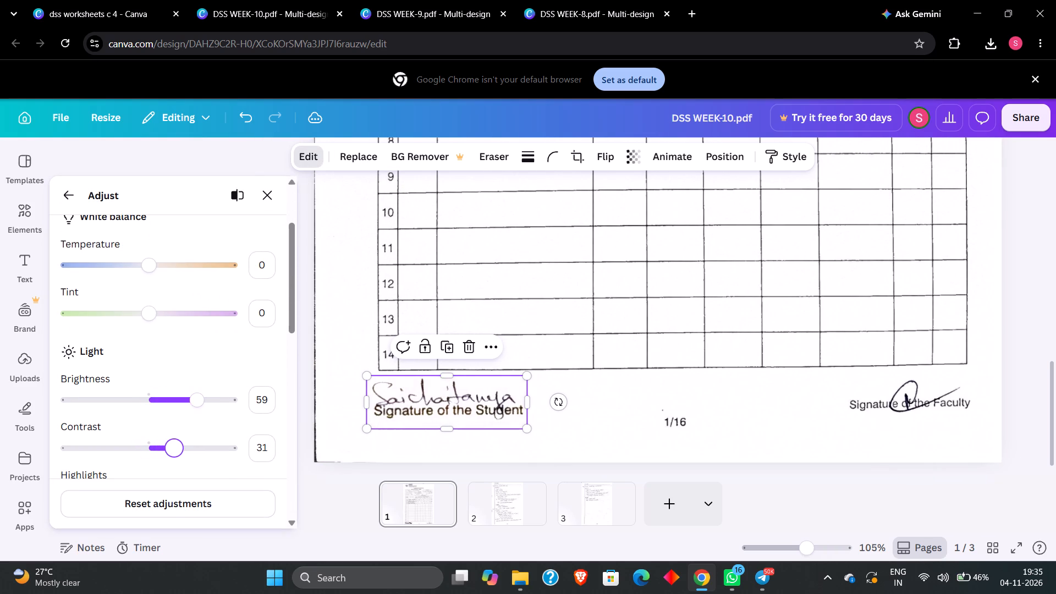
drag(174, 450, 175, 451)
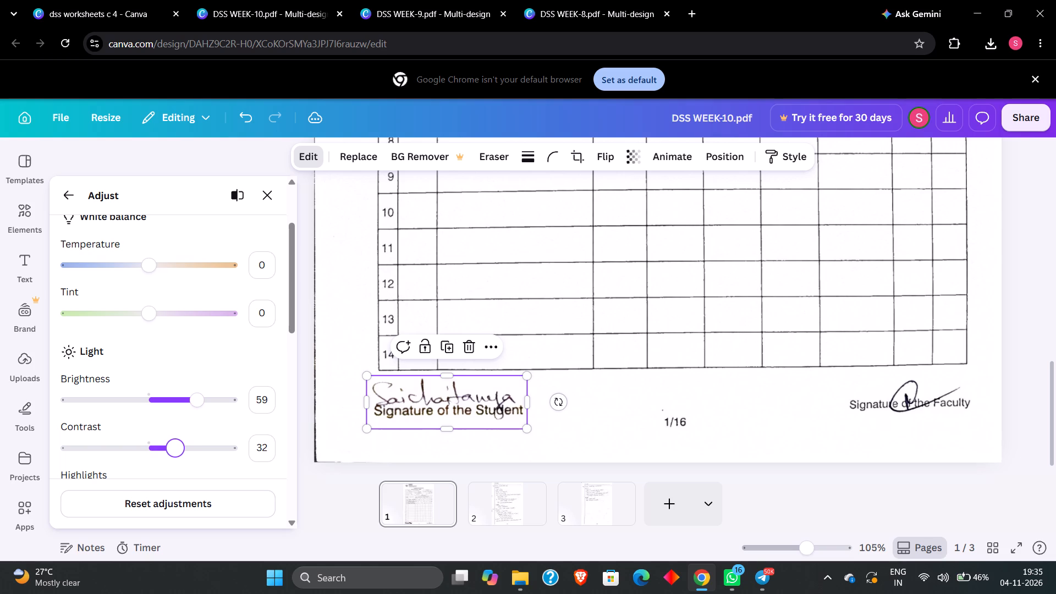
click(175, 451)
click(608, 310)
Paste the roll number image from the clipboard history onto page 1 of DSS WEEK-10.
scroll(608, 310, up, 5)
scroll(608, 310, down, 1)
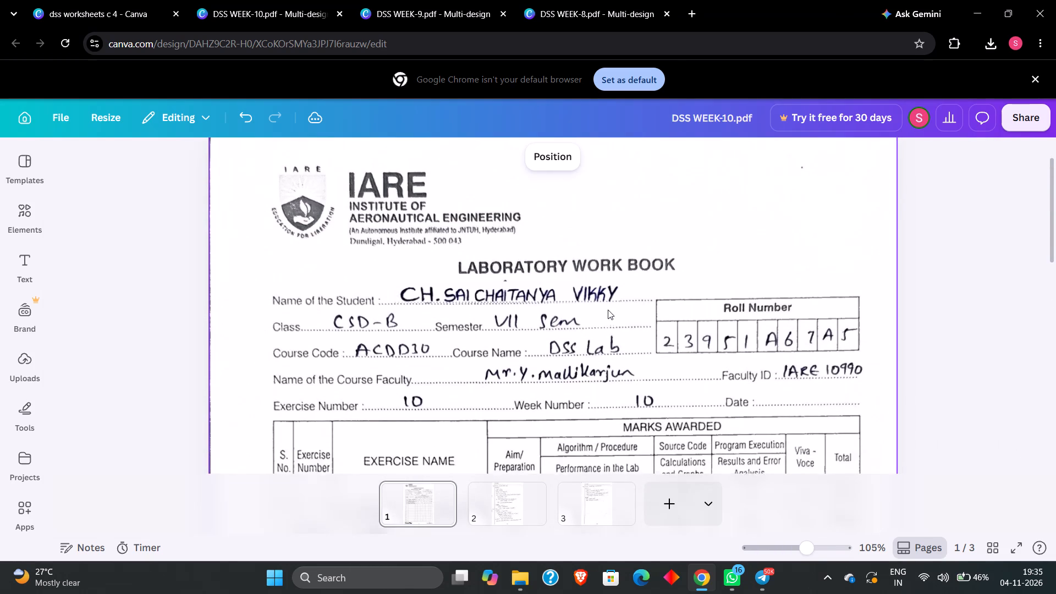
scroll(608, 310, down, 1)
key(super+v)
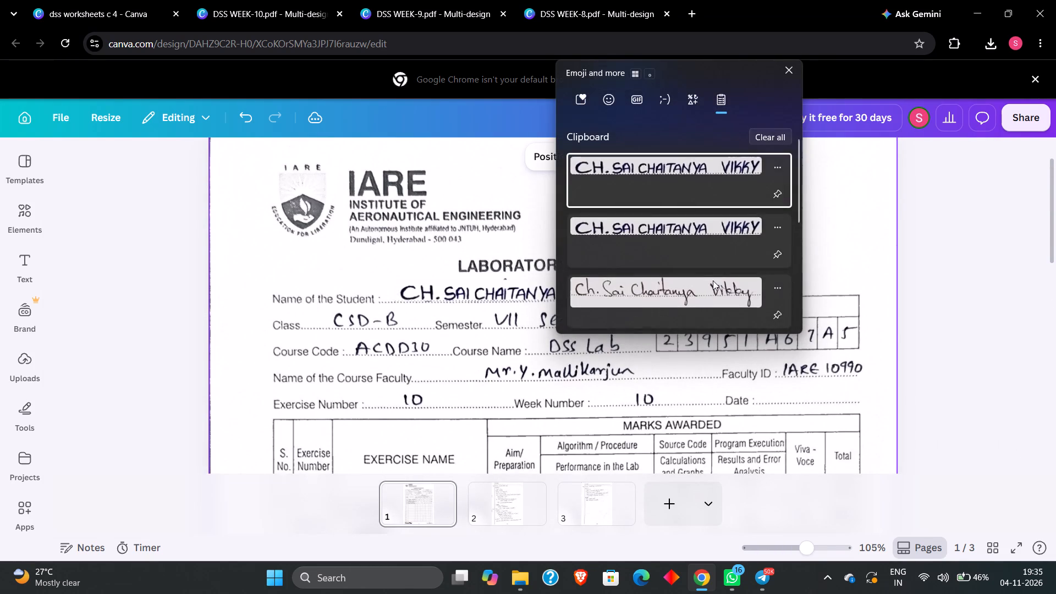
scroll(713, 280, down, 3)
click(694, 278)
key(ctrl+v)
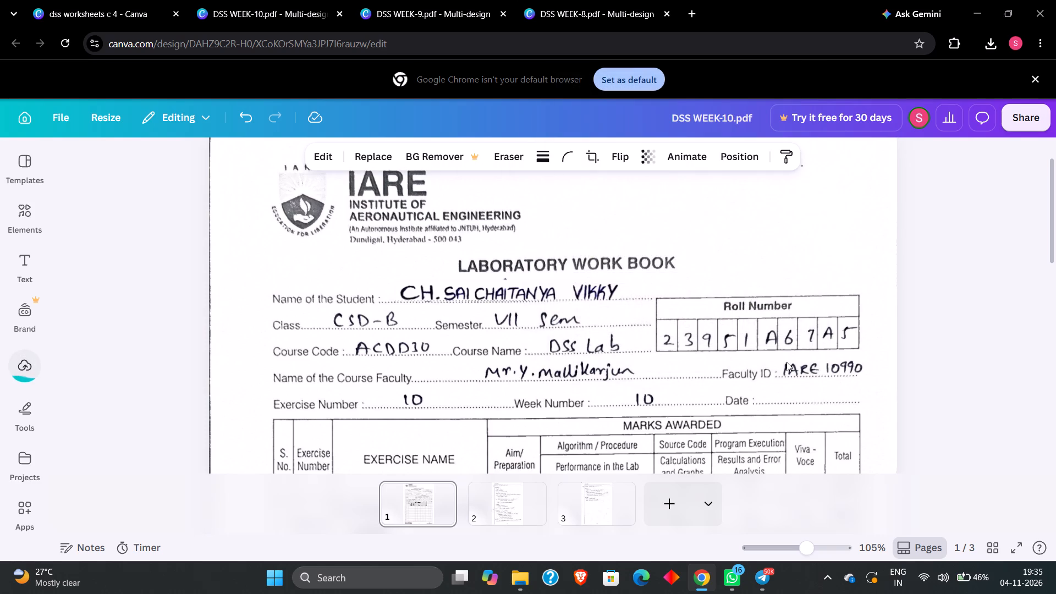
Shrink the roll number image, fit it over the printed Roll Number box, and trim its right edge to about 301 wide.
scroll(729, 338, down, 2)
scroll(736, 421, down, 1)
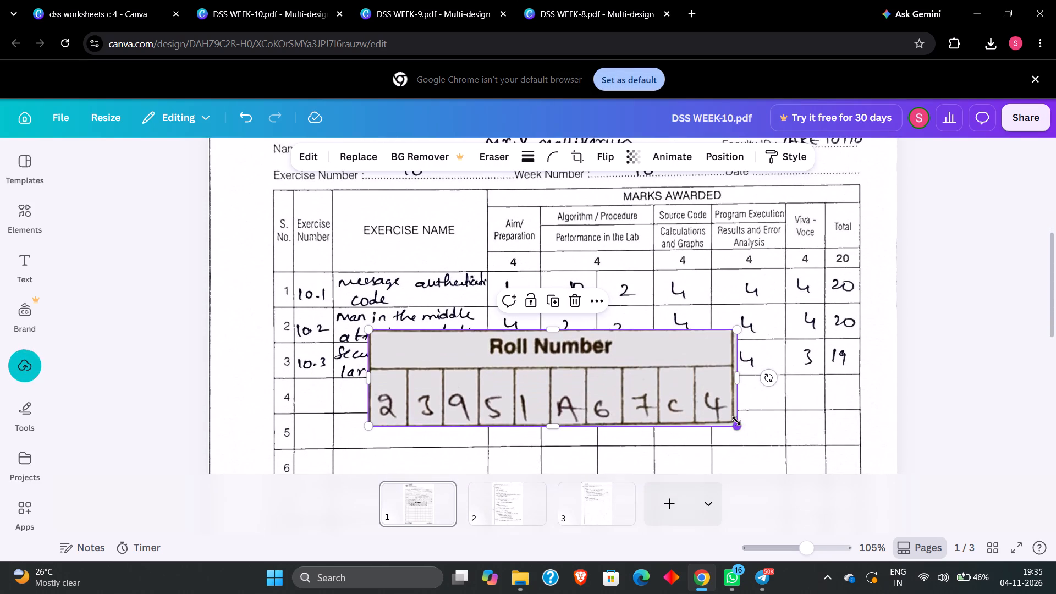
click(736, 404)
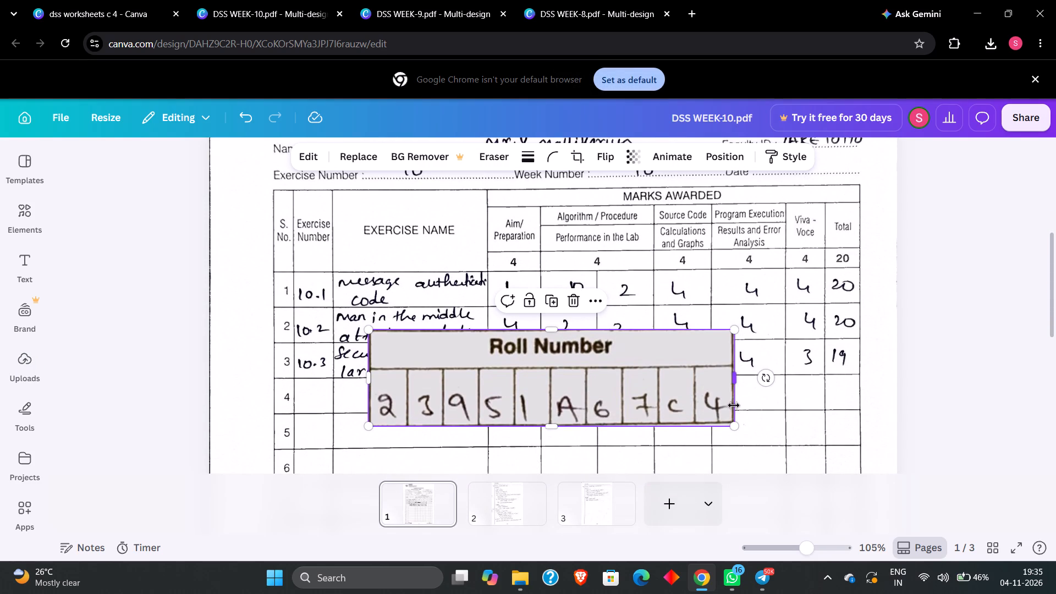
drag(615, 372, 695, 220)
scroll(781, 320, up, 1)
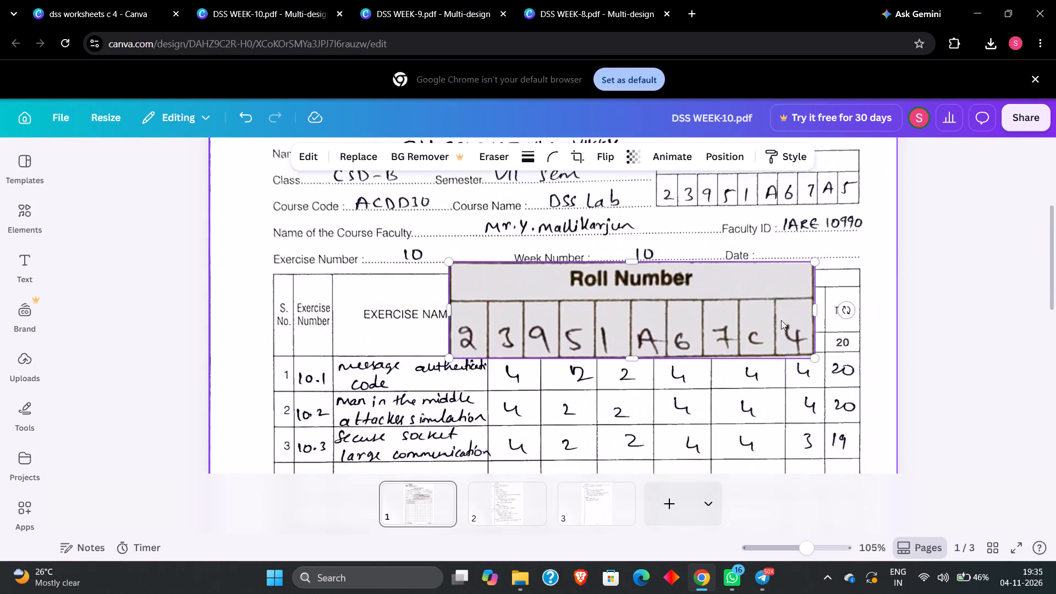
scroll(781, 320, up, 1)
click(802, 395)
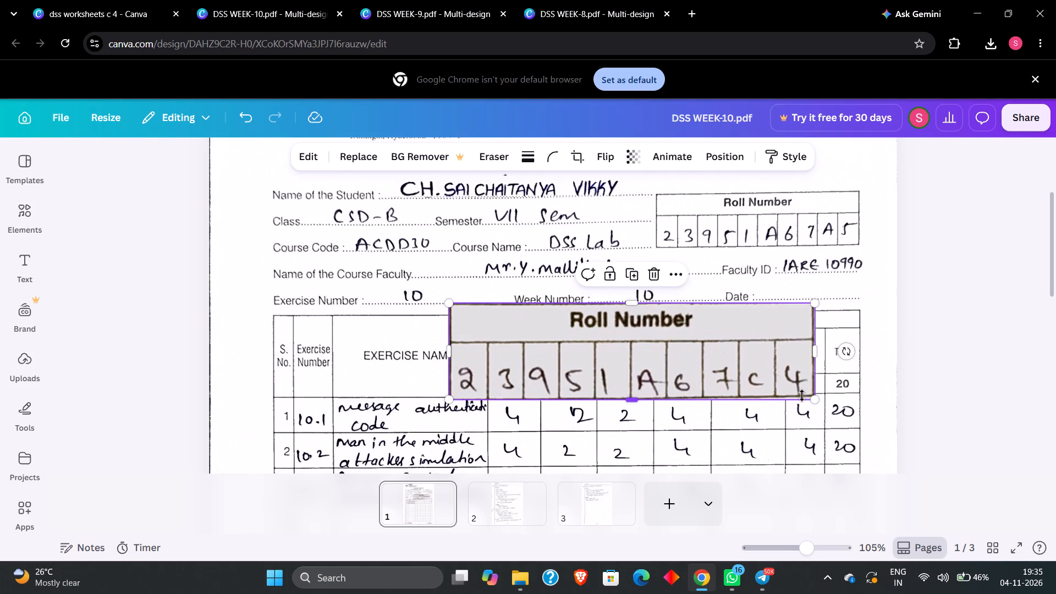
drag(812, 399, 675, 333)
drag(599, 342, 773, 223)
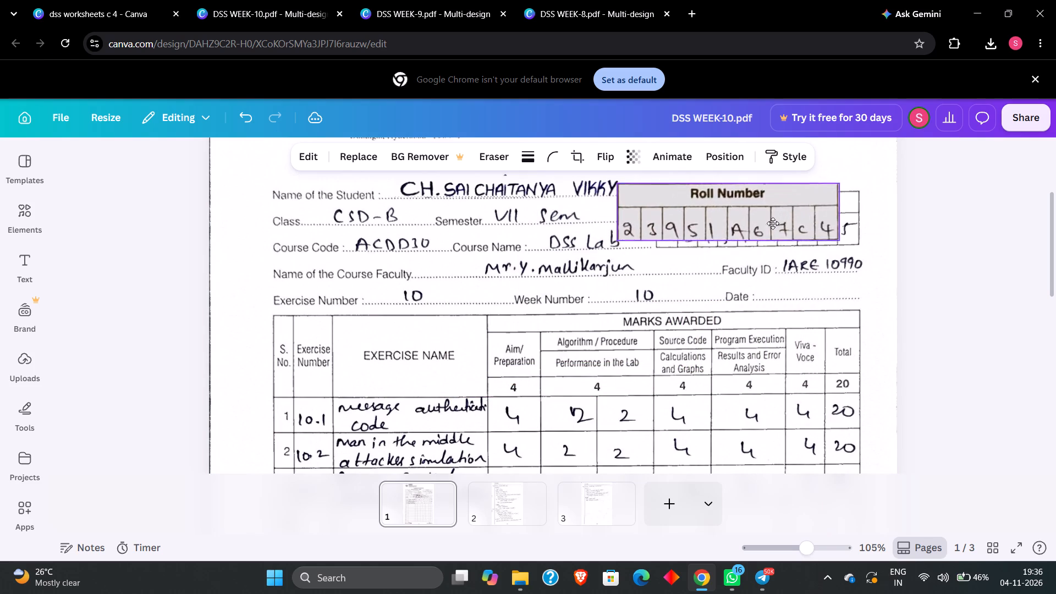
drag(773, 223, 804, 229)
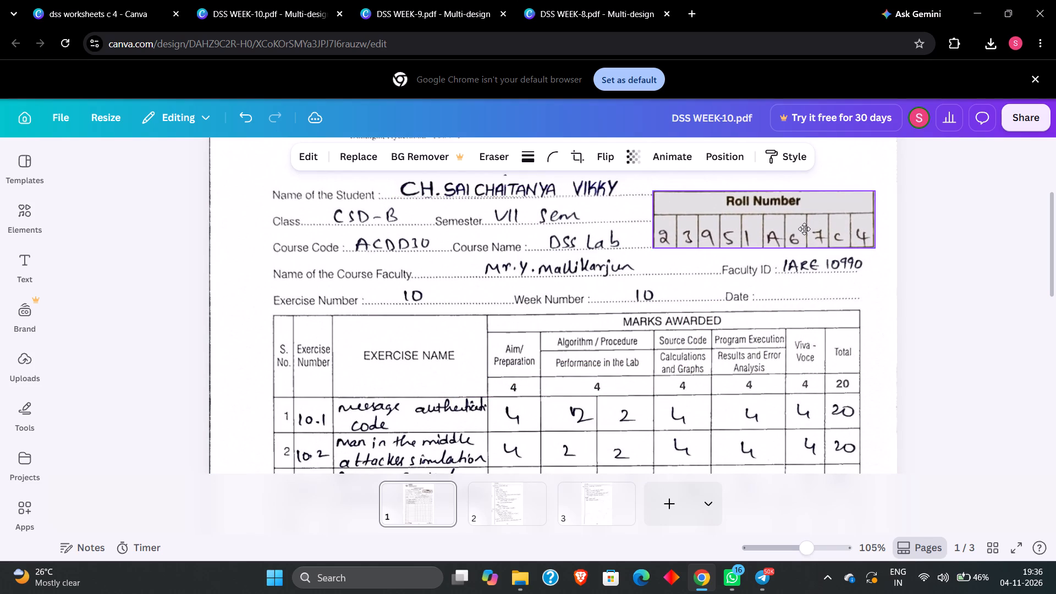
drag(804, 229, 805, 230)
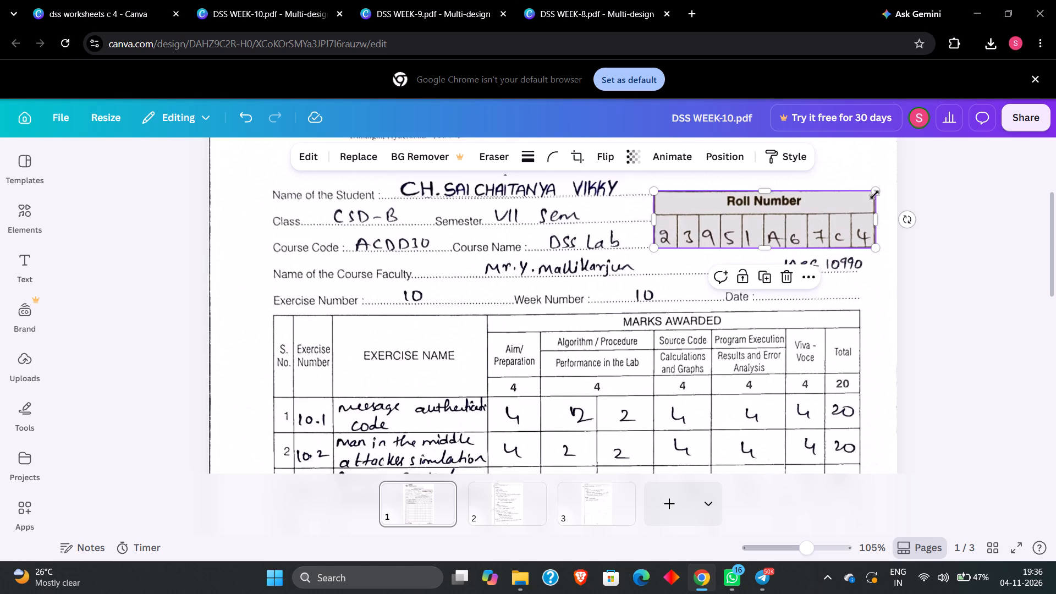
click(878, 201)
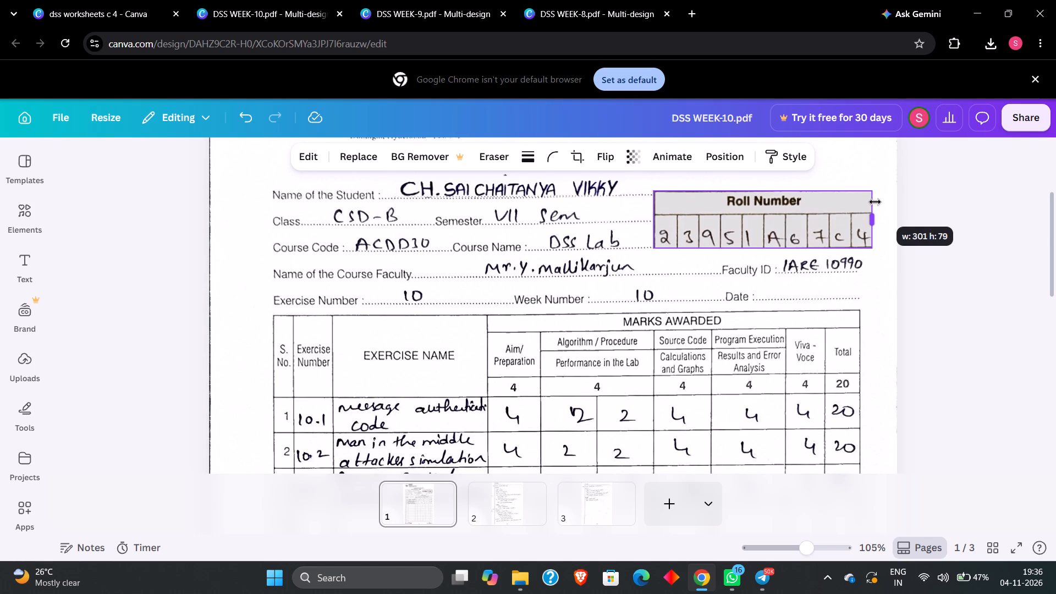
click(864, 335)
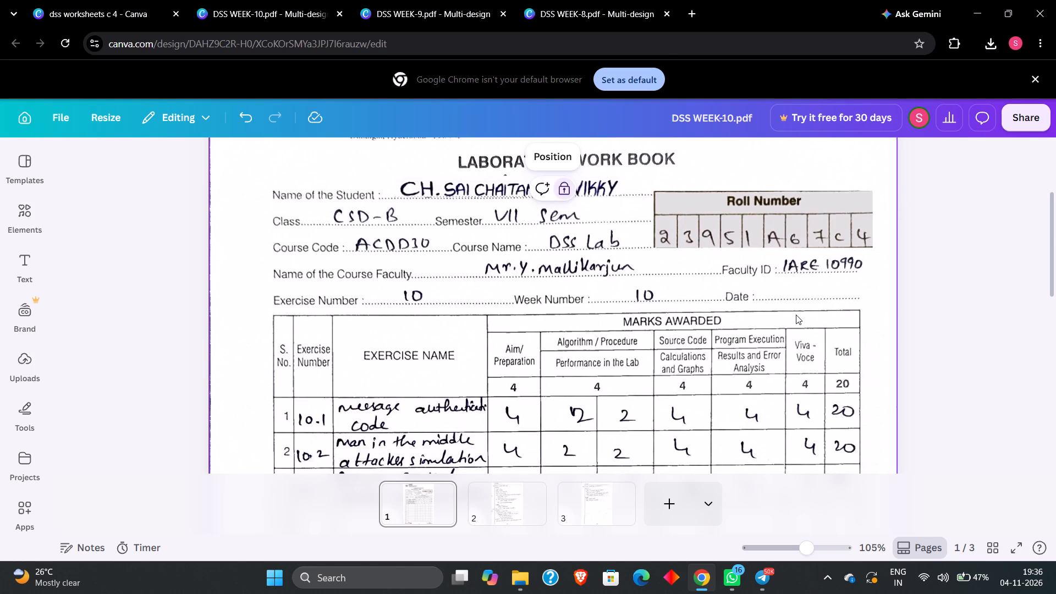
Adjust the roll number image's brightness to 59 and contrast to 33 so its grey background blends into the page.
scroll(796, 315, up, 2)
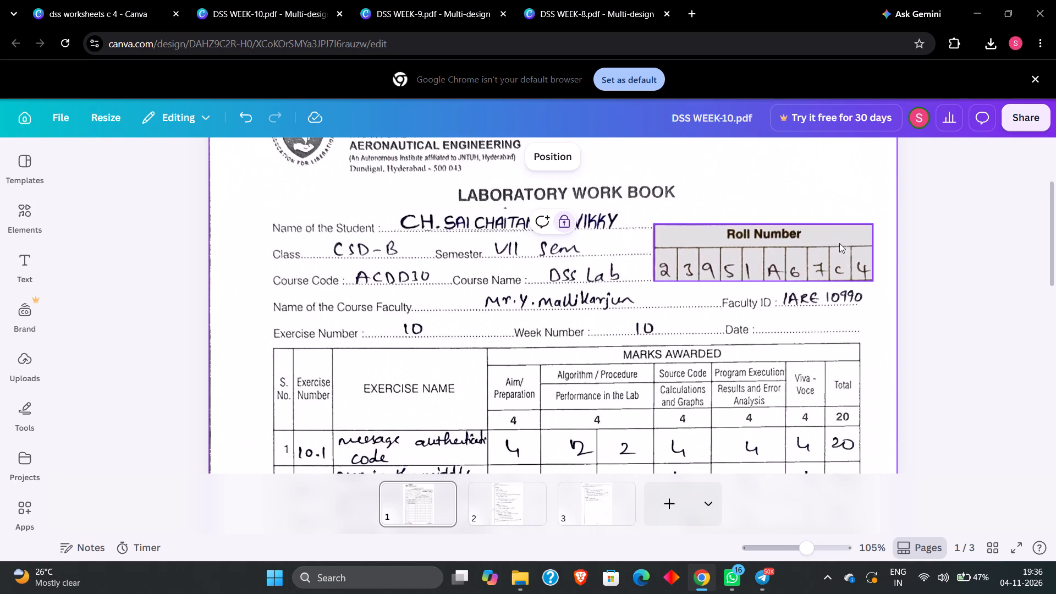
click(817, 253)
click(310, 145)
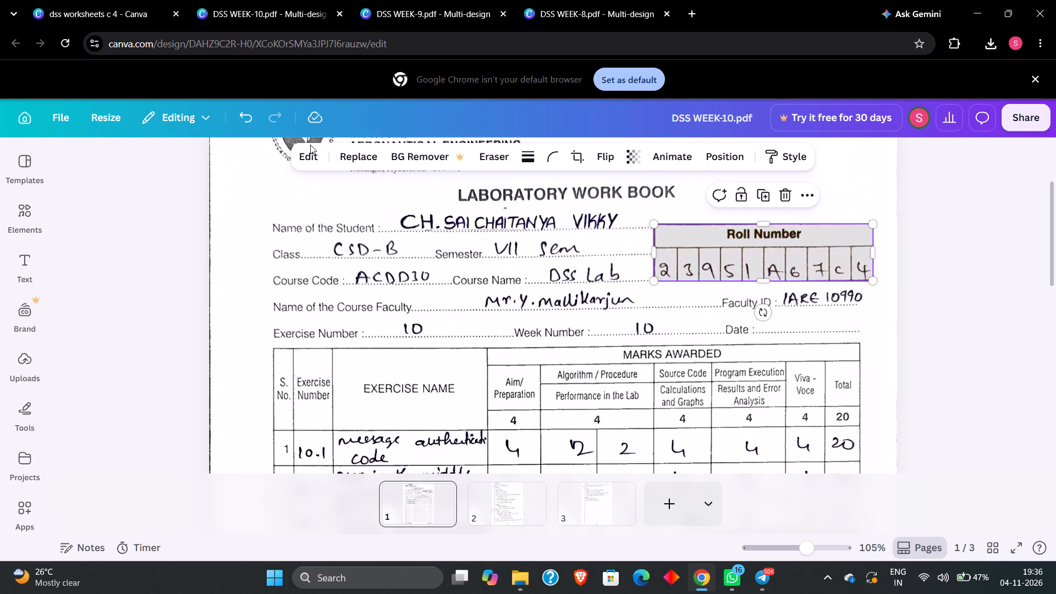
click(306, 149)
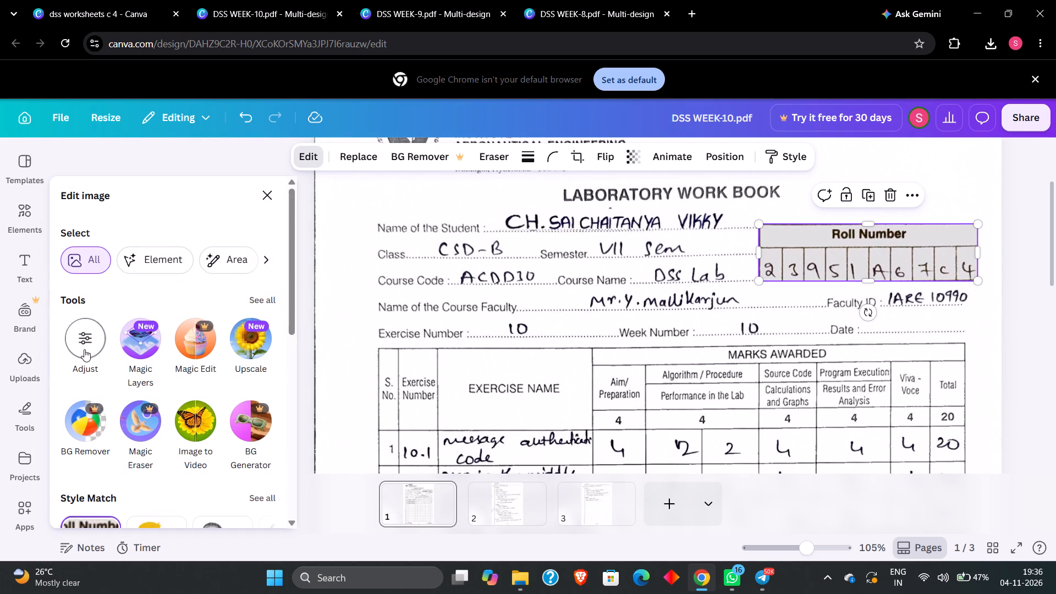
click(84, 349)
scroll(212, 405, down, 3)
drag(150, 331, 201, 337)
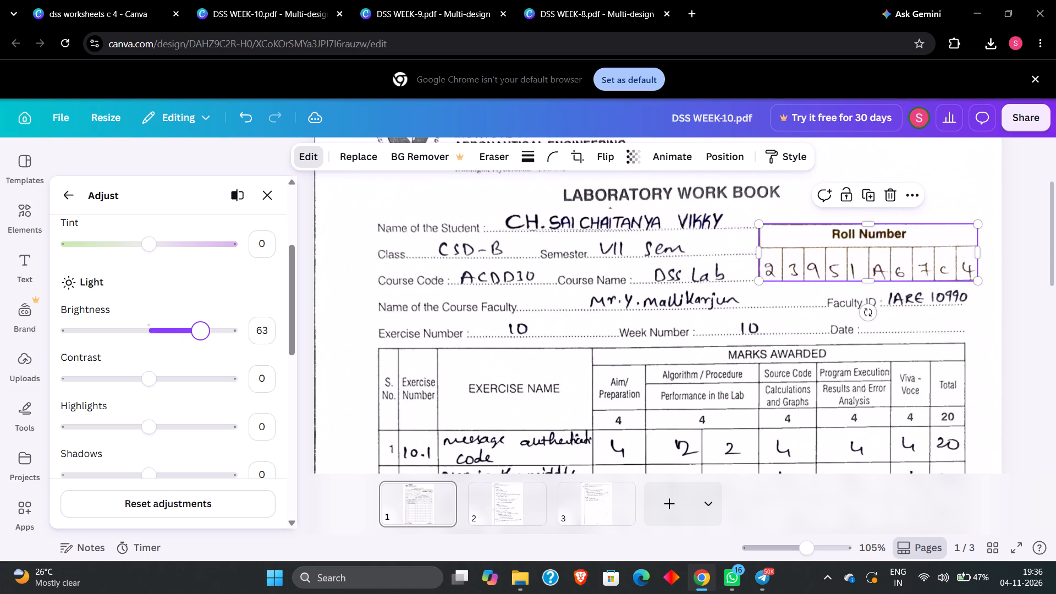
drag(201, 337, 199, 338)
click(194, 335)
drag(151, 376, 172, 377)
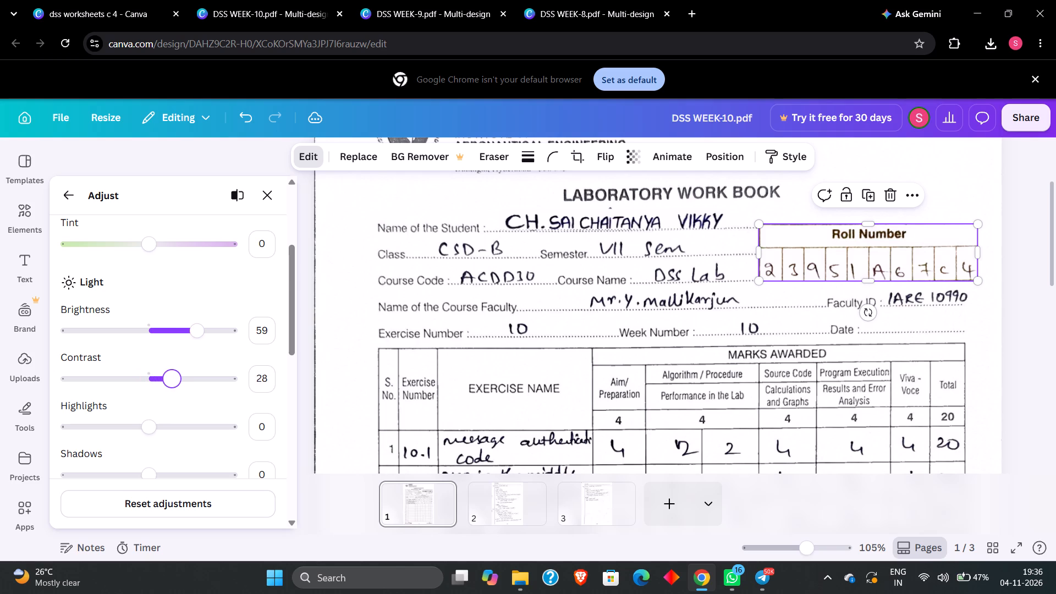
drag(172, 377, 175, 377)
drag(175, 377, 176, 378)
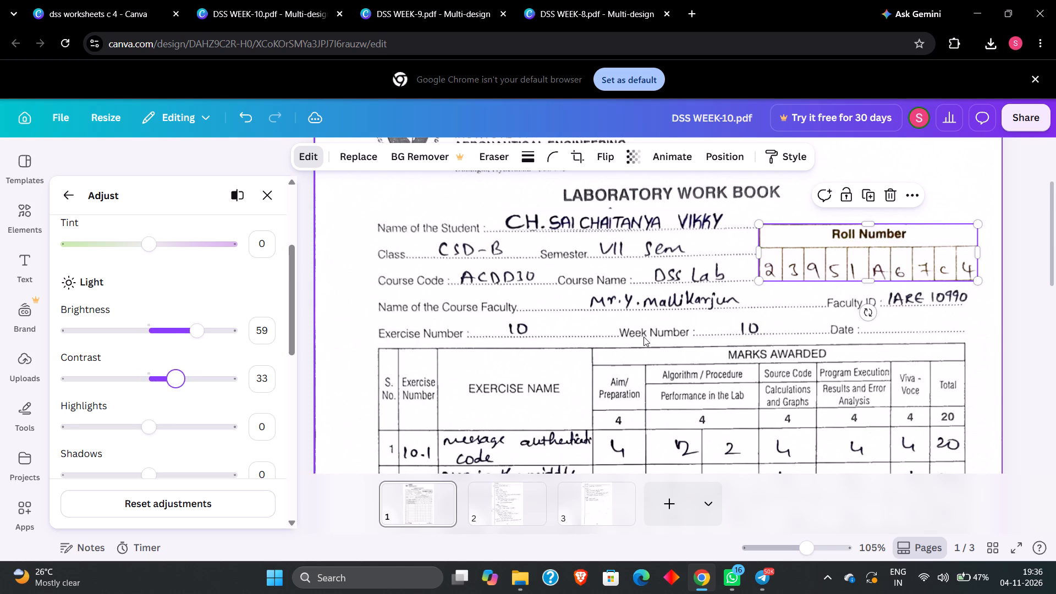
Trim the bottom edge of the student name image to a height of about 28.
scroll(643, 337, down, 1)
scroll(643, 337, up, 2)
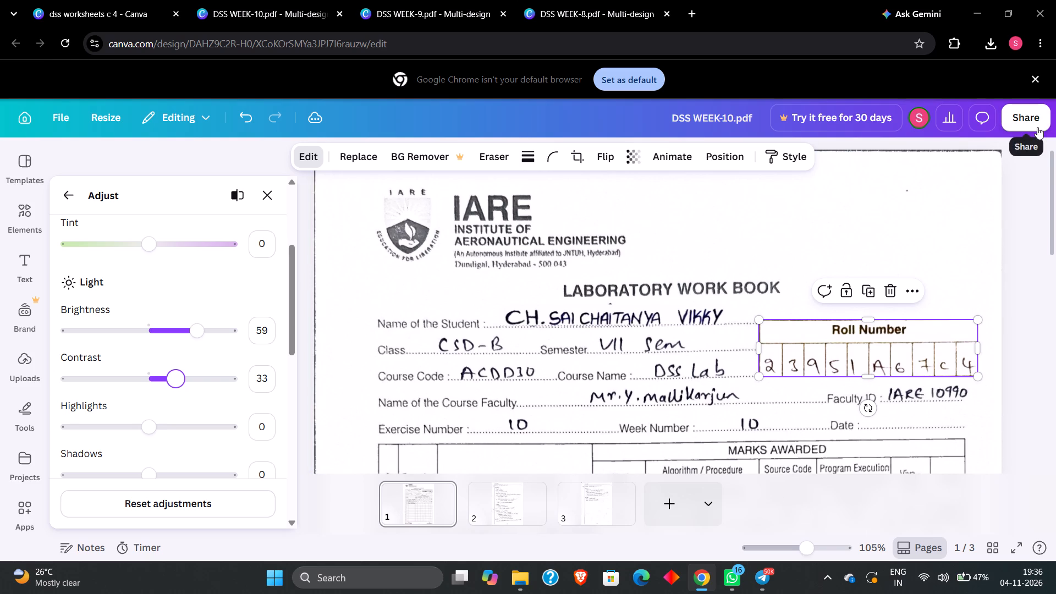
click(696, 319)
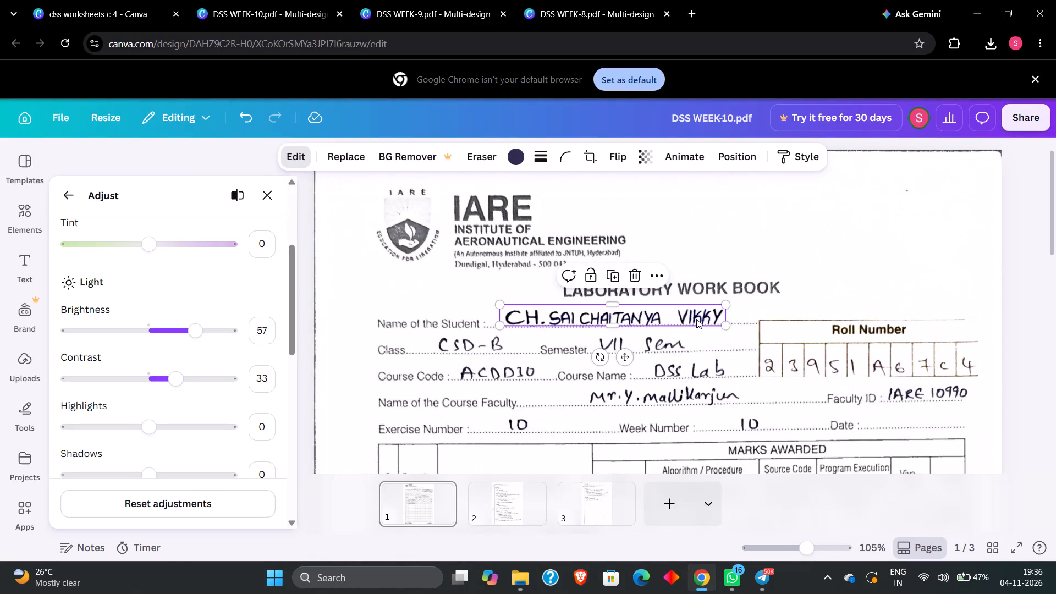
click(695, 312)
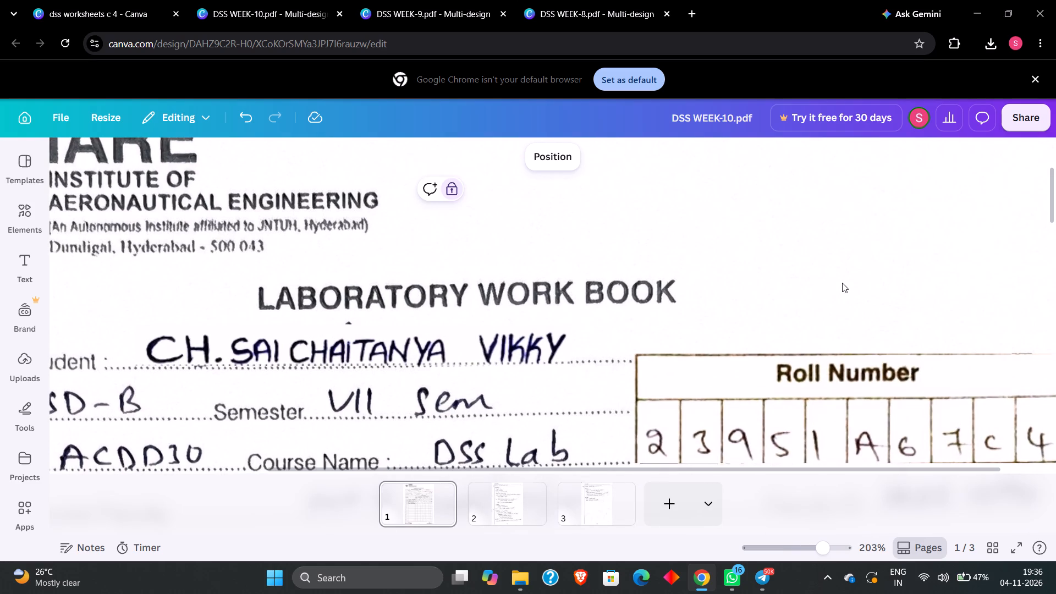
click(538, 343)
click(509, 365)
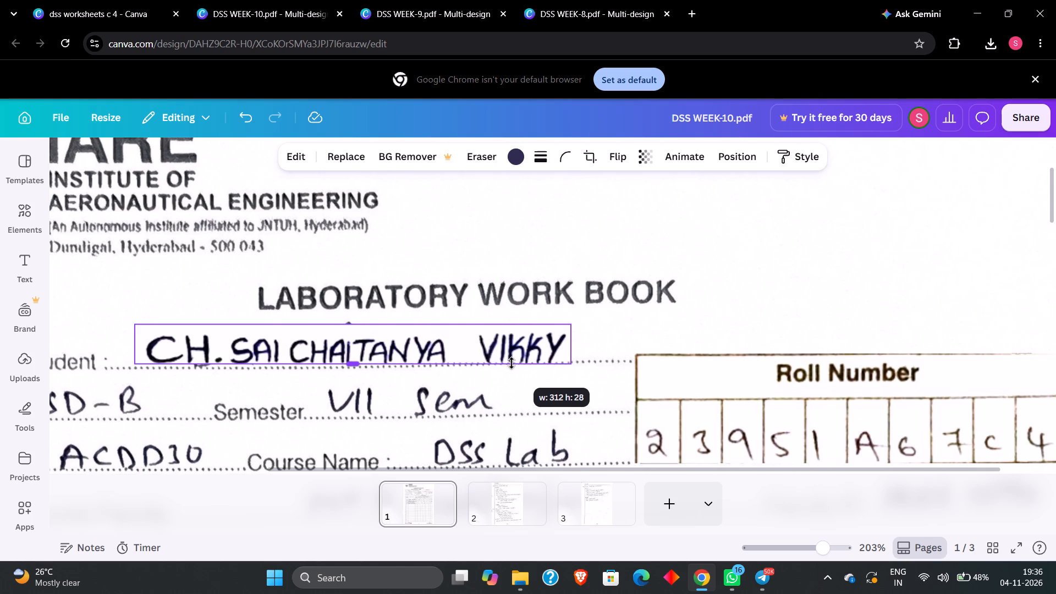
click(510, 382)
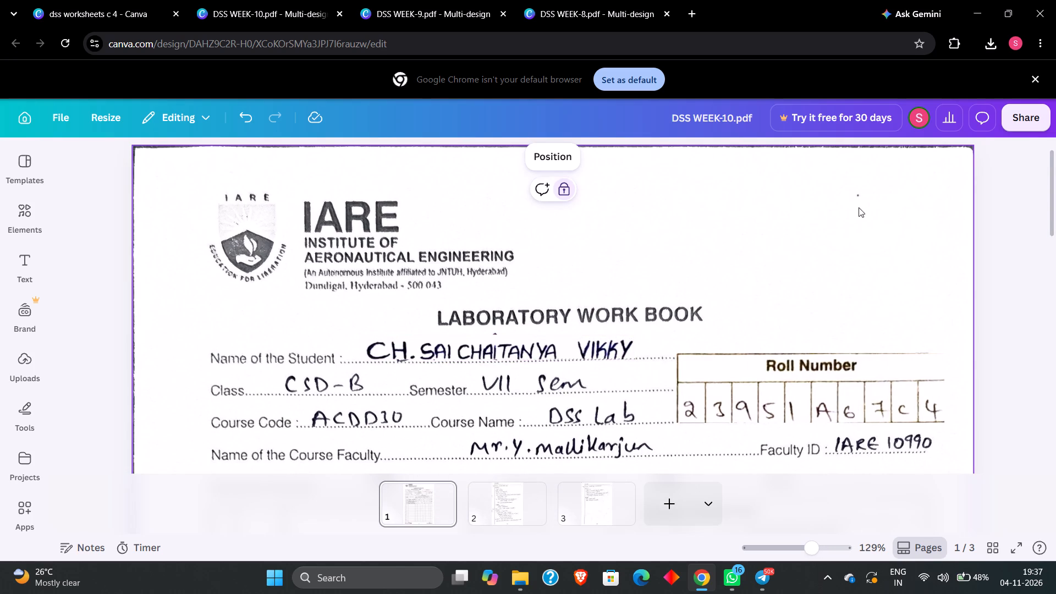
Download all pages of DSS WEEK-10 as a standard PDF.
click(1022, 115)
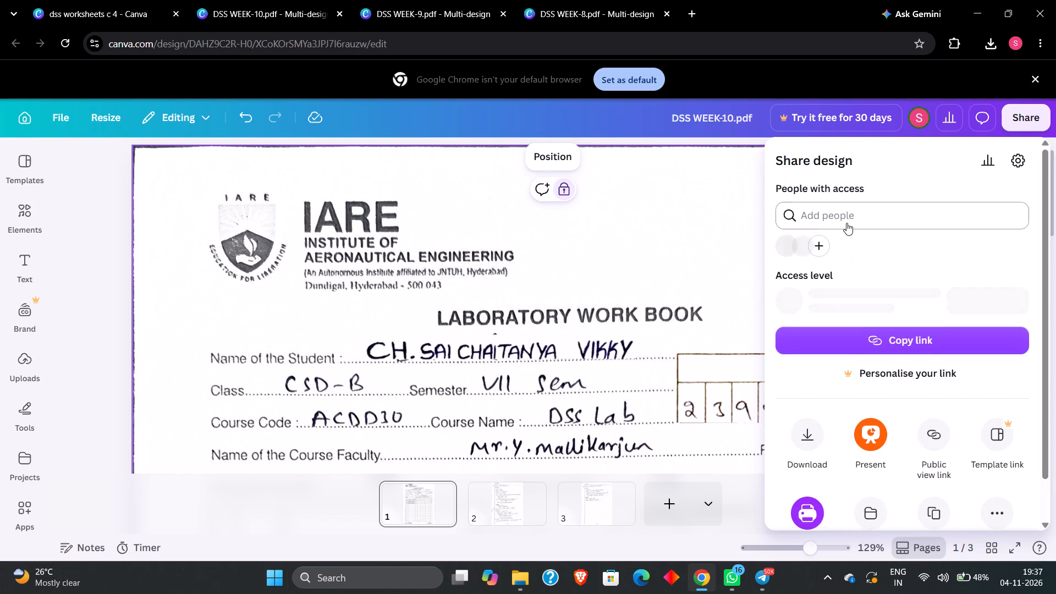
click(821, 450)
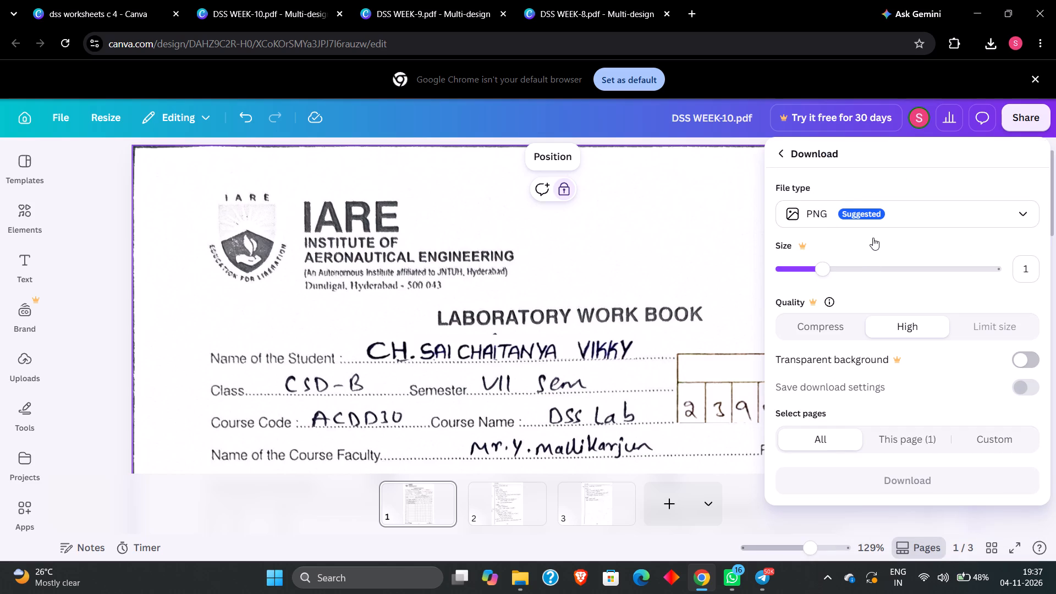
click(873, 218)
click(860, 350)
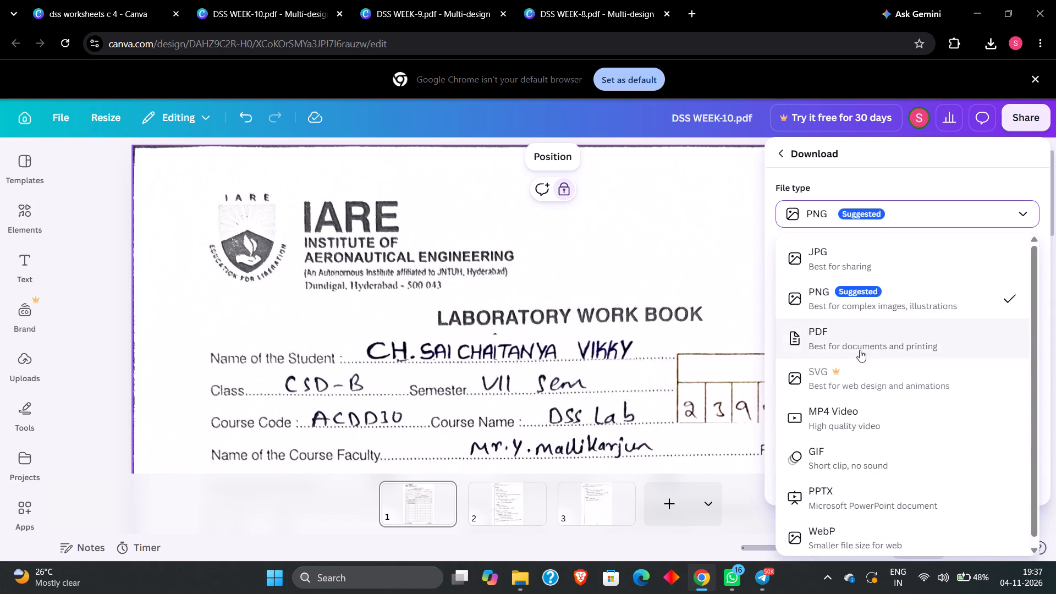
scroll(840, 390, down, 1)
click(860, 475)
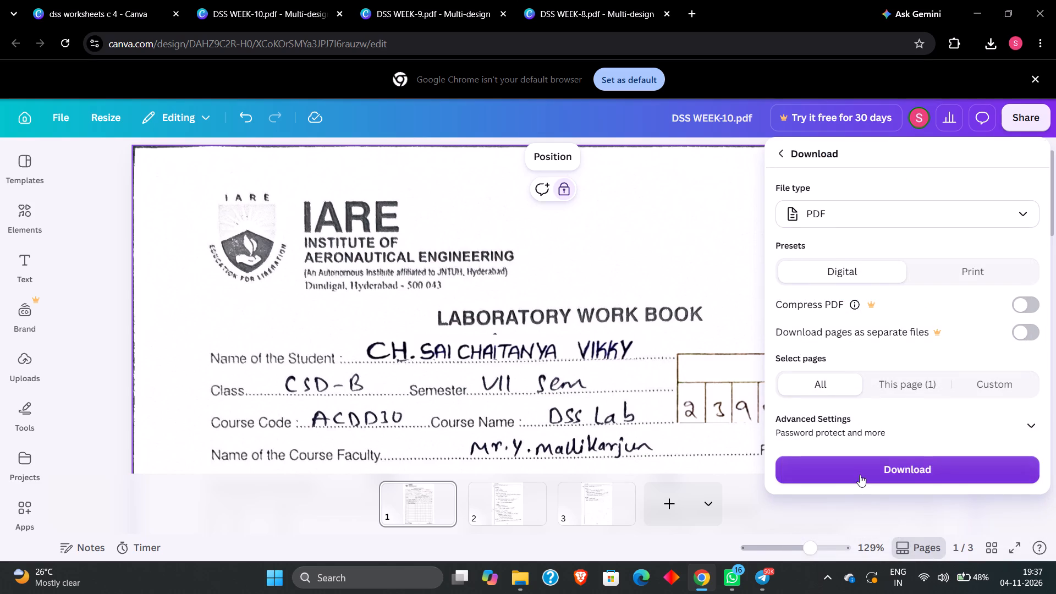
Open the DSS WEEK-11.pdf design from the dss worksheets c 4 folder.
click(134, 7)
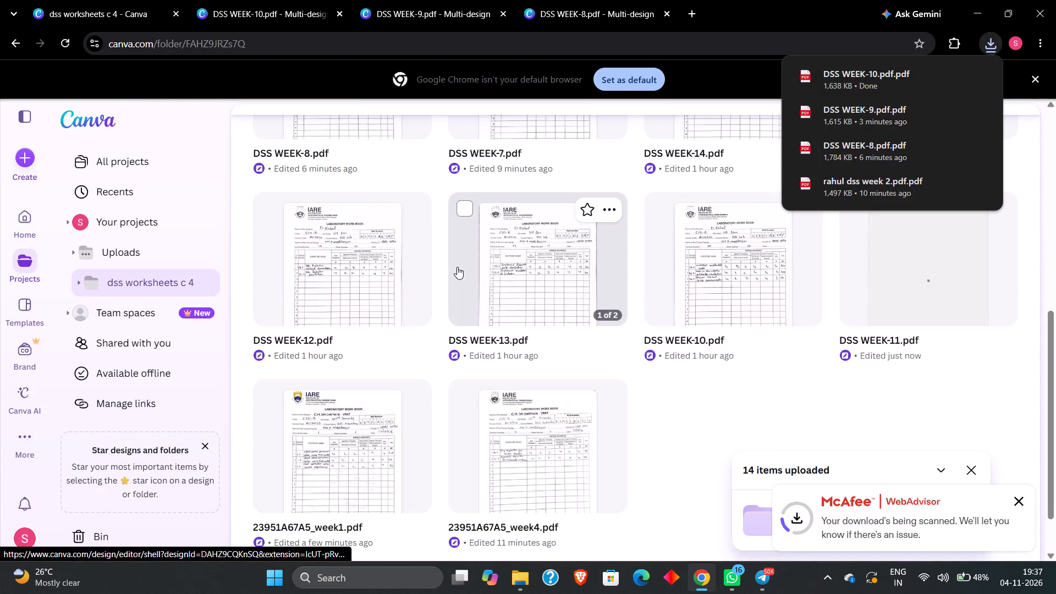
click(1017, 500)
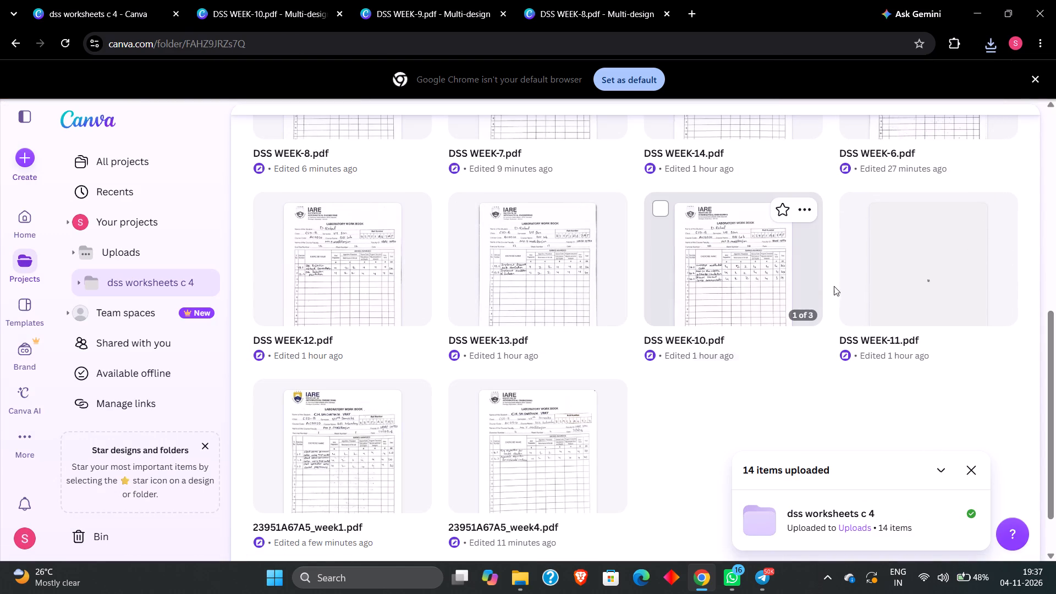
click(880, 271)
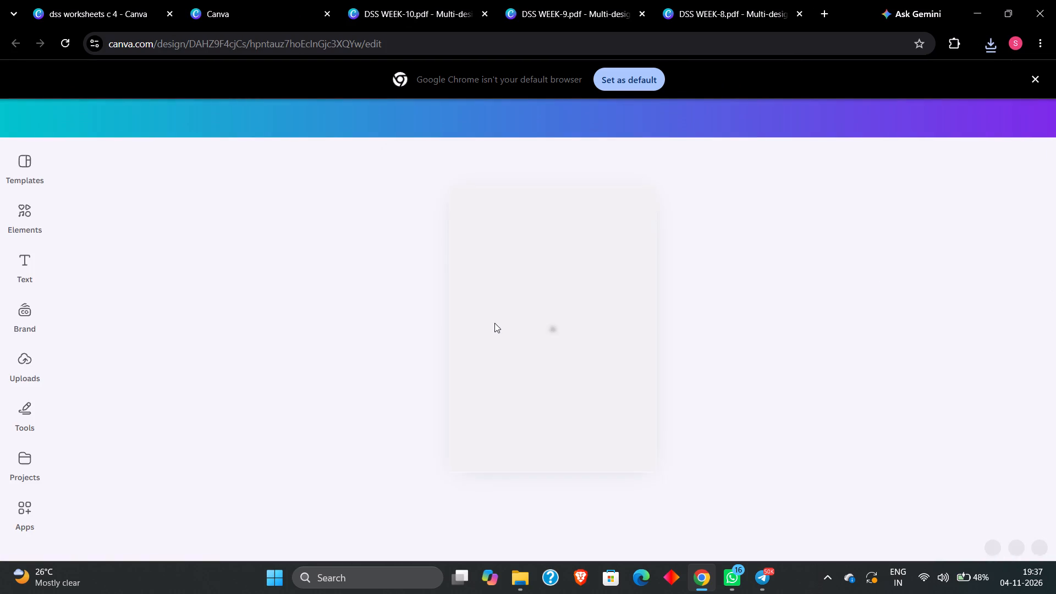
Lock the scanned cover image on page 1 of DSS WEEK-11.
right_click(494, 323)
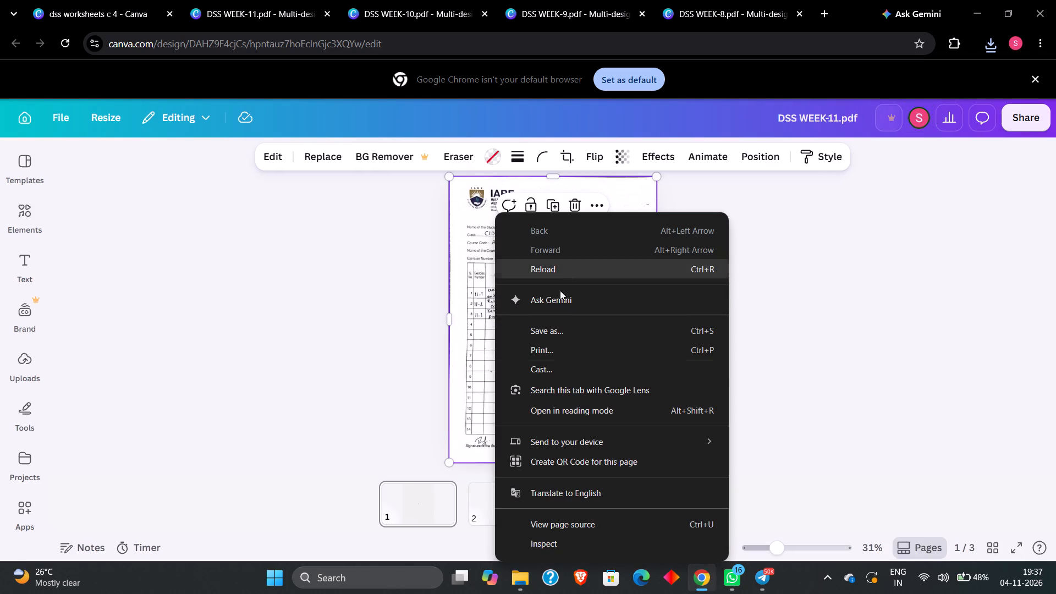
click(532, 206)
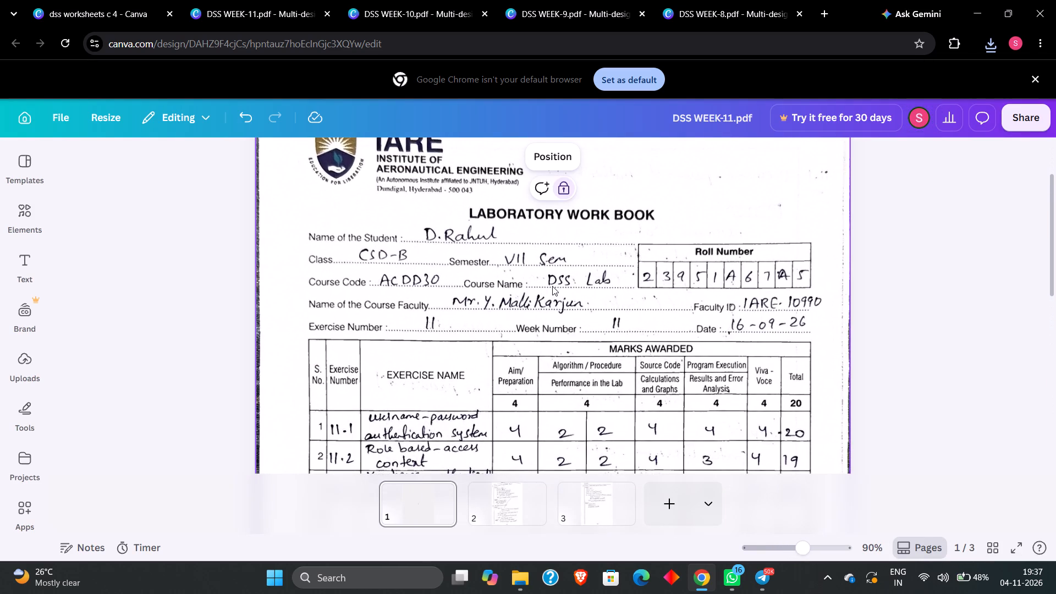
Paste the student's signature image from the clipboard history onto page 1 of DSS WEEK-11.
key(super+v)
scroll(647, 239, down, 2)
click(647, 255)
key(ctrl+v)
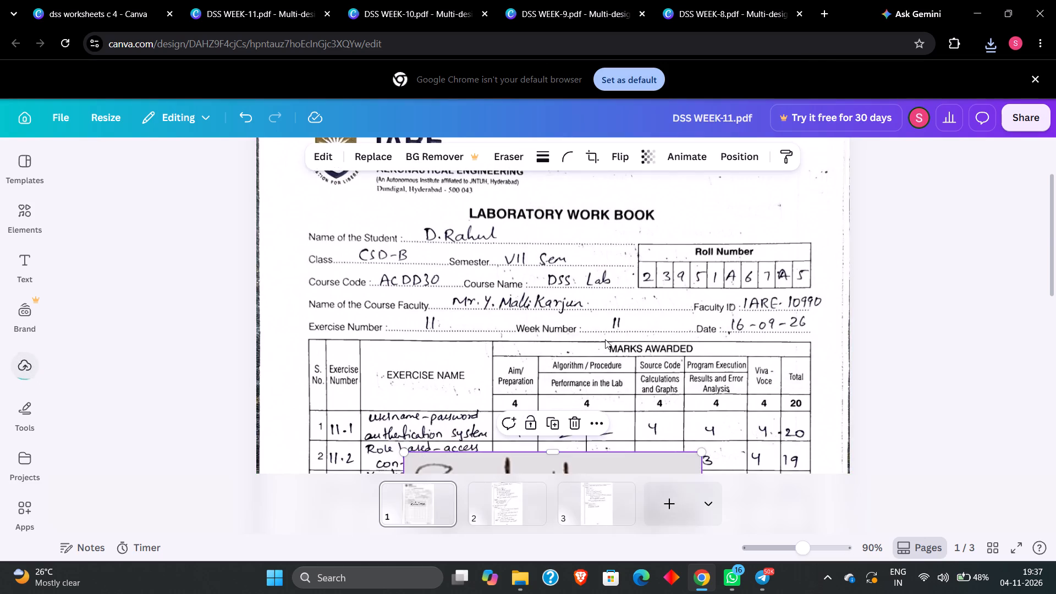
Move the pasted signature image over the old student signature at the page's foot and shrink it to about 217 by 72.
scroll(605, 339, down, 3)
drag(579, 323, 557, 408)
scroll(616, 250, down, 2)
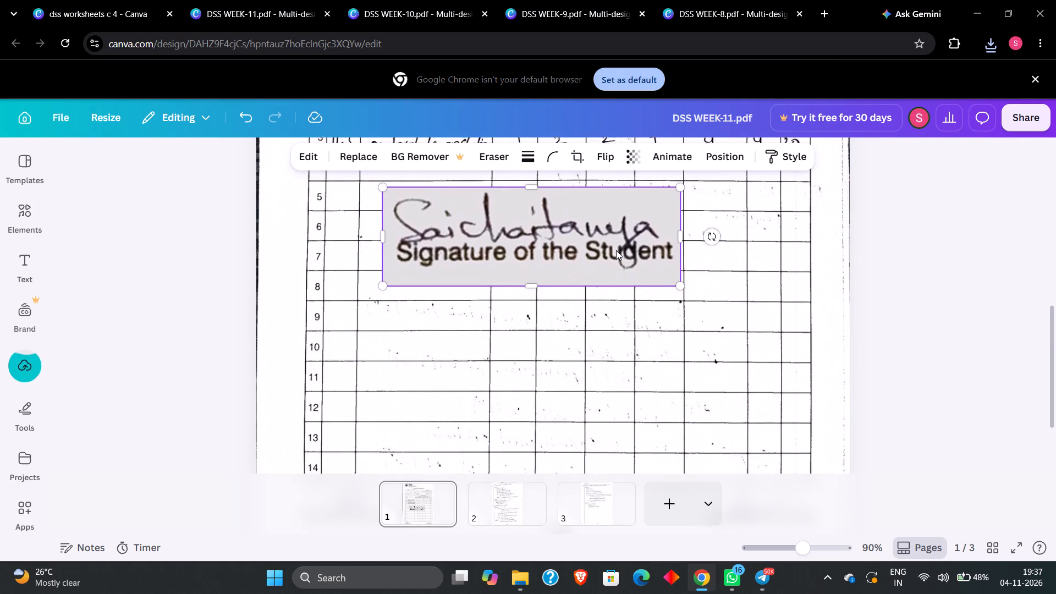
drag(681, 283, 595, 239)
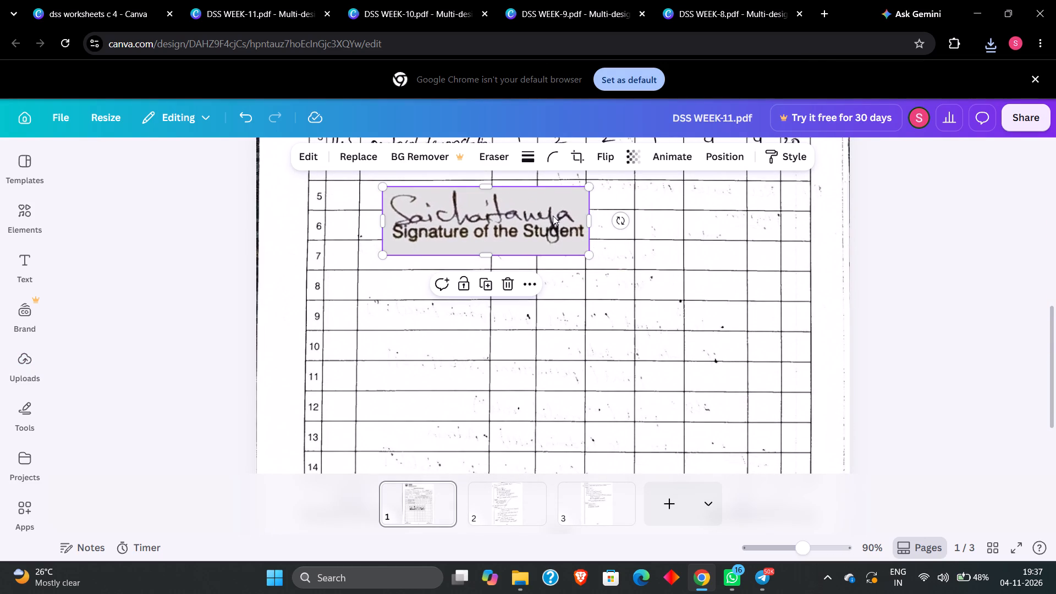
drag(546, 210, 529, 381)
scroll(605, 338, down, 2)
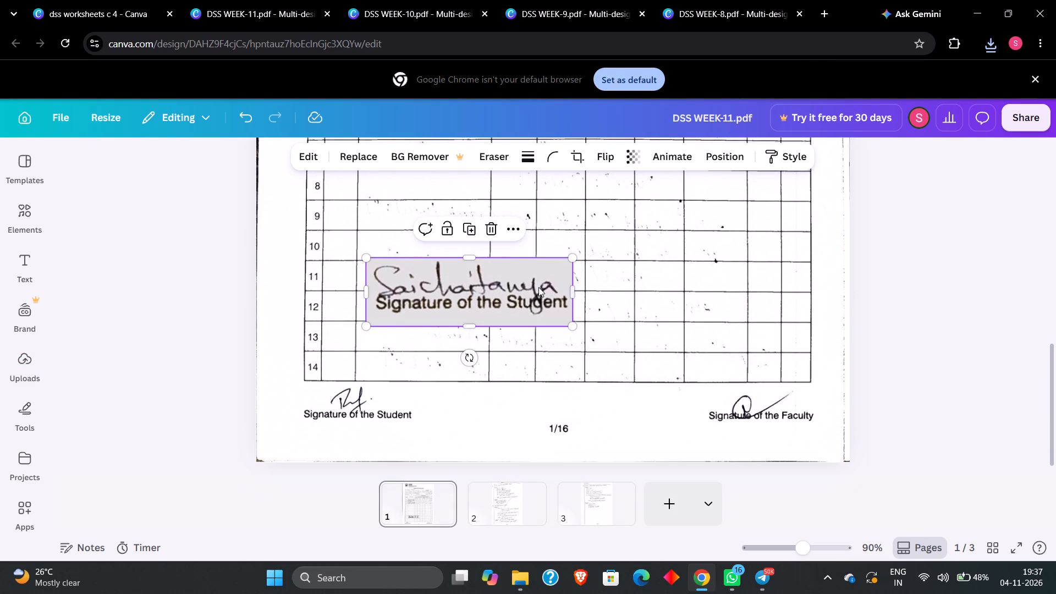
drag(538, 287, 453, 416)
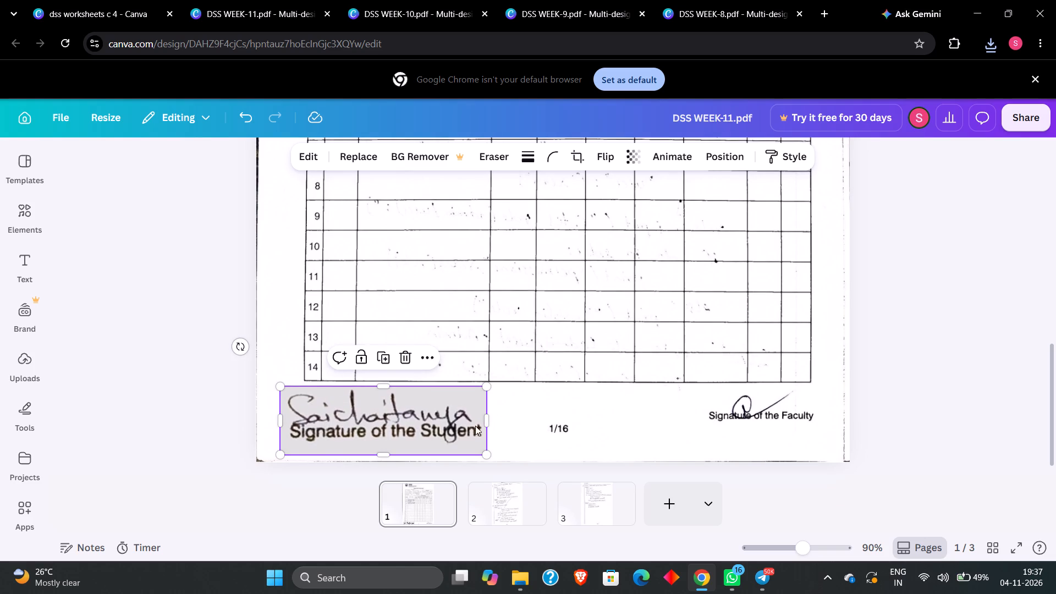
drag(487, 454, 440, 433)
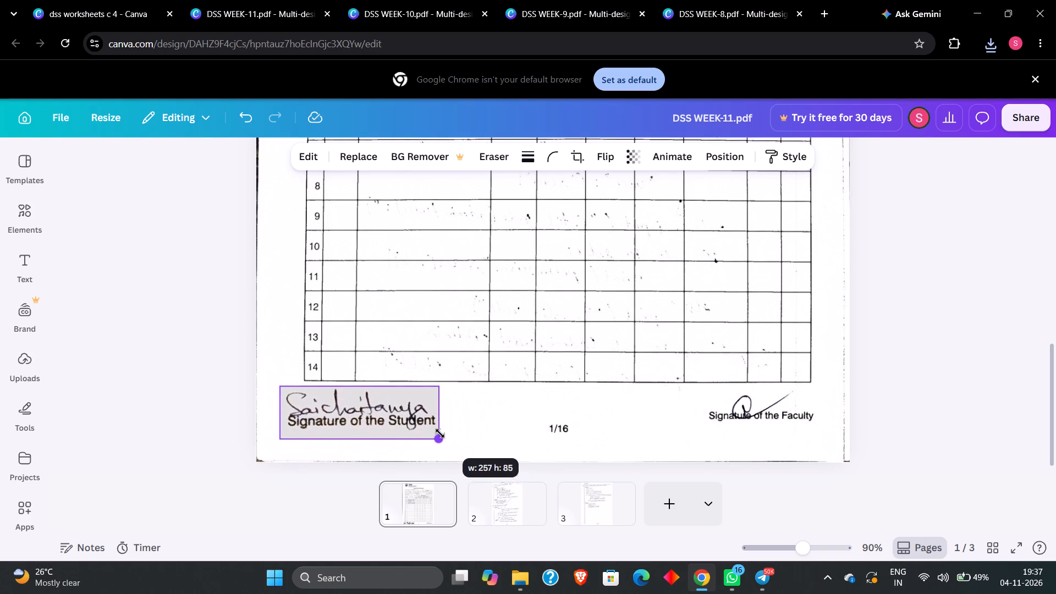
drag(440, 433, 436, 432)
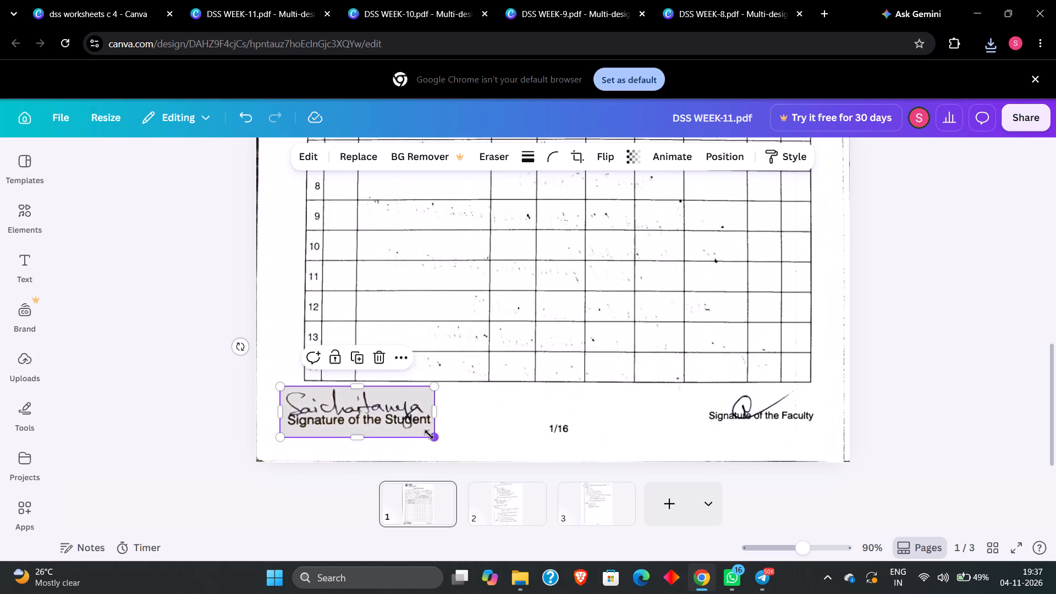
drag(436, 438, 409, 430)
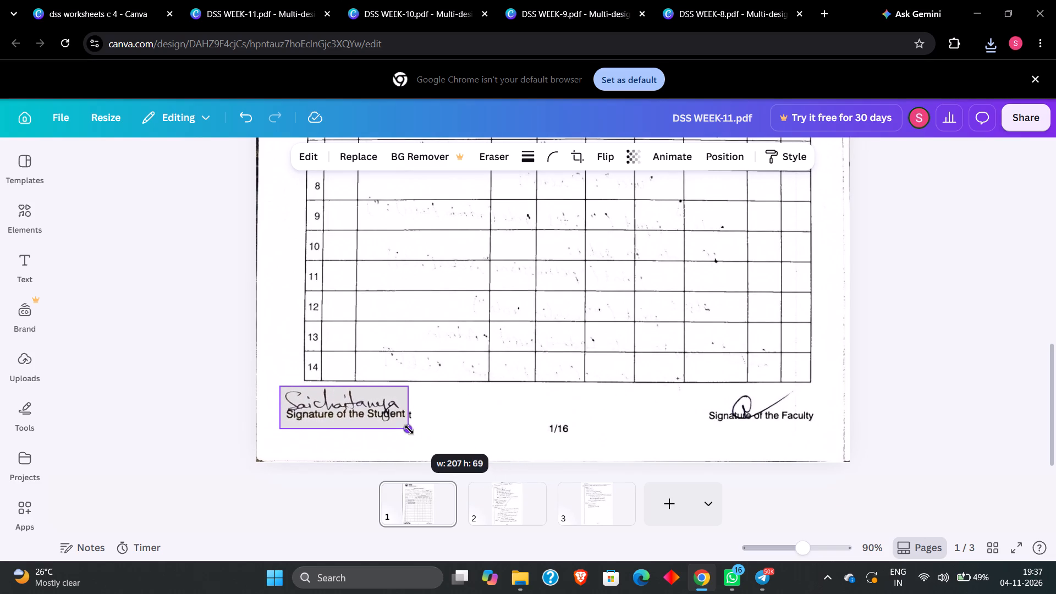
drag(409, 430, 409, 429)
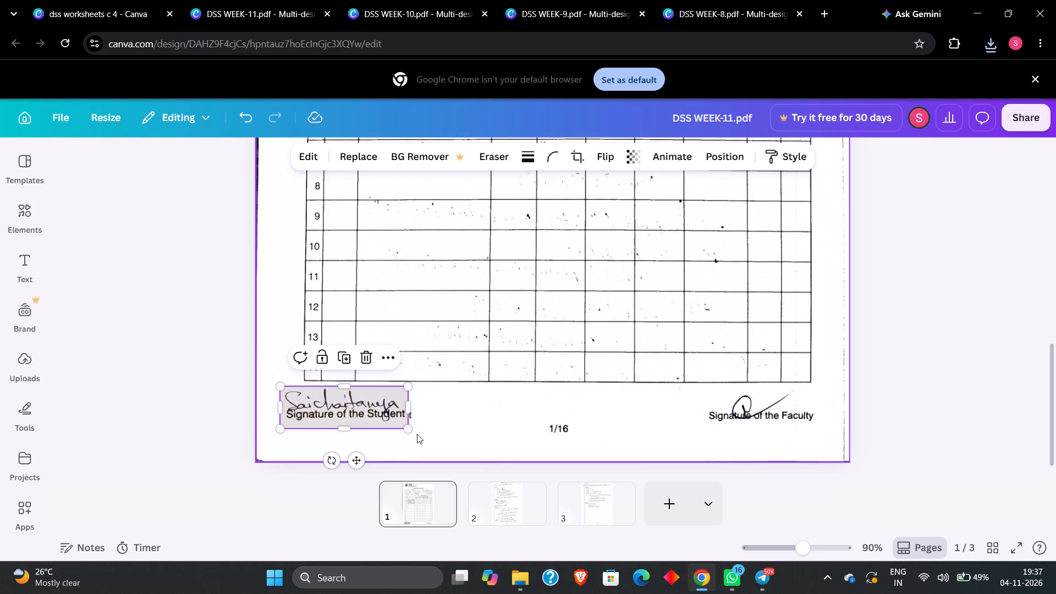
drag(410, 430, 416, 433)
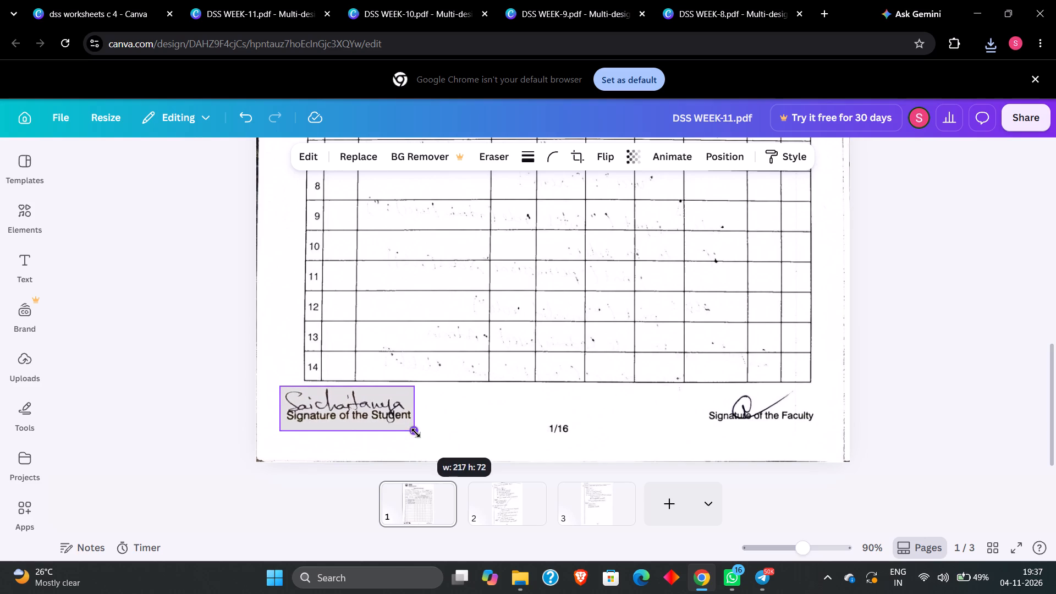
drag(416, 433, 416, 433)
Adjust the signature image's brightness to 59 and raise its contrast so its grey background blends with the page.
click(313, 161)
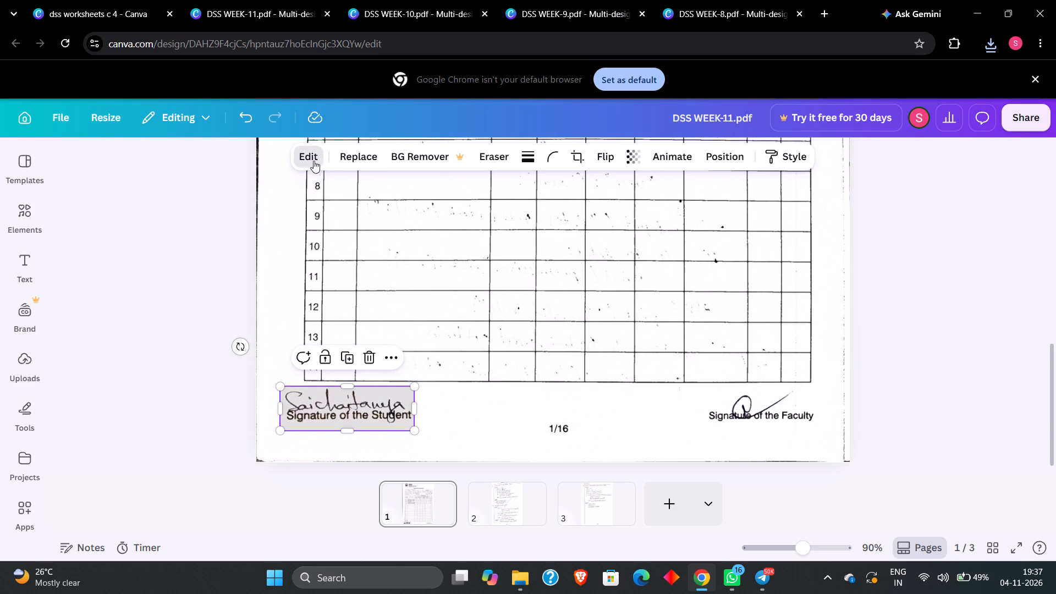
click(89, 365)
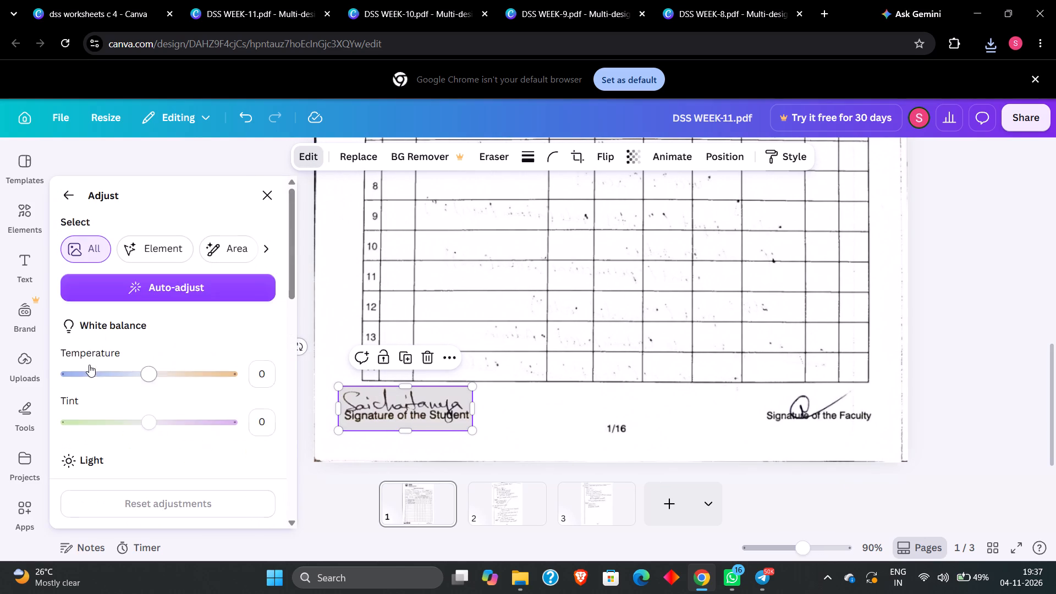
scroll(185, 404, down, 1)
drag(150, 397, 184, 397)
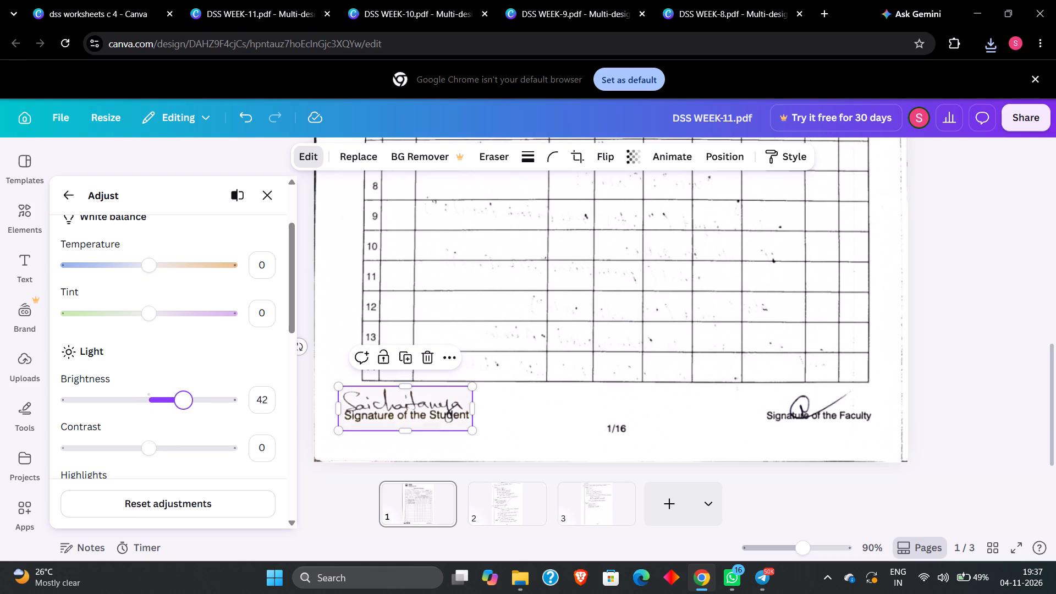
drag(184, 397, 193, 397)
drag(193, 397, 196, 399)
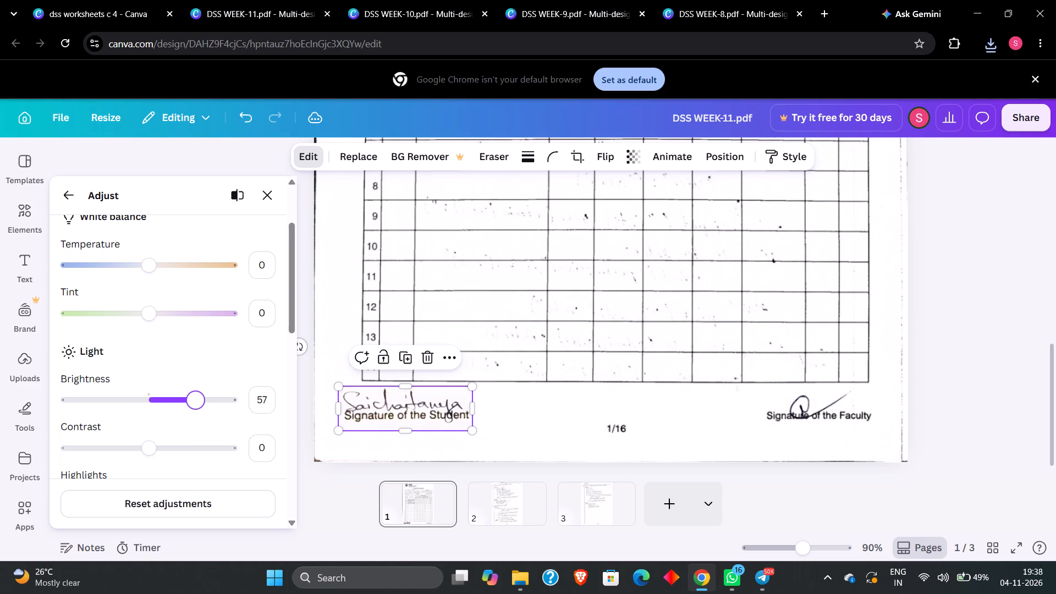
drag(196, 399, 197, 402)
drag(149, 452, 171, 453)
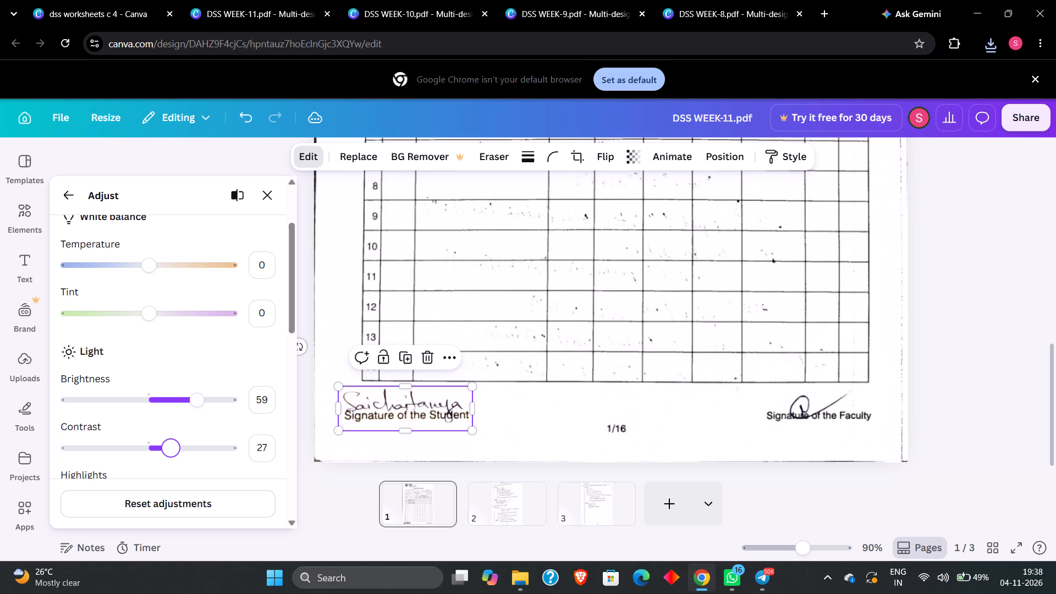
drag(171, 453, 176, 453)
click(523, 356)
Paste the student's handwritten name image from the clipboard history onto page 1 of DSS WEEK-11.
scroll(523, 356, up, 3)
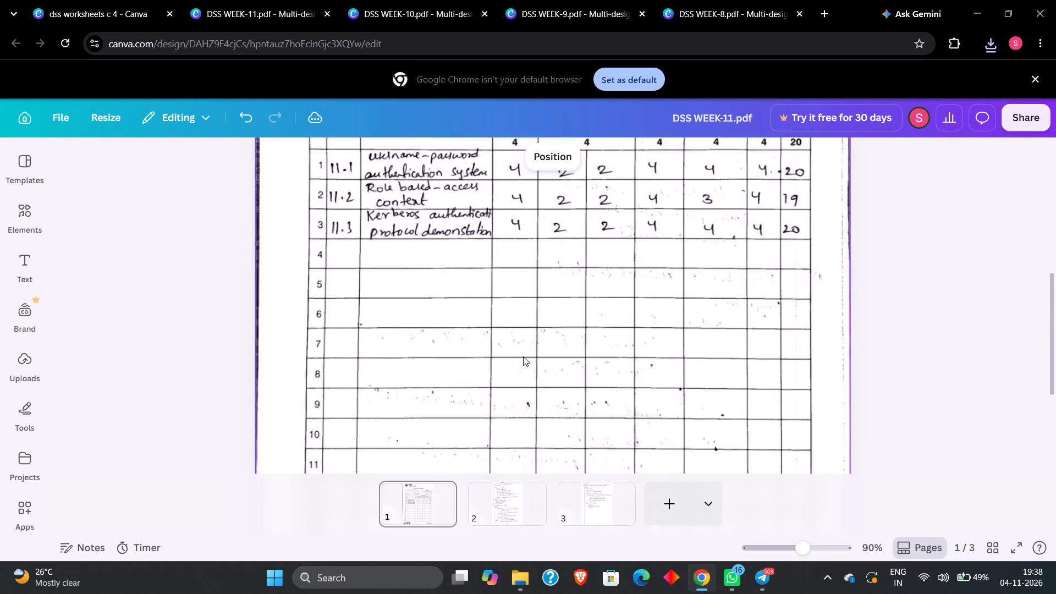
scroll(523, 356, up, 1)
key(super+v)
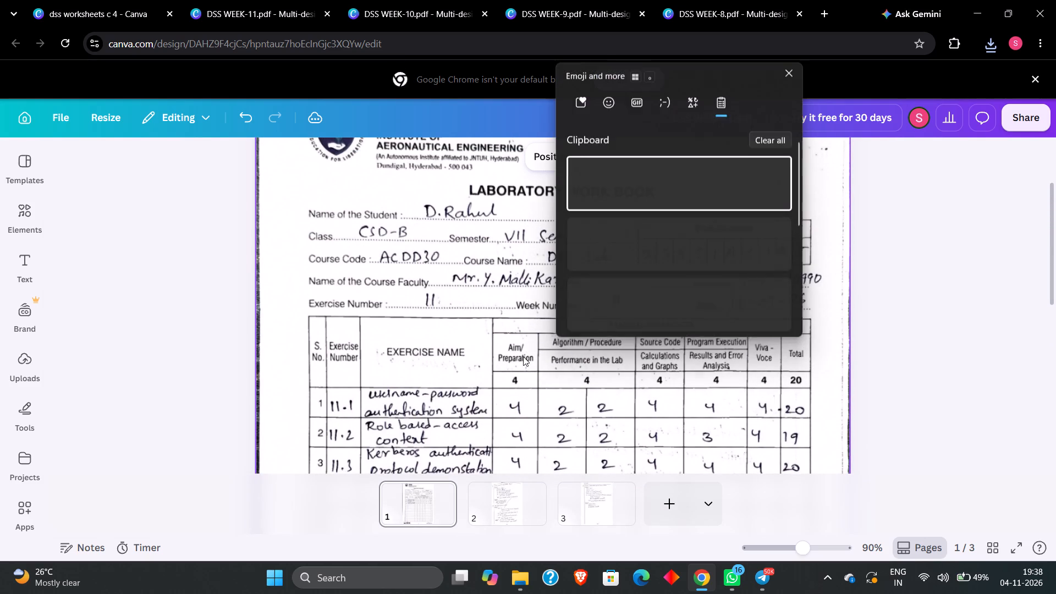
click(695, 226)
key(ctrl+v)
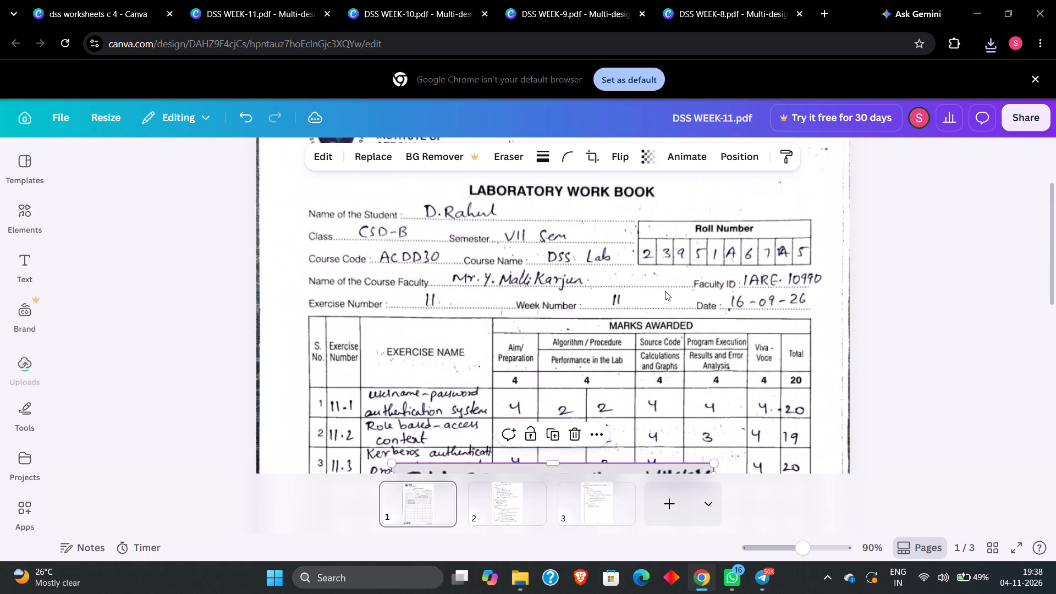
Move the name image over the old name on the Name of the Student line and shrink it to fit beside the label.
scroll(620, 323, down, 2)
click(621, 323)
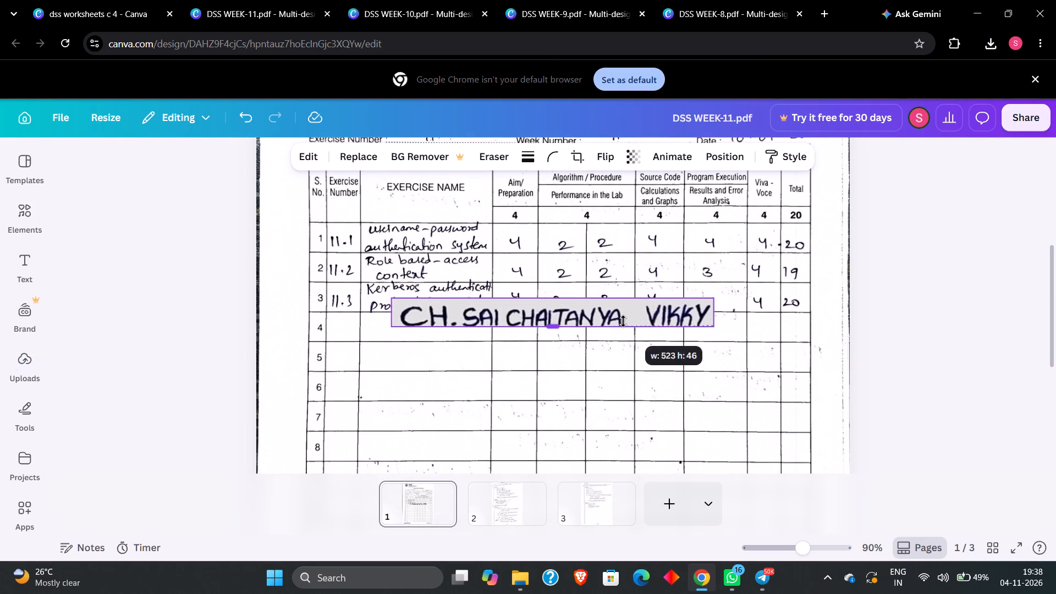
drag(602, 313, 607, 191)
scroll(652, 240, up, 1)
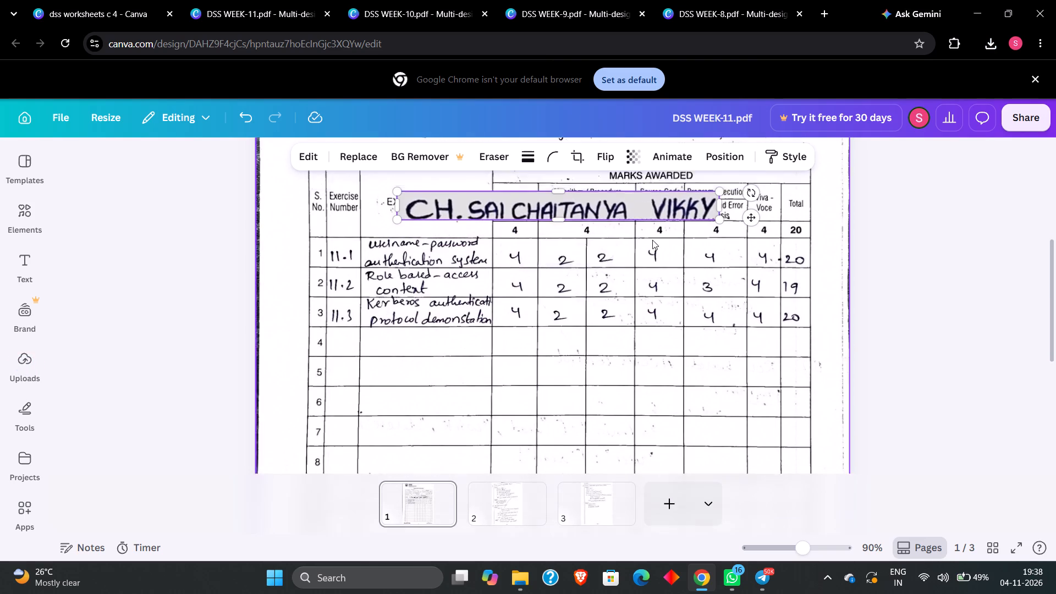
scroll(652, 240, up, 1)
drag(612, 372, 591, 229)
drag(698, 244, 629, 230)
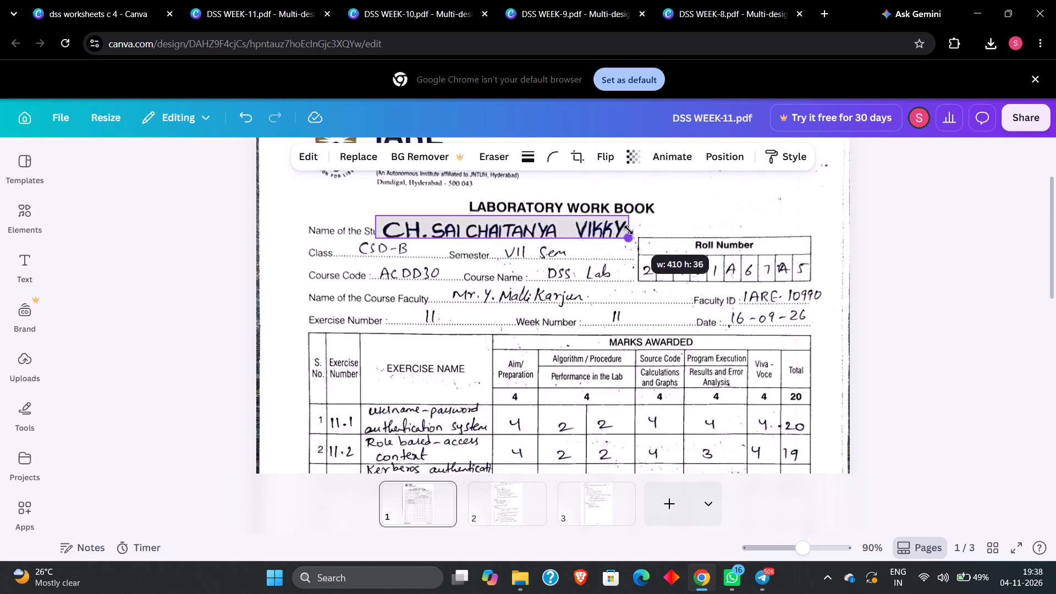
drag(629, 230, 601, 230)
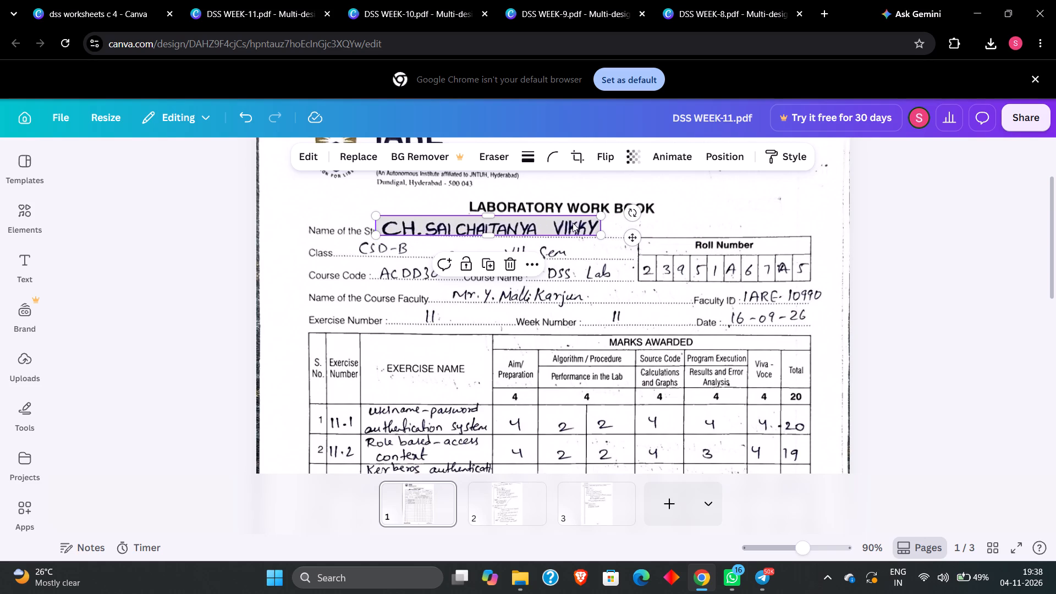
drag(571, 222, 598, 219)
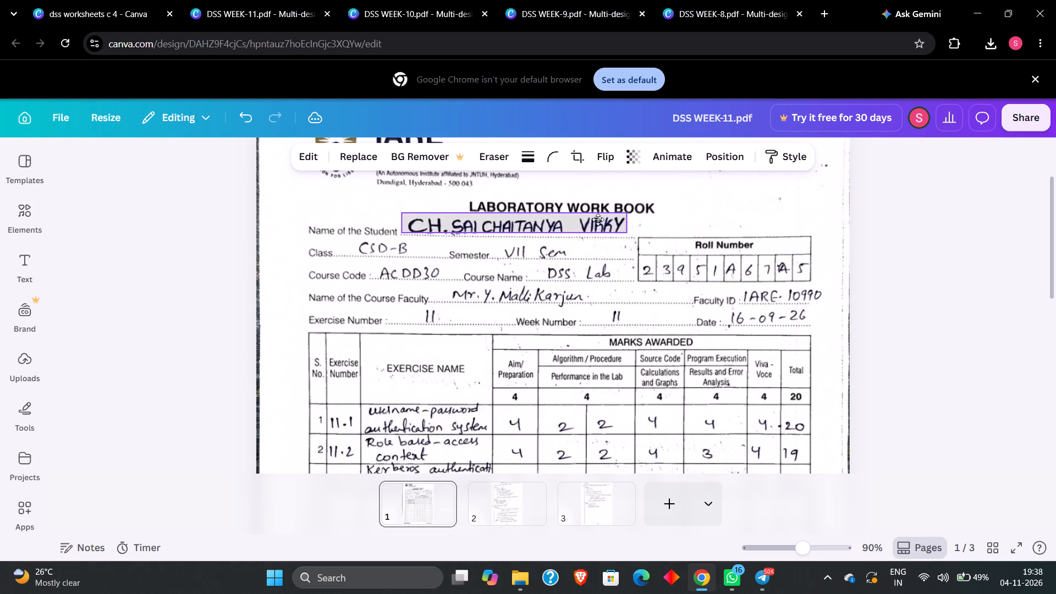
drag(598, 219, 601, 222)
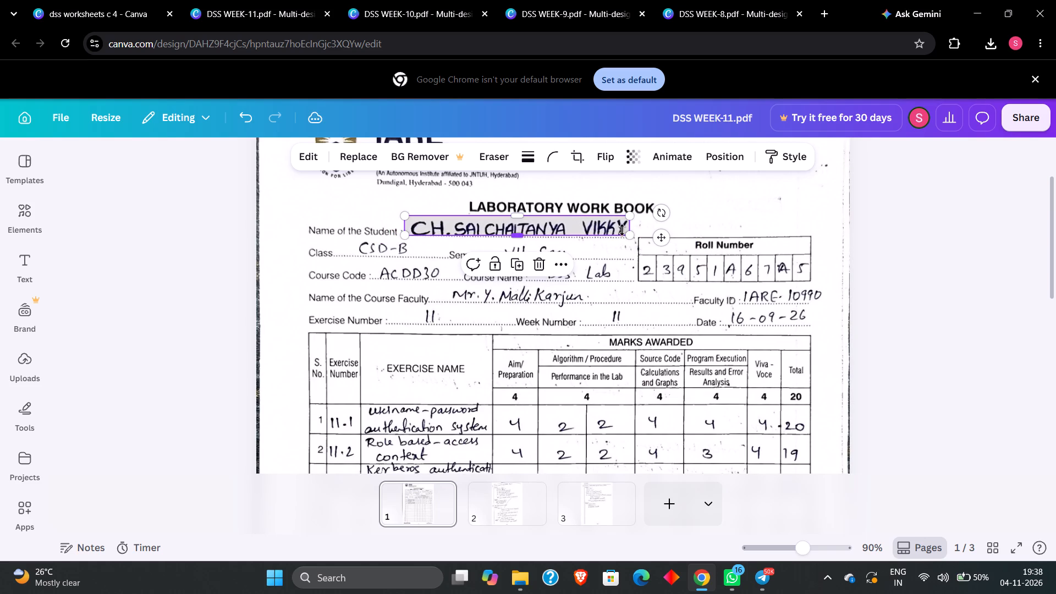
drag(627, 233, 612, 233)
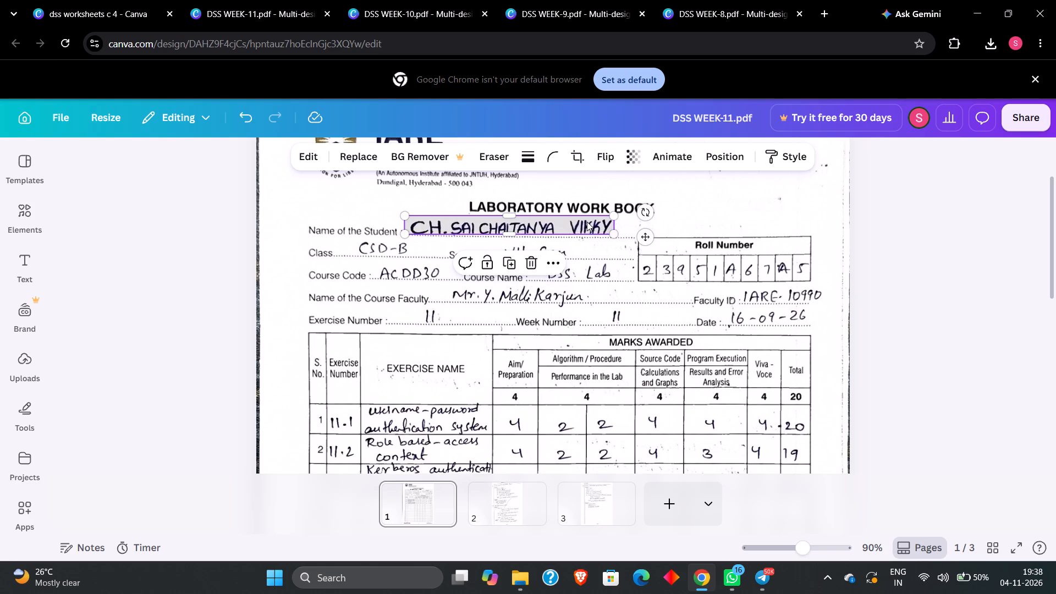
drag(587, 221, 590, 224)
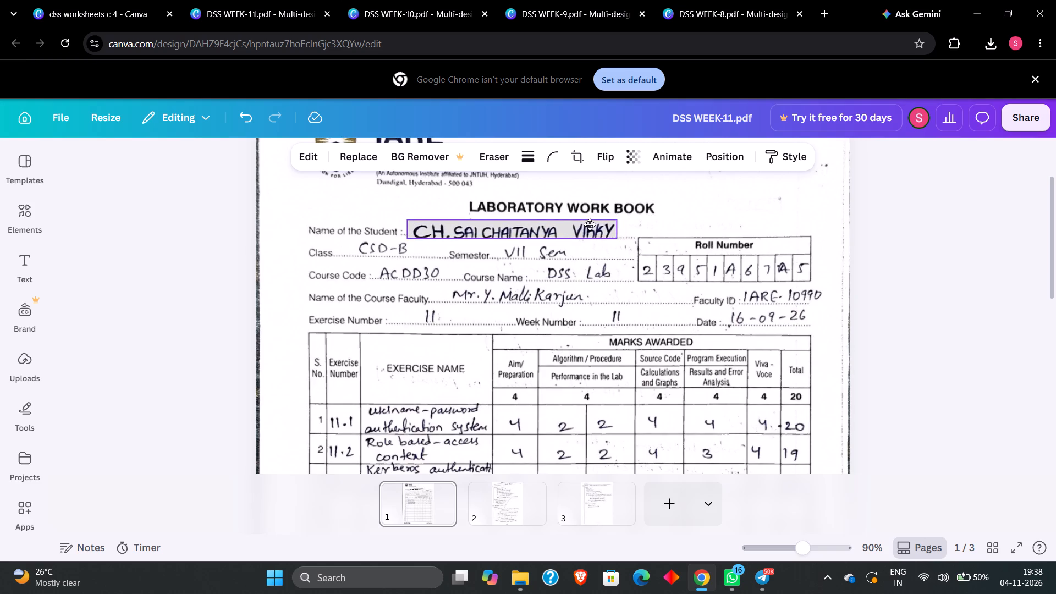
drag(590, 224, 592, 223)
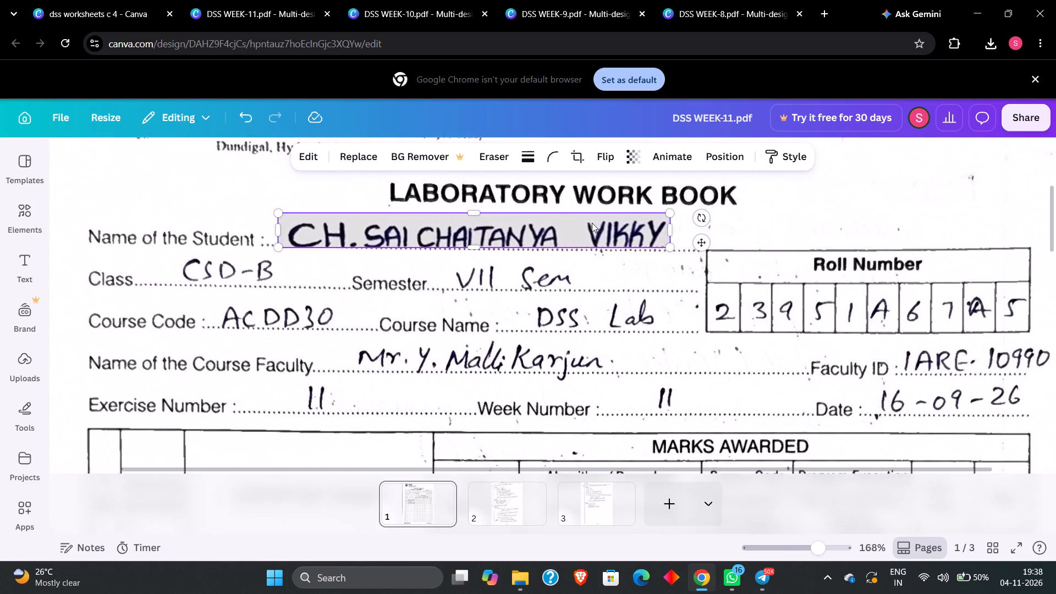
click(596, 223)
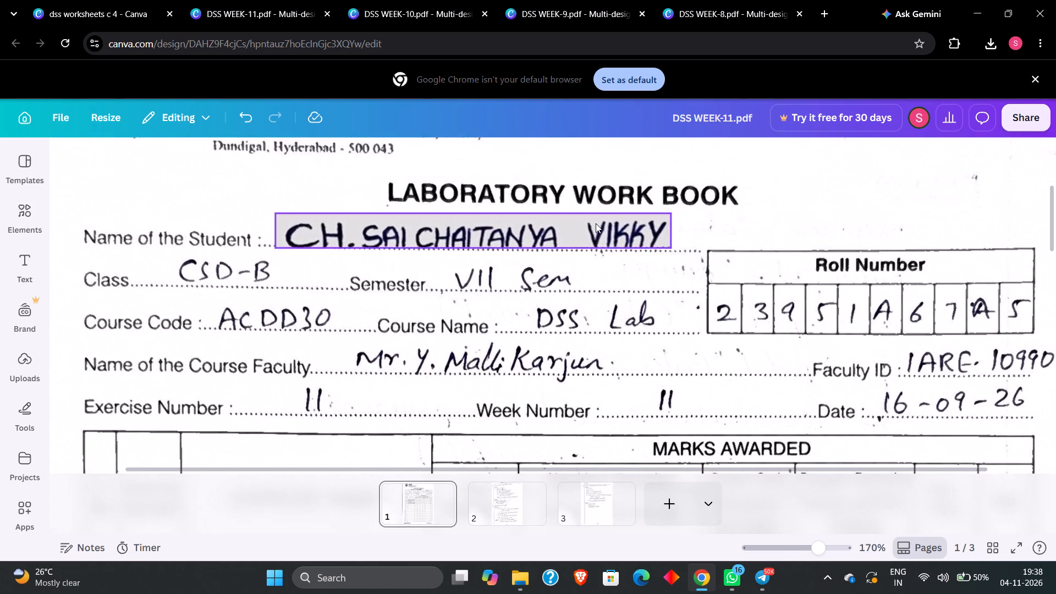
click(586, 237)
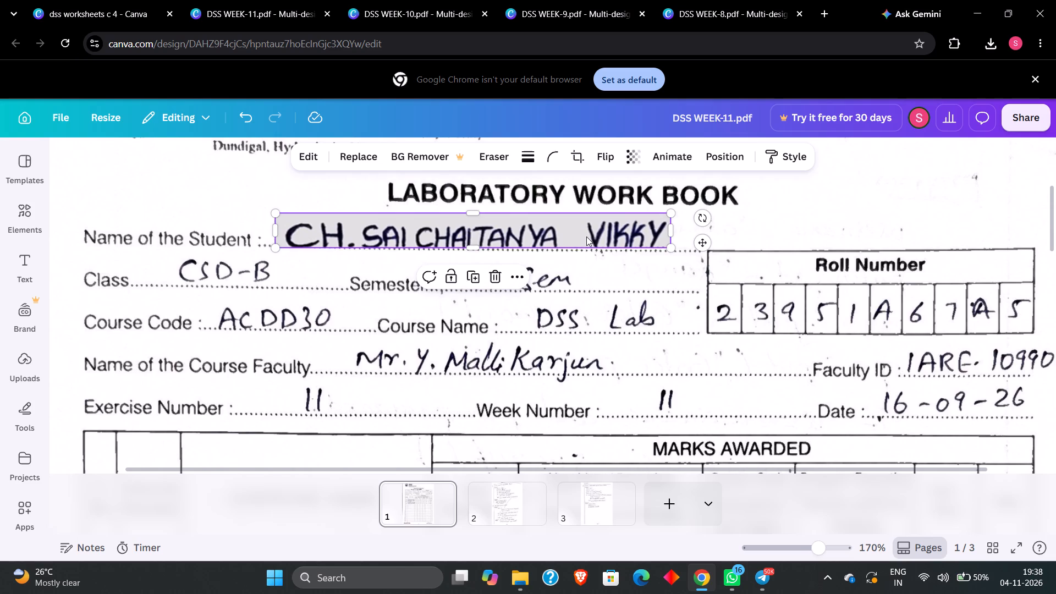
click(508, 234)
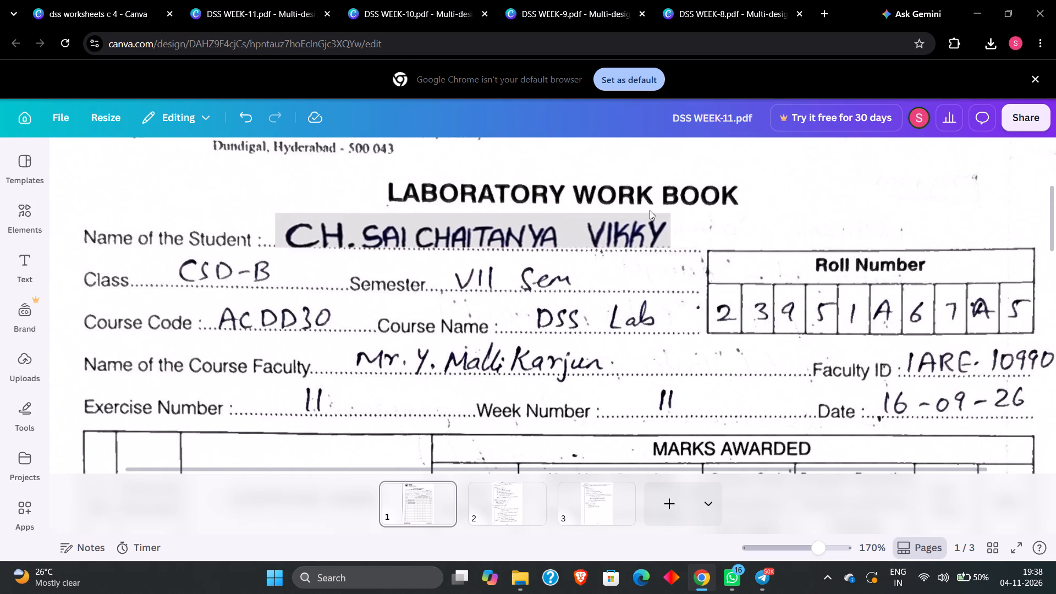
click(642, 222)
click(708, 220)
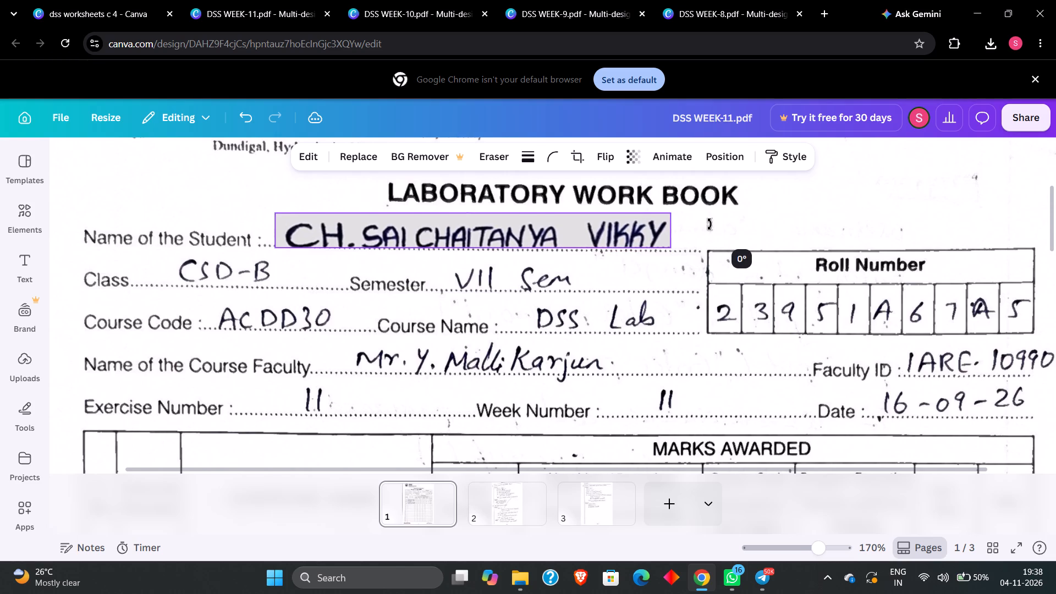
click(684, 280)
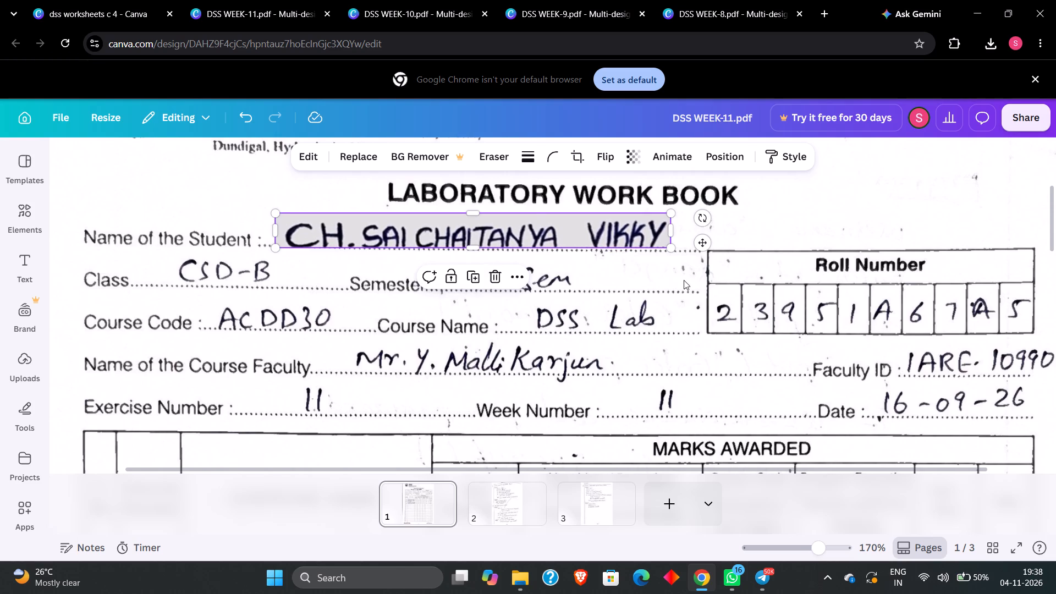
Adjust the name image's brightness to 58 and contrast to 33 so its grey background blends with the page.
click(529, 219)
click(306, 150)
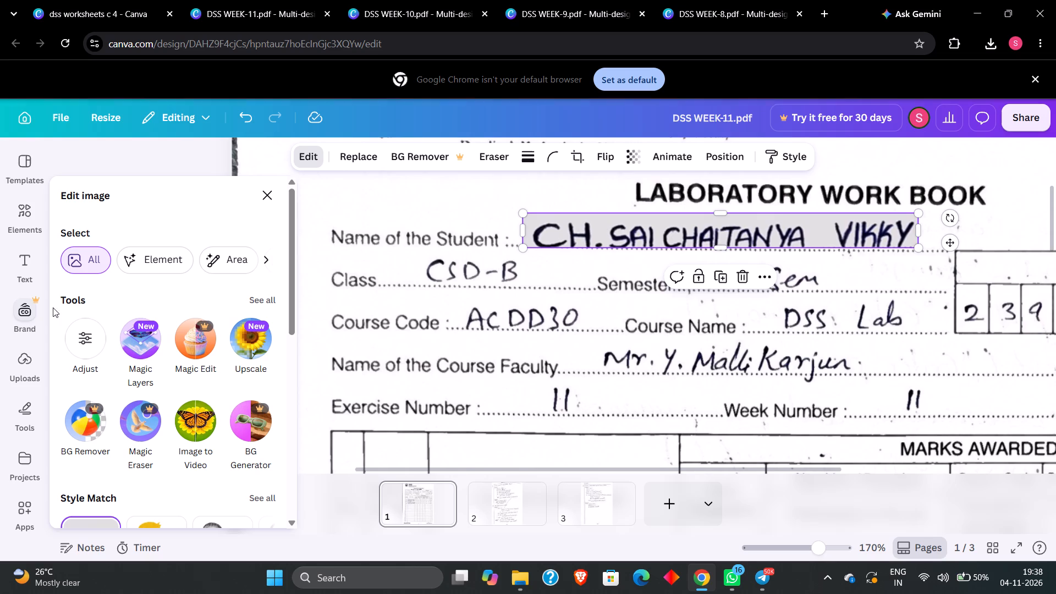
click(96, 316)
click(82, 348)
scroll(140, 338, down, 2)
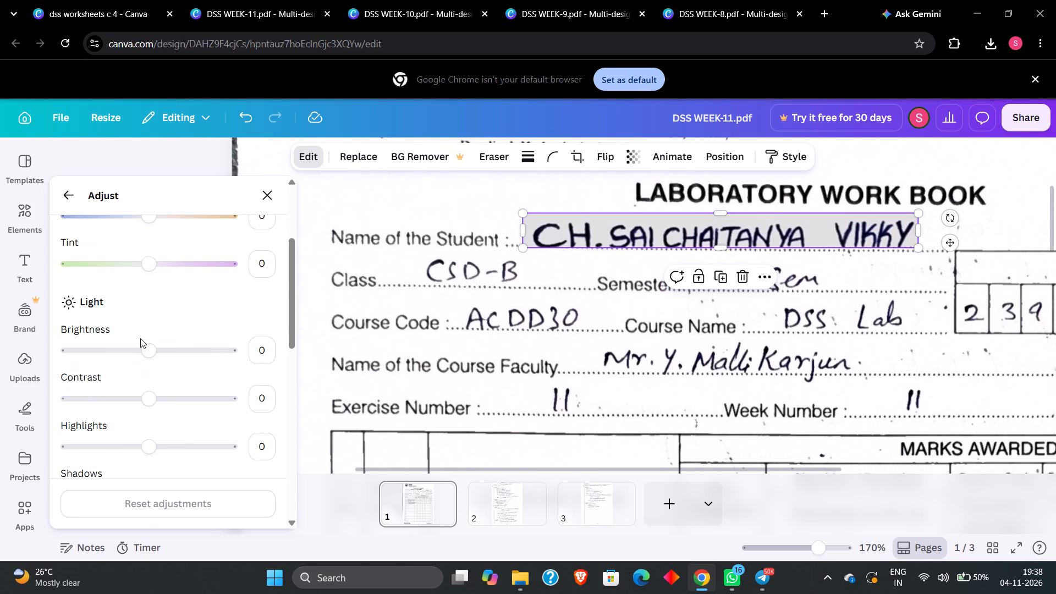
drag(145, 342, 197, 348)
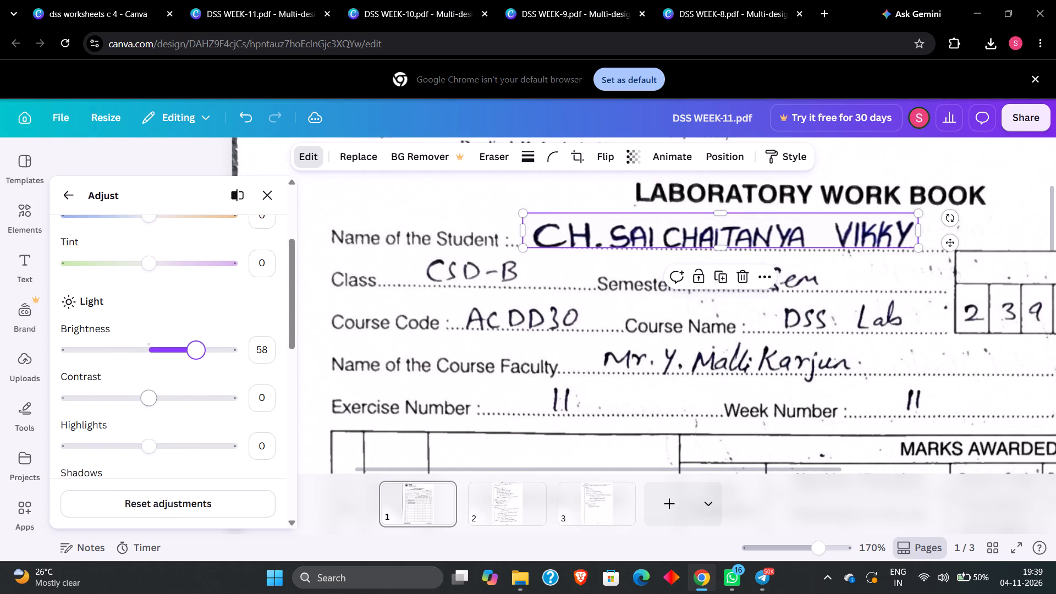
drag(145, 398, 177, 405)
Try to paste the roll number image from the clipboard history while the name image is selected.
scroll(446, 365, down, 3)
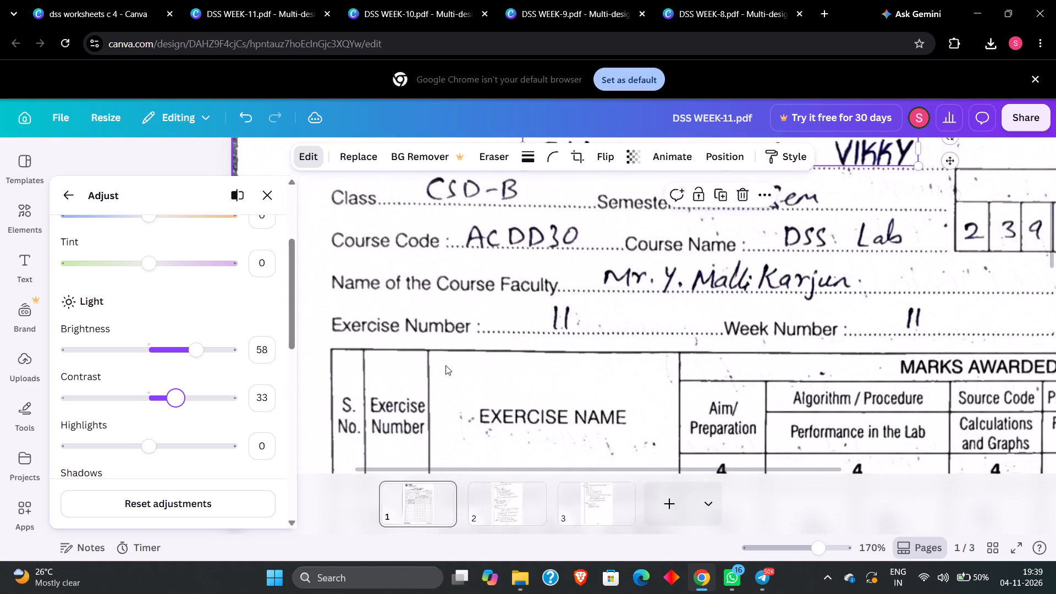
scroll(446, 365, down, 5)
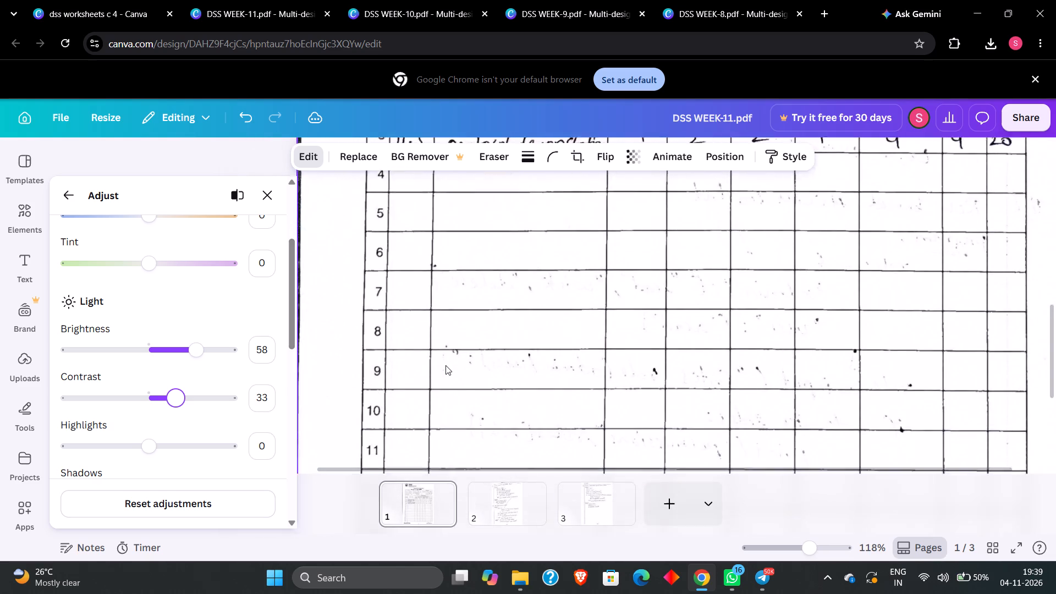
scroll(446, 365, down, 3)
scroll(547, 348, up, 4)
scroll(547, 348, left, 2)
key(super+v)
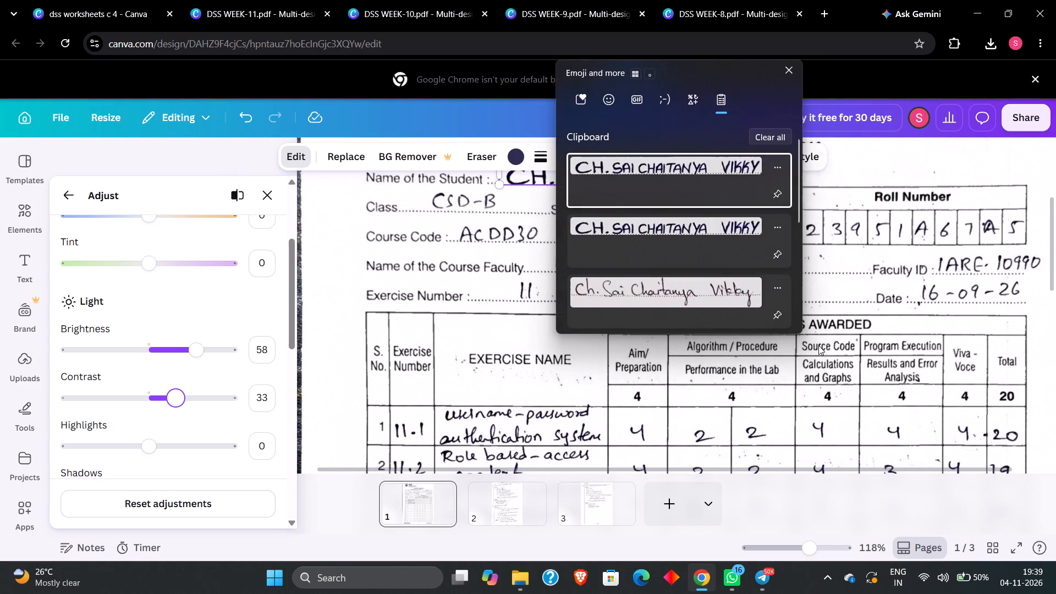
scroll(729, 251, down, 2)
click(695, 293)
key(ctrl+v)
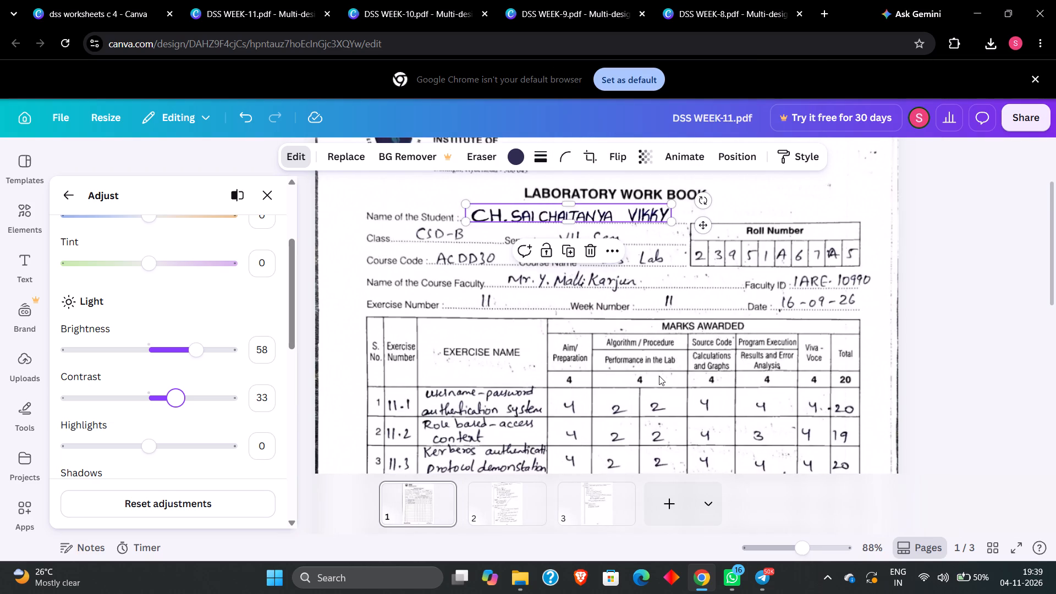
Select the page background and paste the roll number image from the clipboard history onto page 1 of DSS WEEK-11.
scroll(659, 376, down, 1)
scroll(582, 360, down, 1)
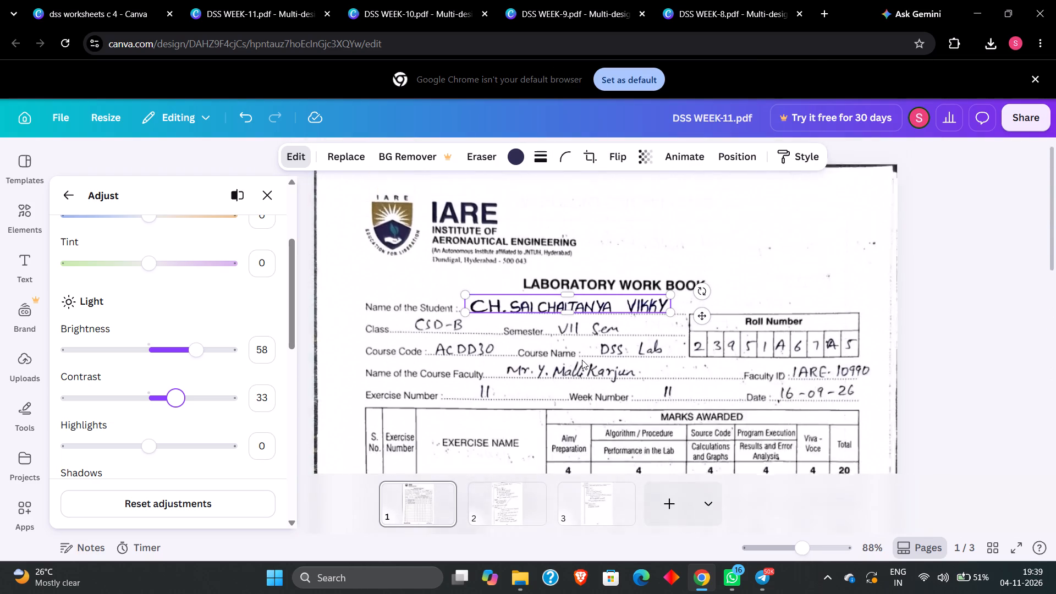
scroll(582, 360, down, 6)
scroll(582, 360, up, 2)
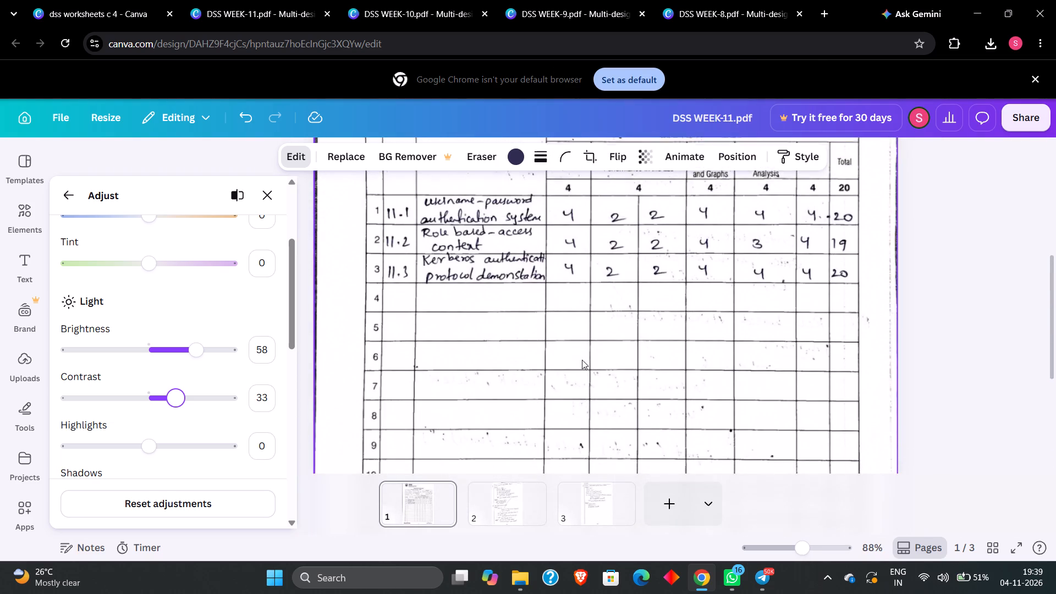
scroll(582, 360, up, 1)
click(582, 360)
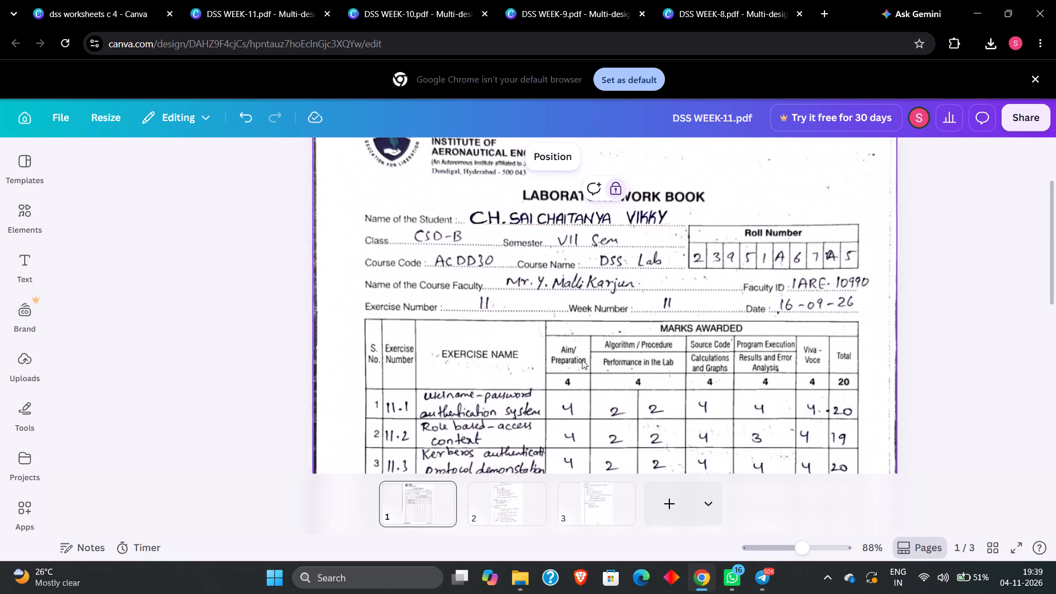
key(super+v)
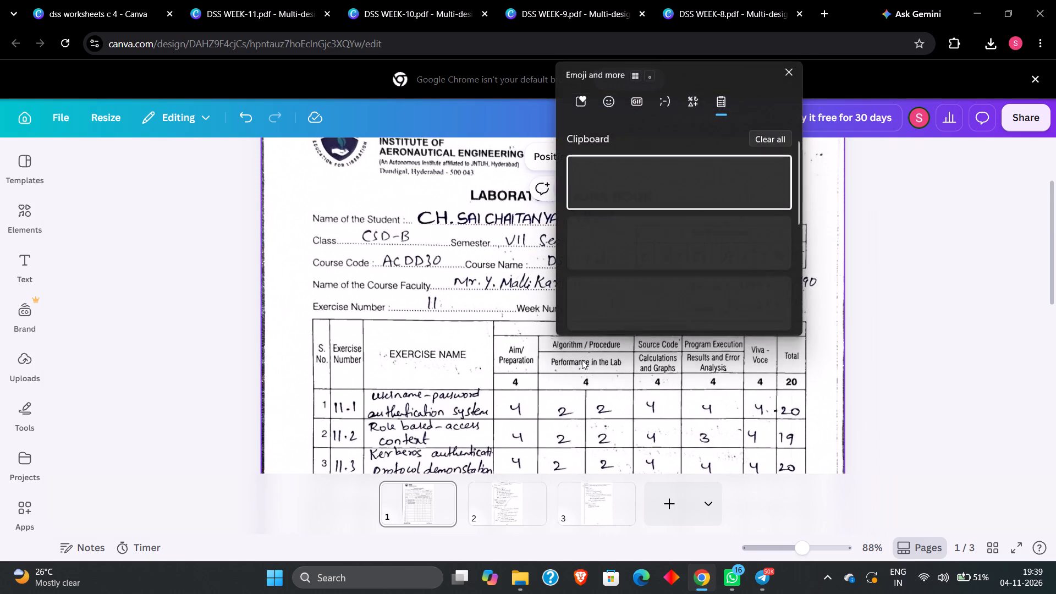
scroll(736, 212, down, 2)
click(701, 279)
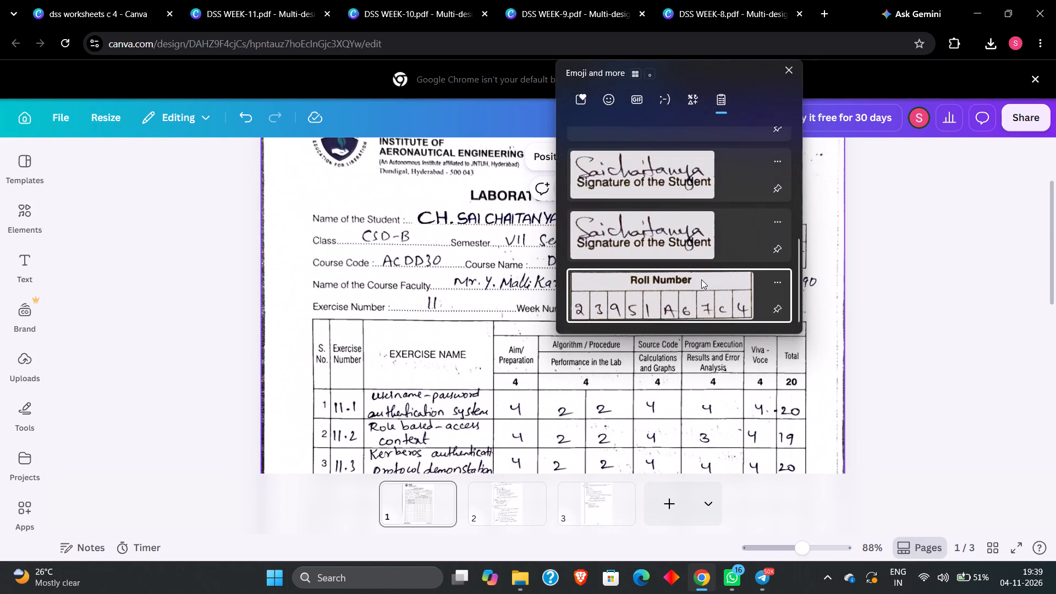
key(ctrl+v)
Move the roll number image over the old Roll Number box and shrink it to about 278 by 71 to cover it.
scroll(681, 343, down, 2)
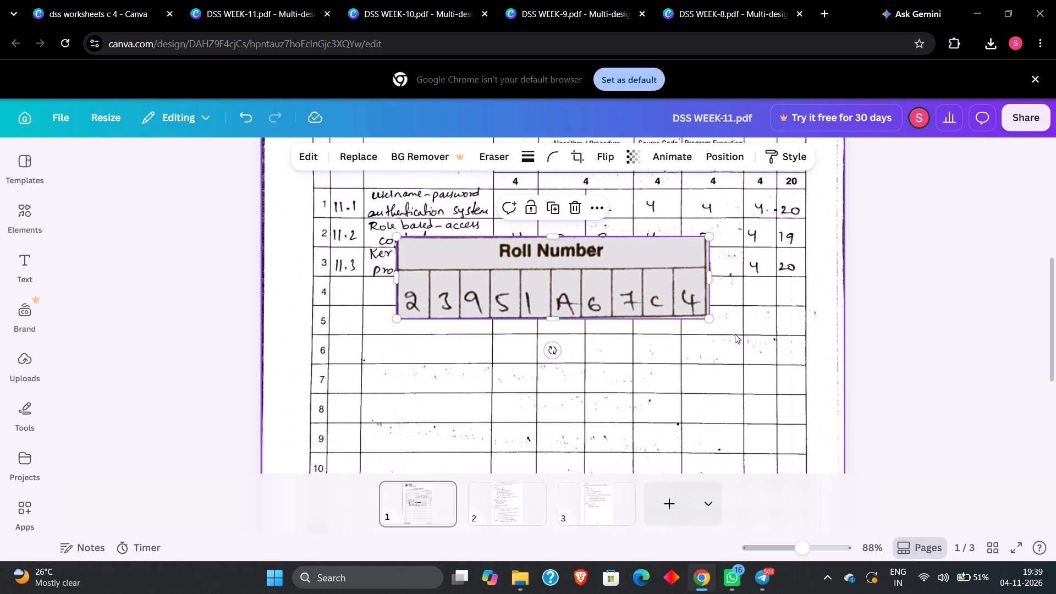
click(711, 291)
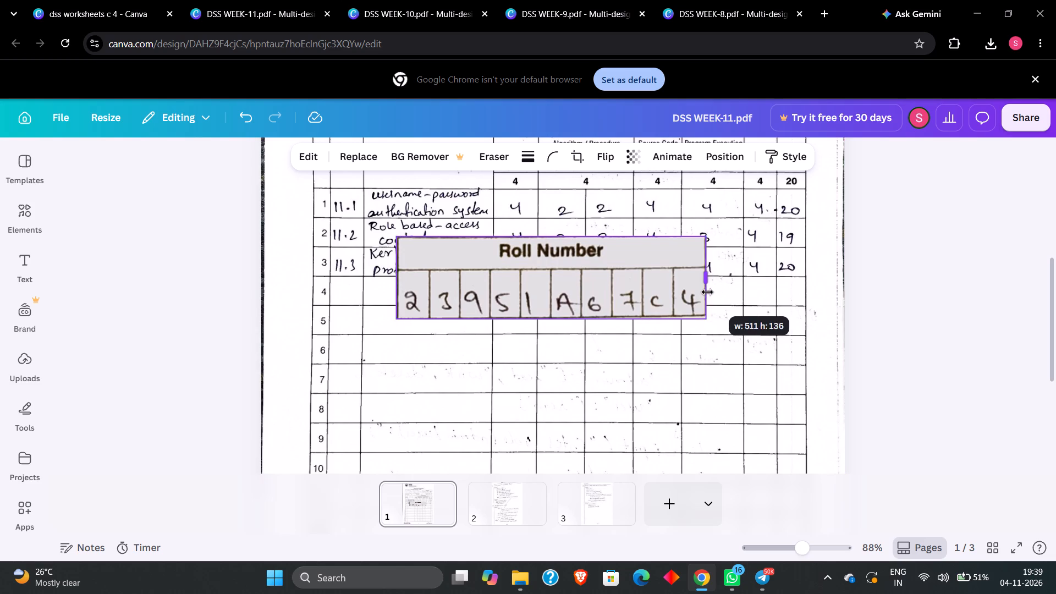
click(689, 317)
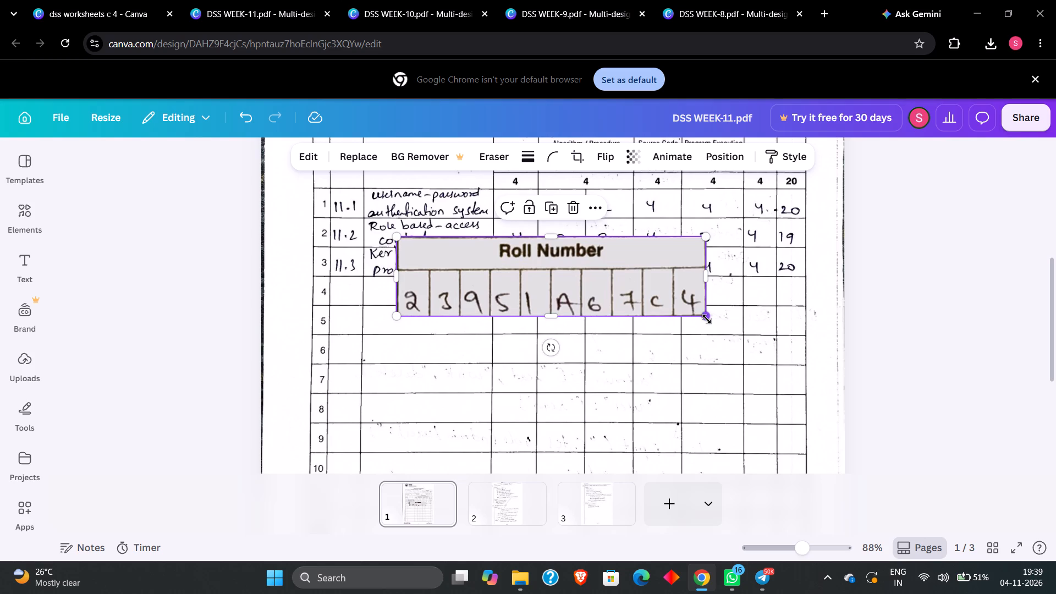
drag(707, 319, 599, 288)
scroll(672, 275, up, 3)
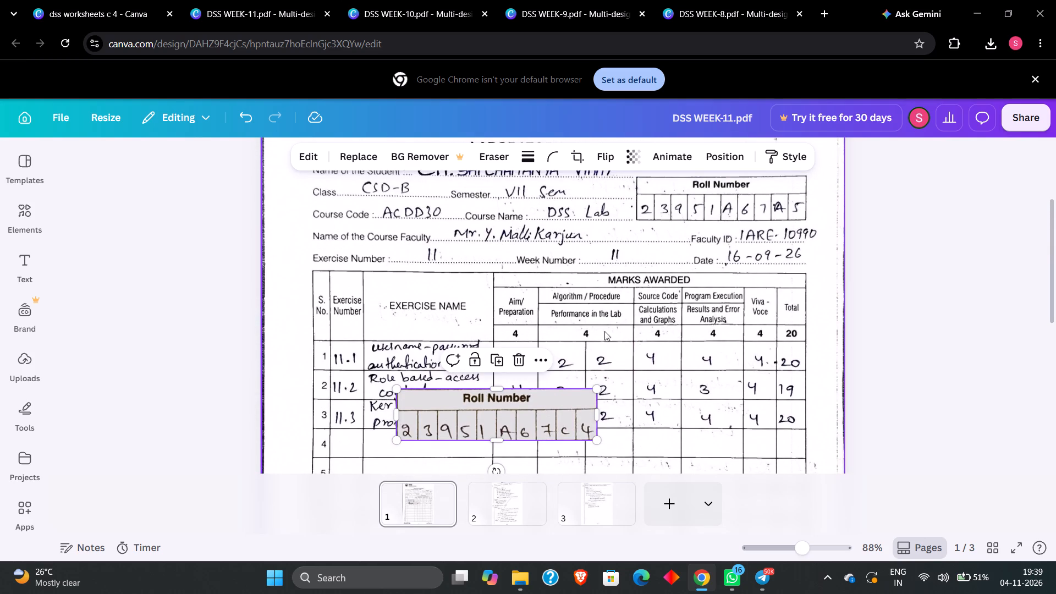
drag(548, 412, 777, 198)
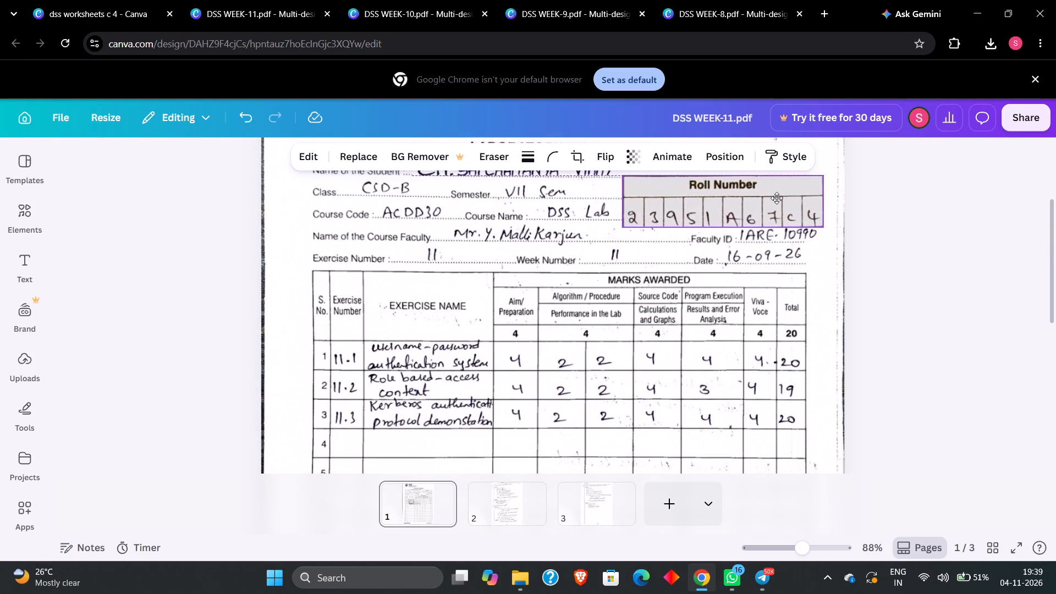
drag(777, 198, 778, 198)
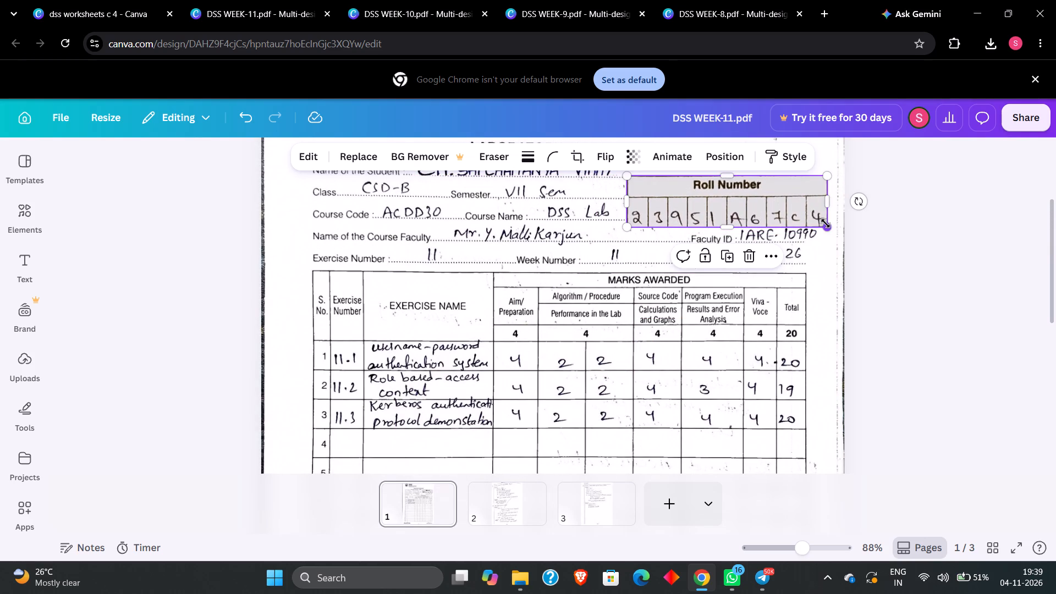
drag(826, 223, 802, 219)
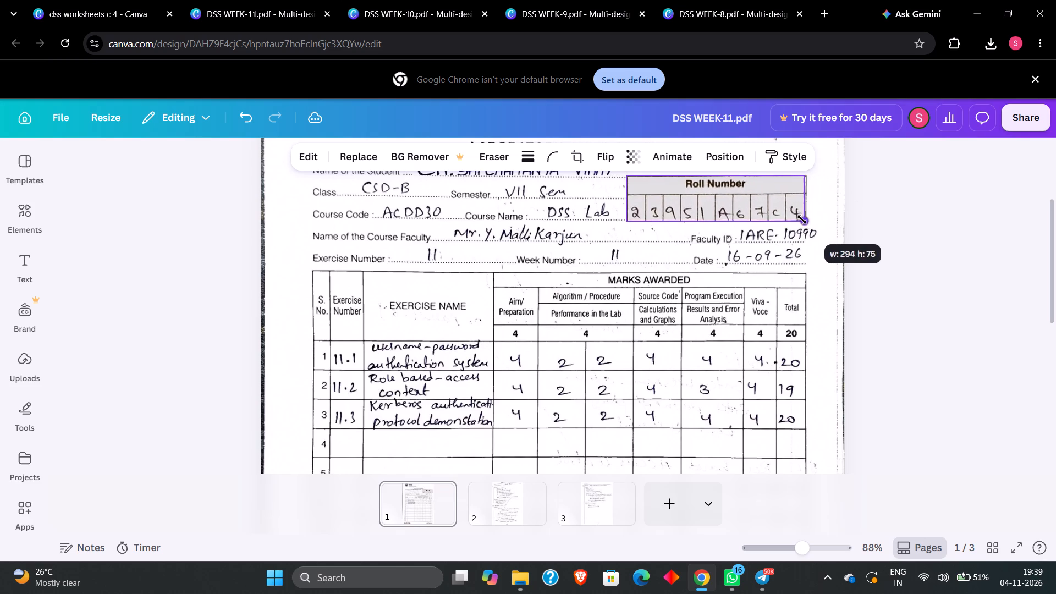
drag(802, 219, 790, 234)
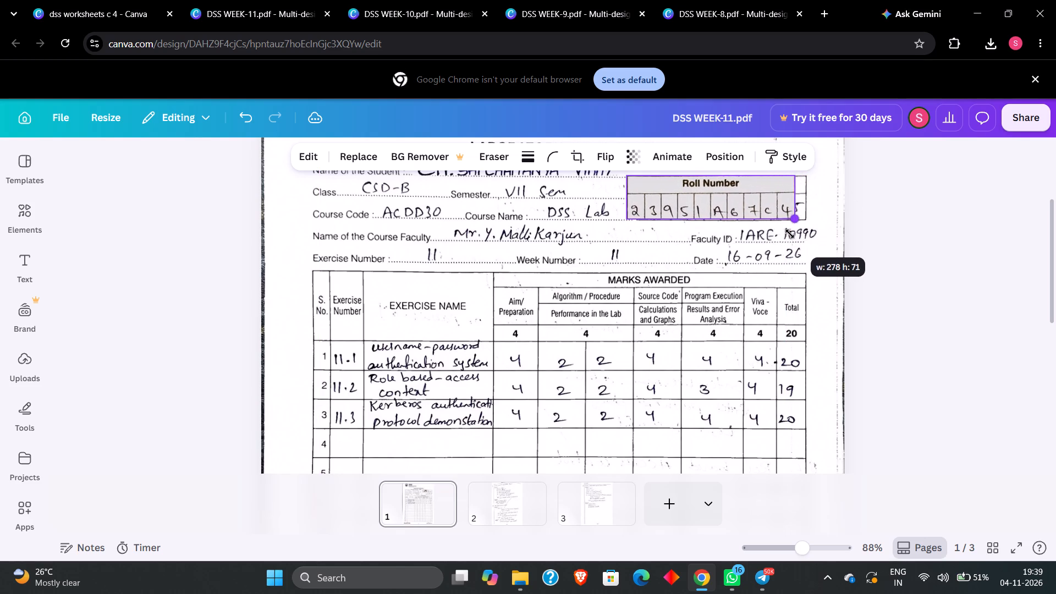
drag(790, 234, 791, 234)
drag(745, 209, 755, 208)
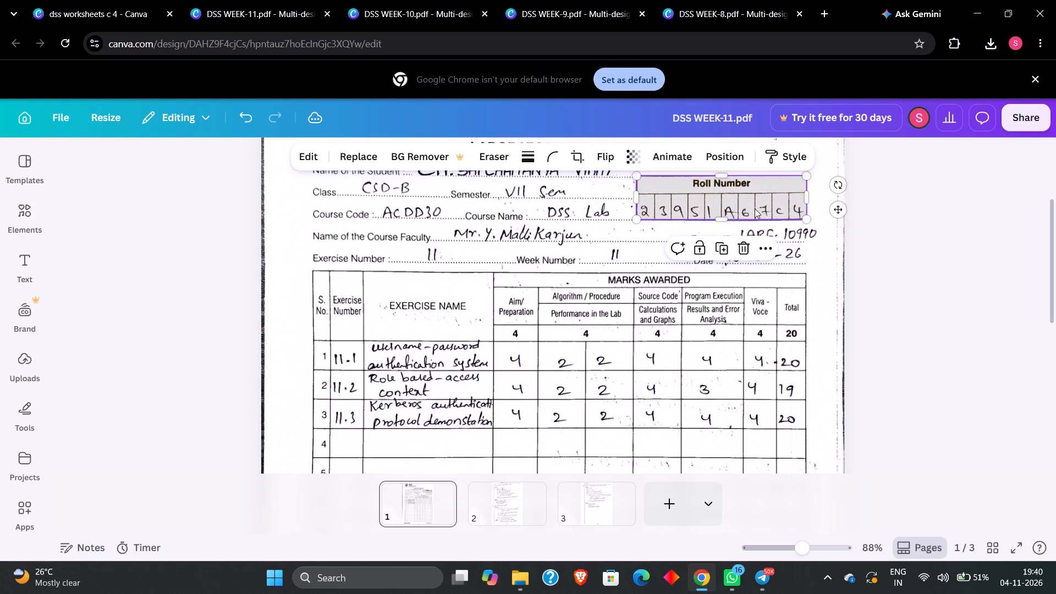
click(782, 258)
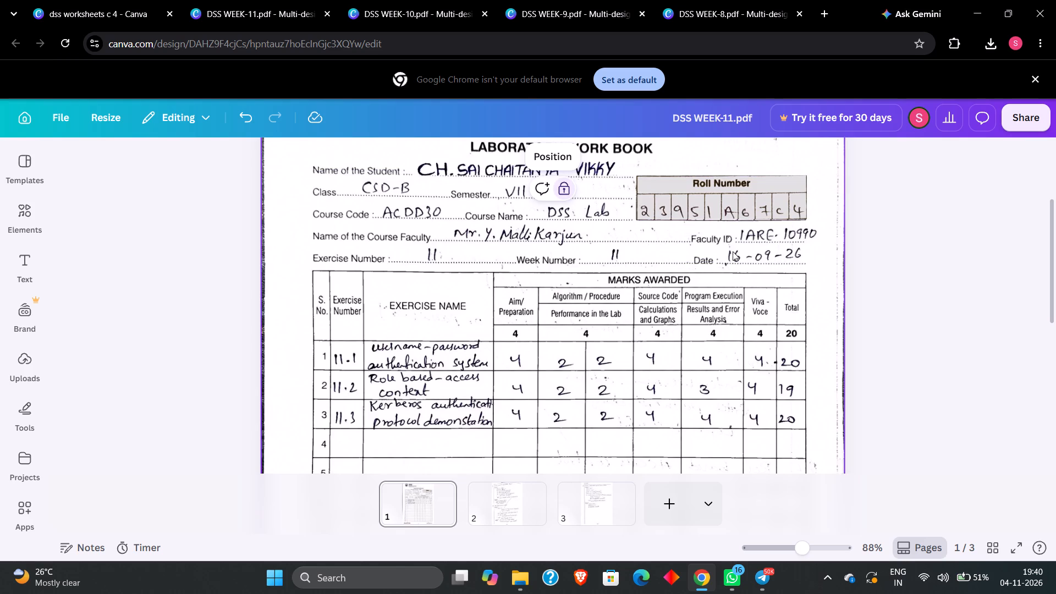
Adjust the roll number image's brightness to 59 and contrast to 33 so its grey background blends with the page.
scroll(730, 250, up, 1)
click(730, 250)
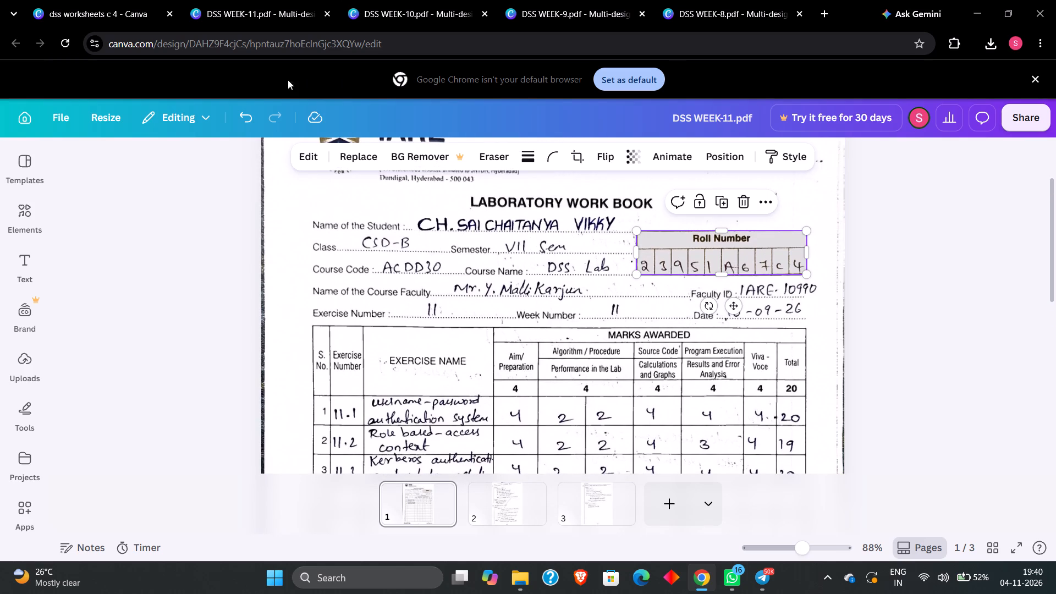
click(304, 159)
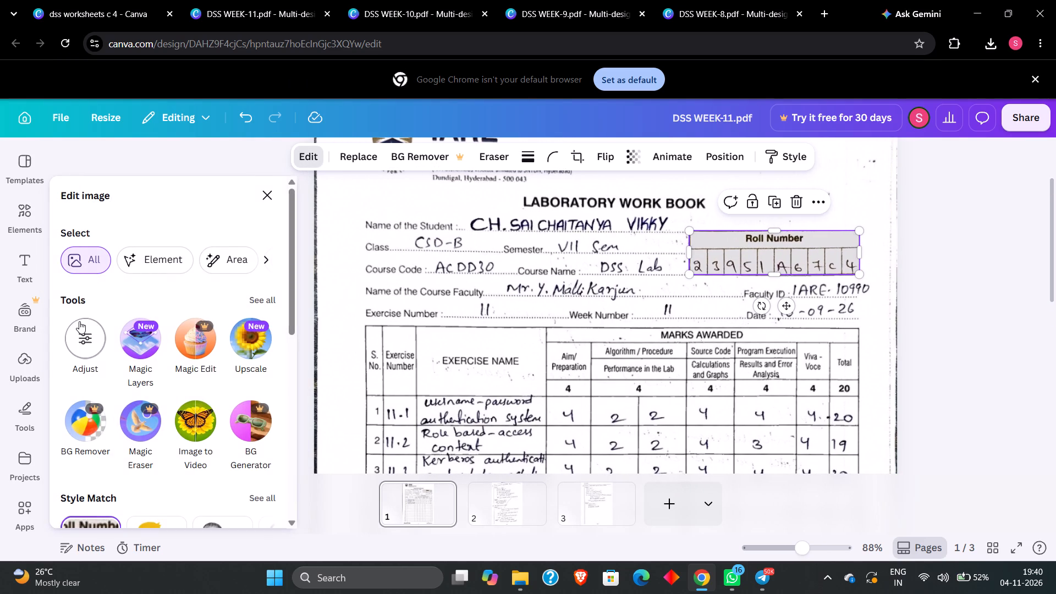
click(79, 321)
scroll(158, 363, down, 2)
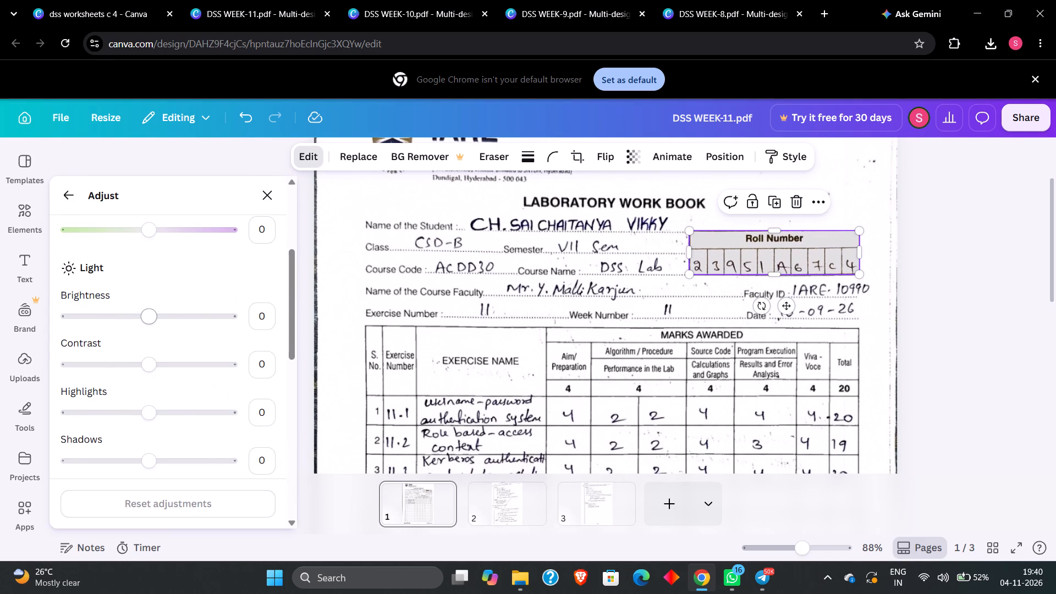
drag(150, 316, 190, 320)
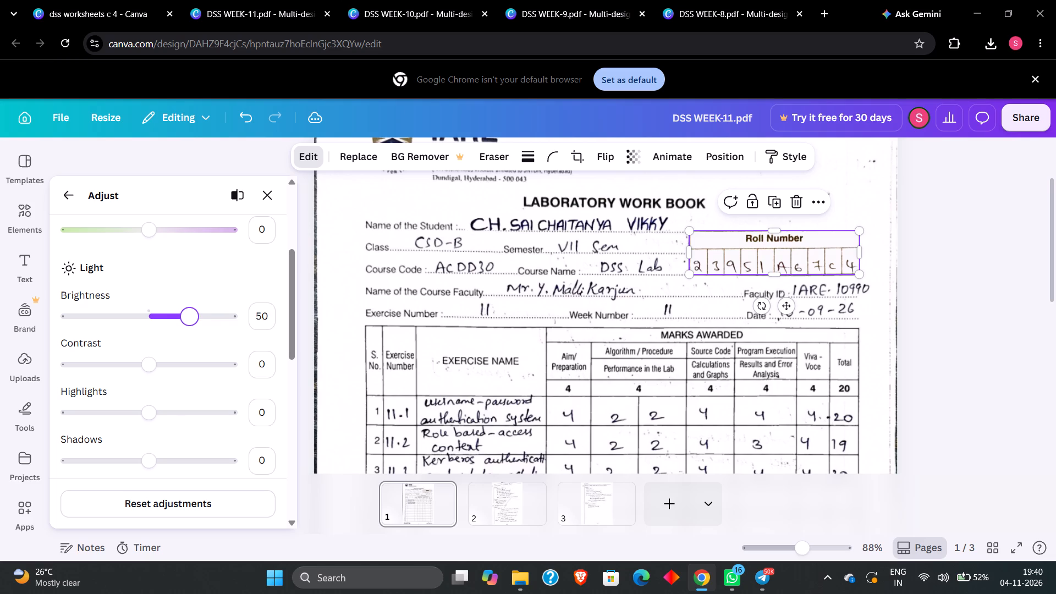
drag(190, 320, 197, 320)
drag(150, 364, 170, 364)
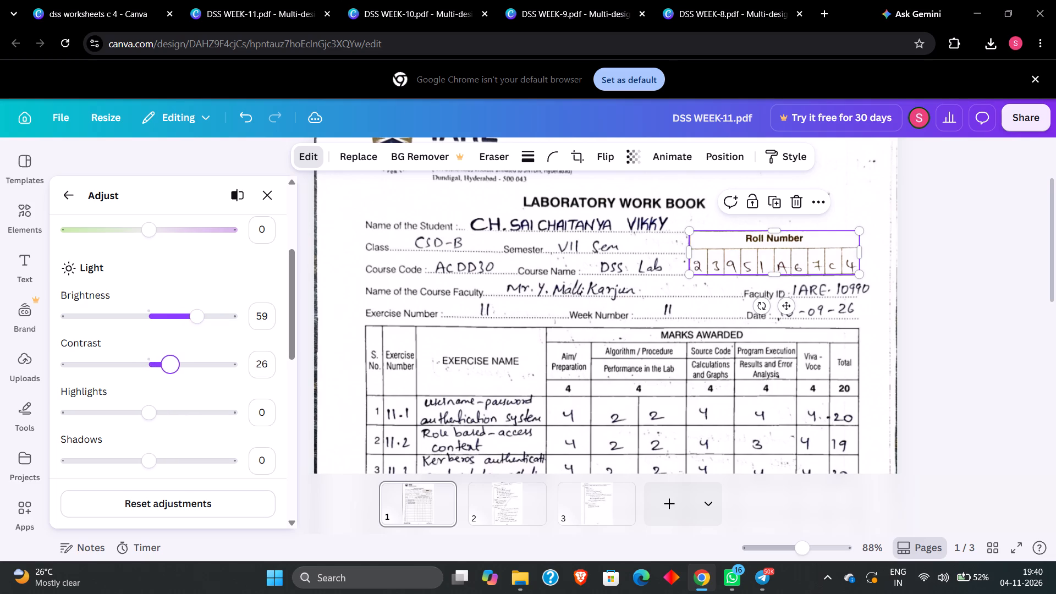
drag(170, 364, 177, 363)
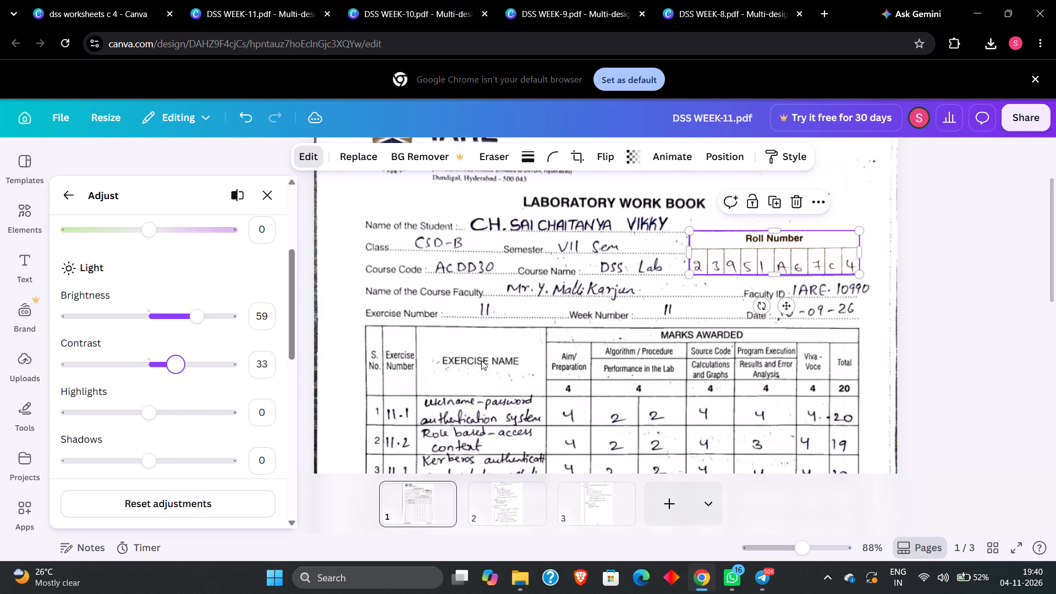
click(487, 361)
Check the finished cover page and download all pages of DSS WEEK-11 as a PDF with the Digital preset.
scroll(487, 361, down, 6)
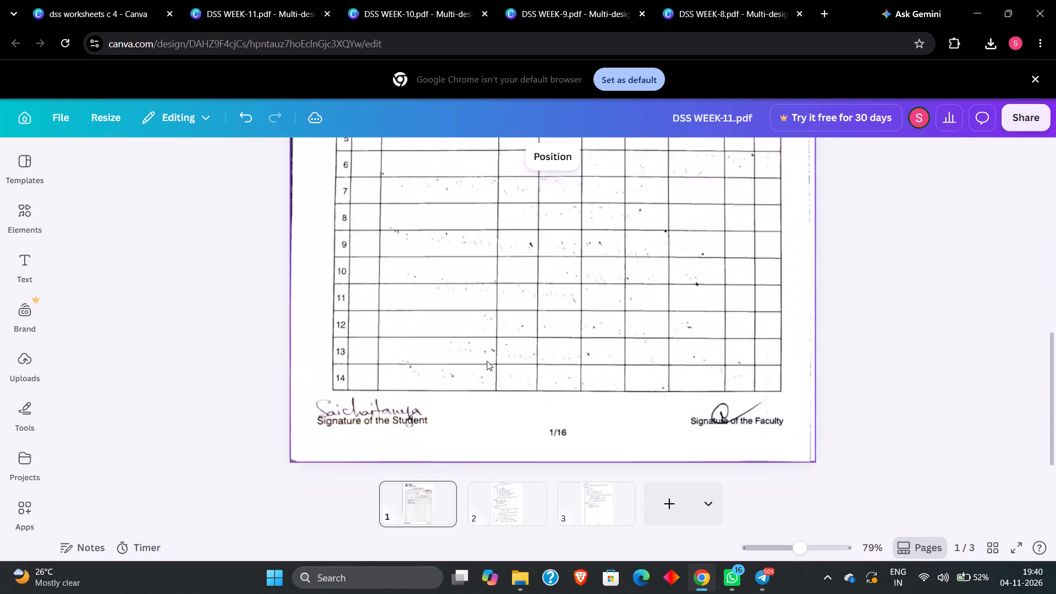
scroll(487, 361, up, 6)
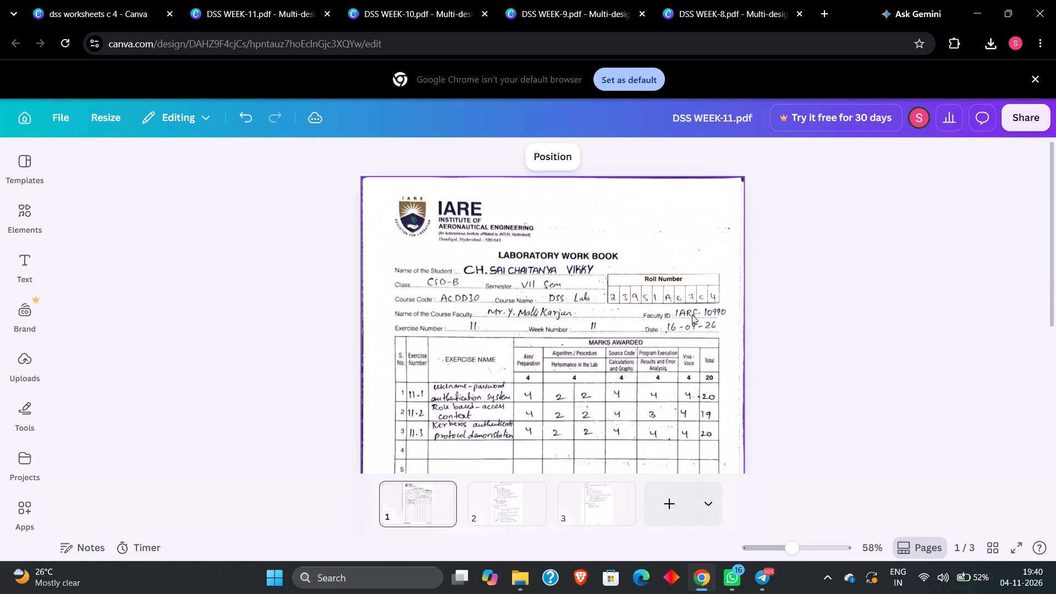
click(1010, 111)
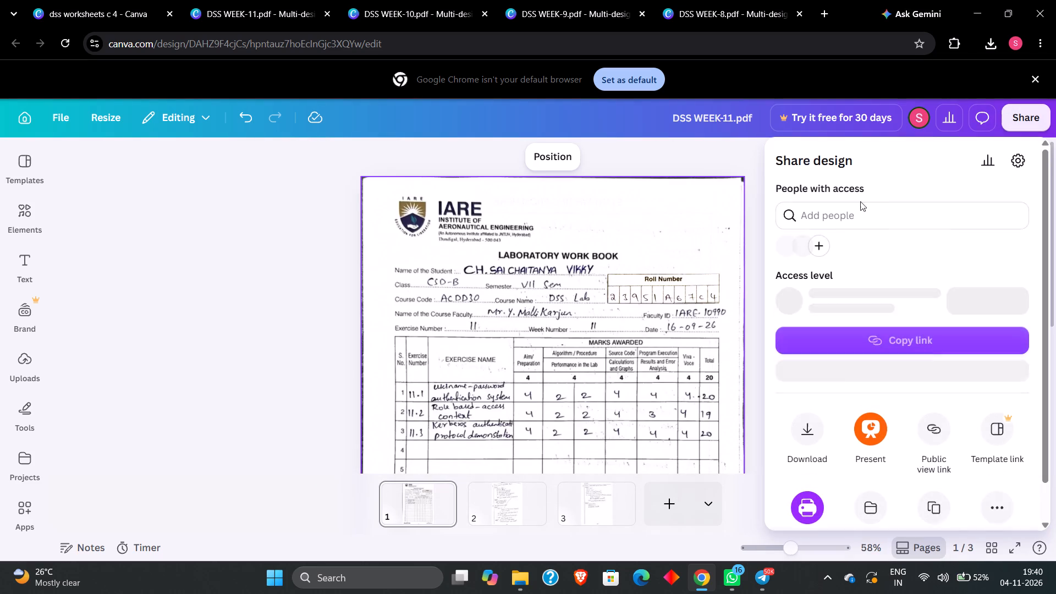
click(811, 444)
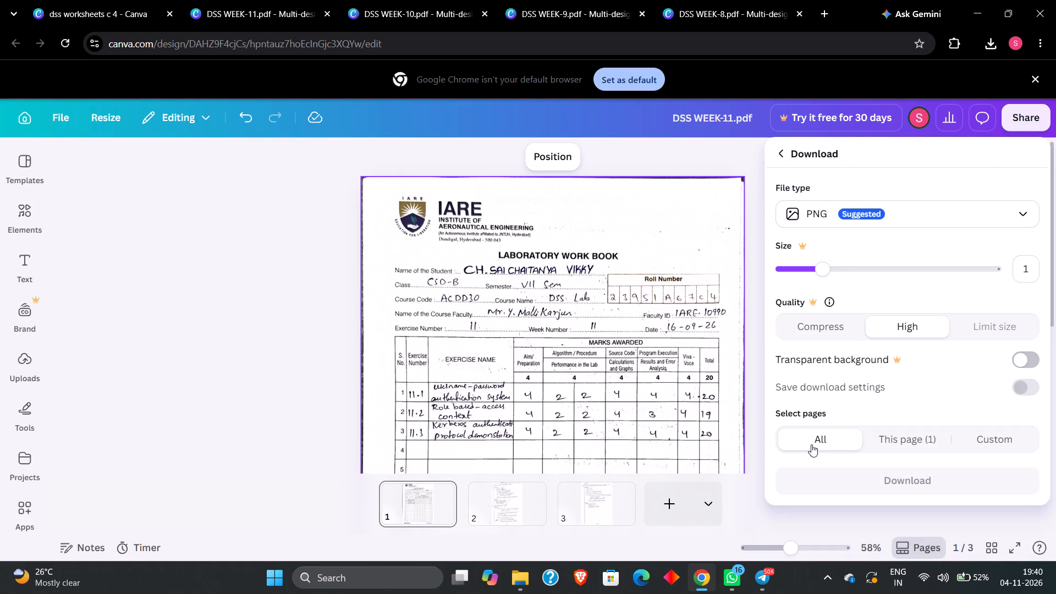
click(832, 220)
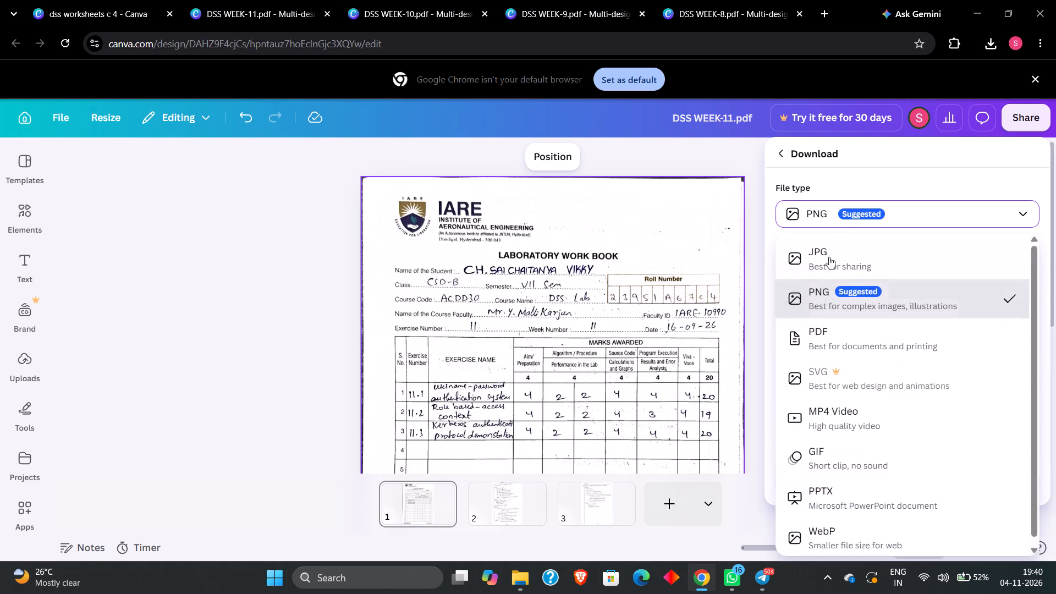
click(826, 332)
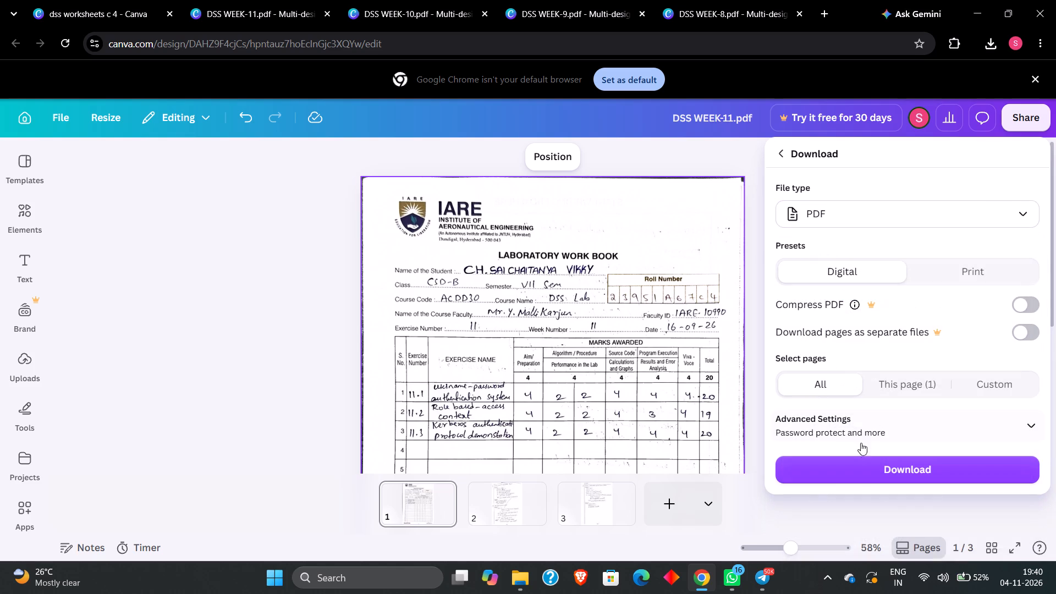
click(863, 473)
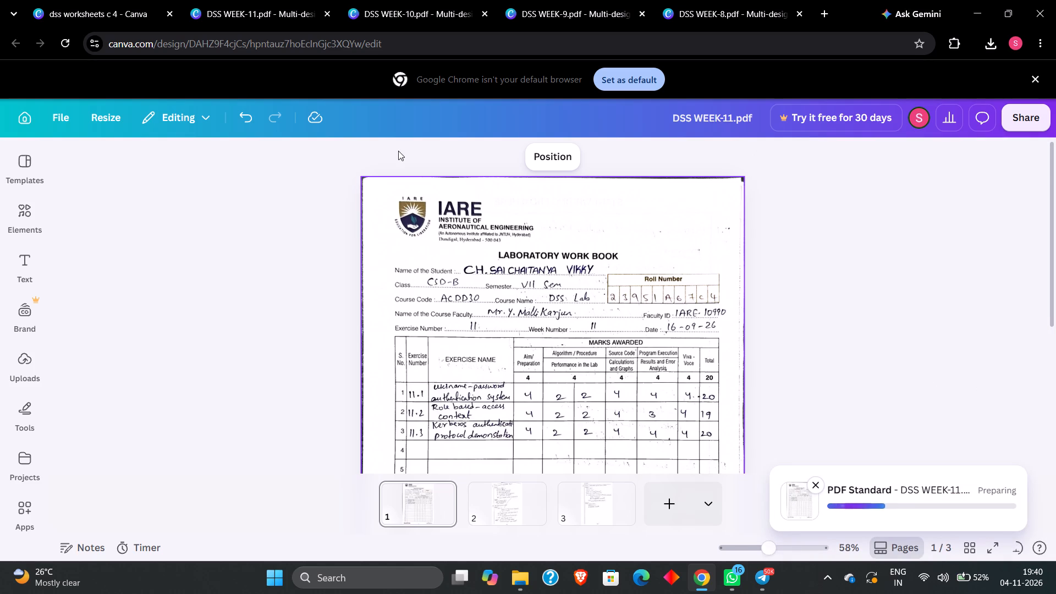
Return to the dss worksheets c 4 folder and open the DSS WEEK-12 design.
click(113, 14)
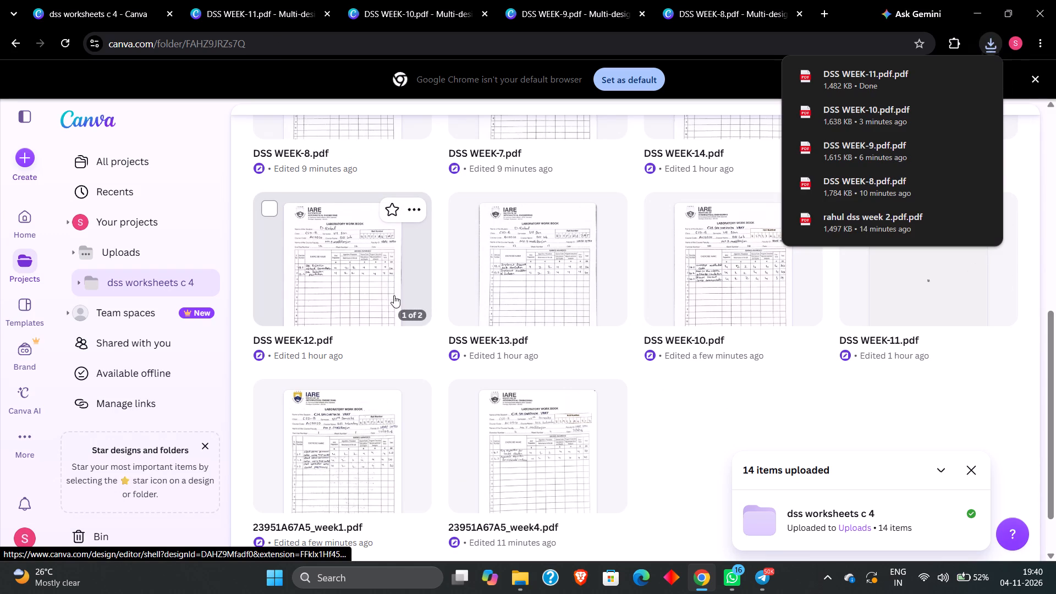
click(322, 274)
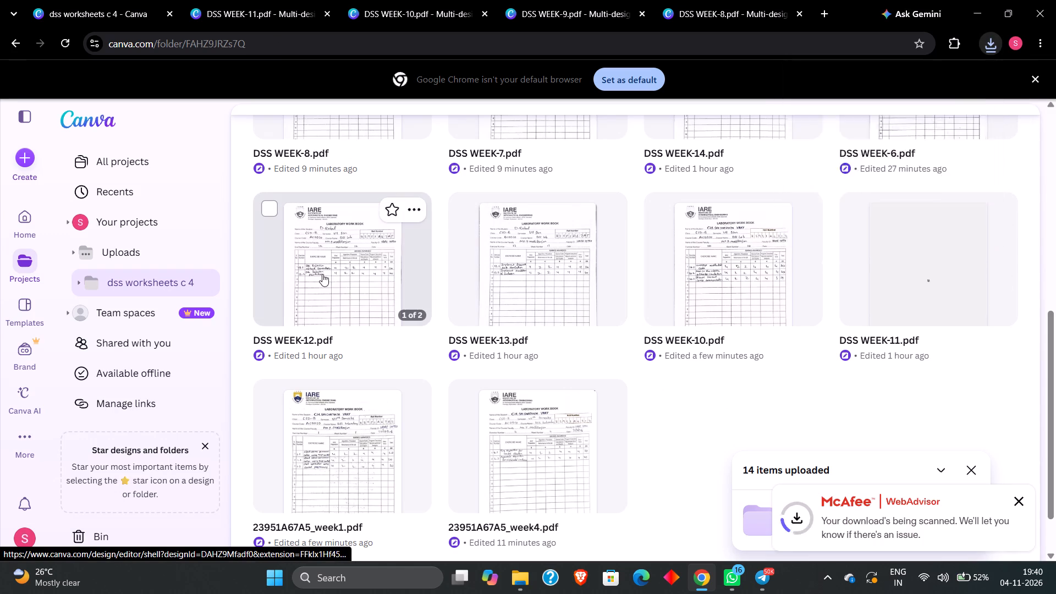
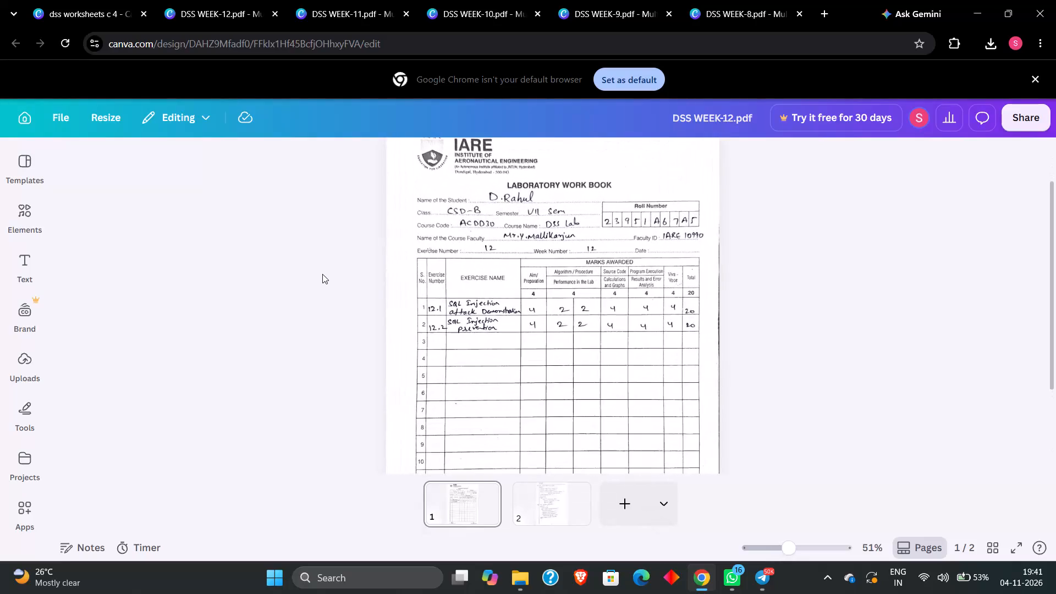
Paste the block-capital student name image from the clipboard history onto the DSS WEEK-12 cover page.
scroll(322, 274, up, 2)
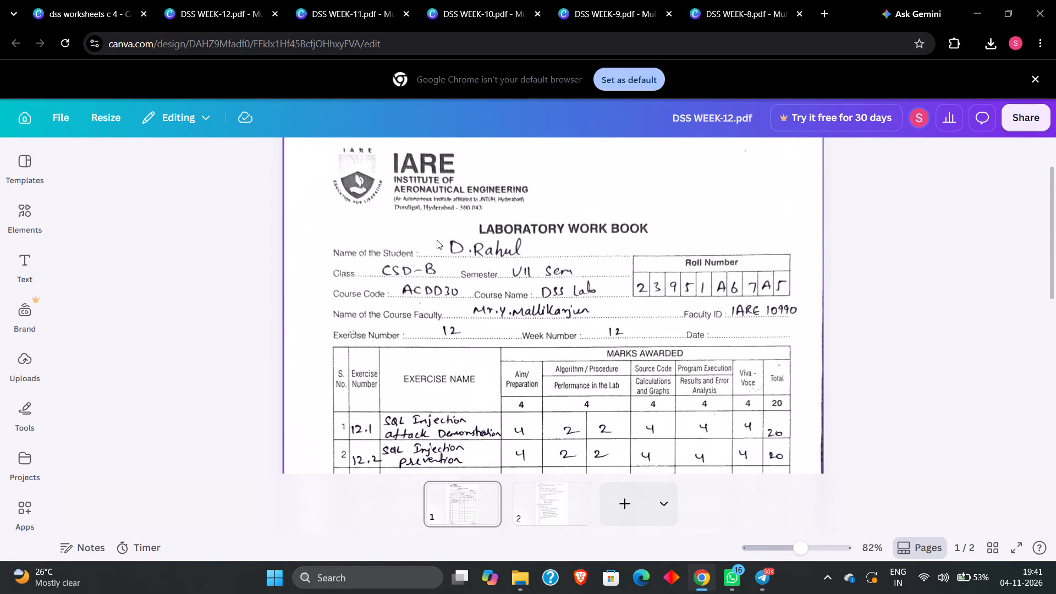
key(super+v)
click(652, 220)
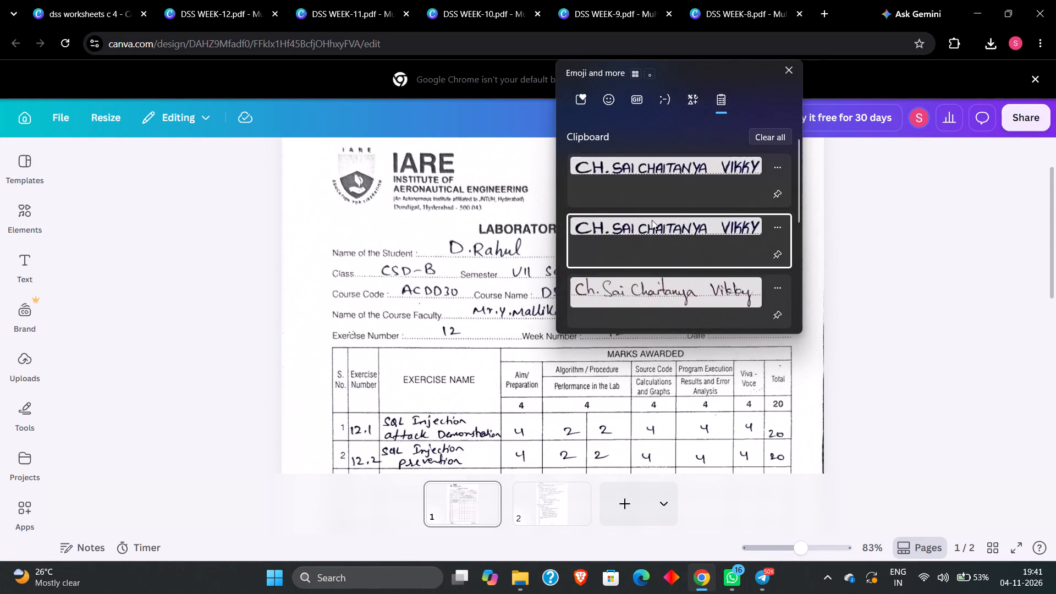
key(ctrl+v)
scroll(582, 278, down, 1)
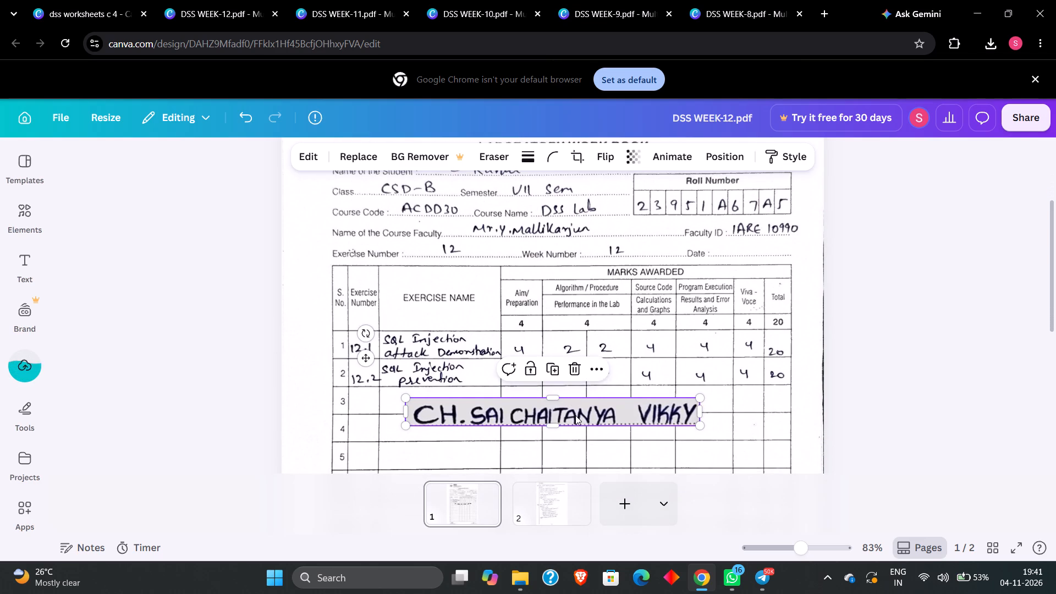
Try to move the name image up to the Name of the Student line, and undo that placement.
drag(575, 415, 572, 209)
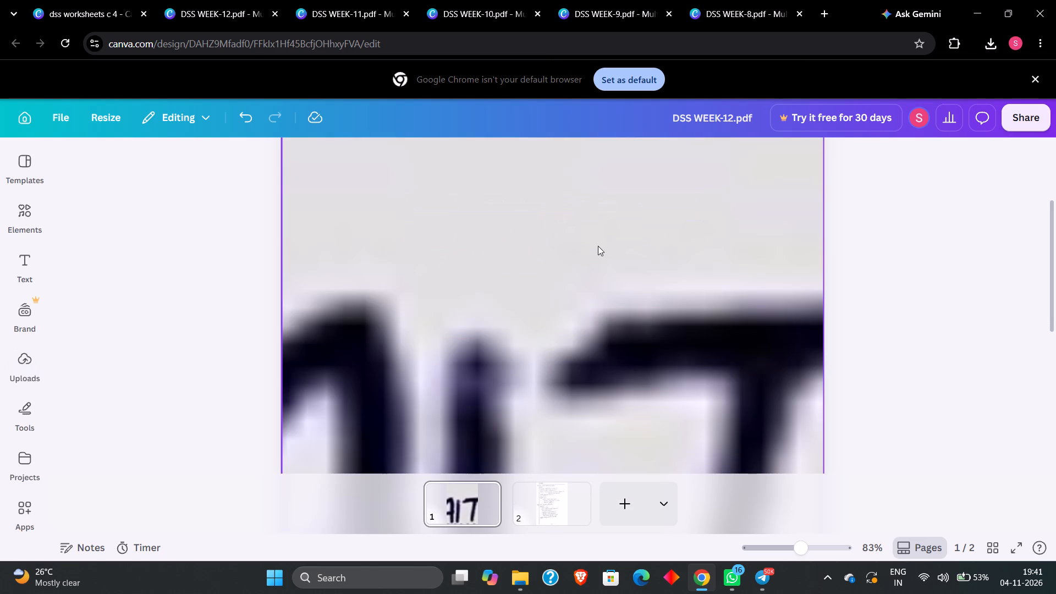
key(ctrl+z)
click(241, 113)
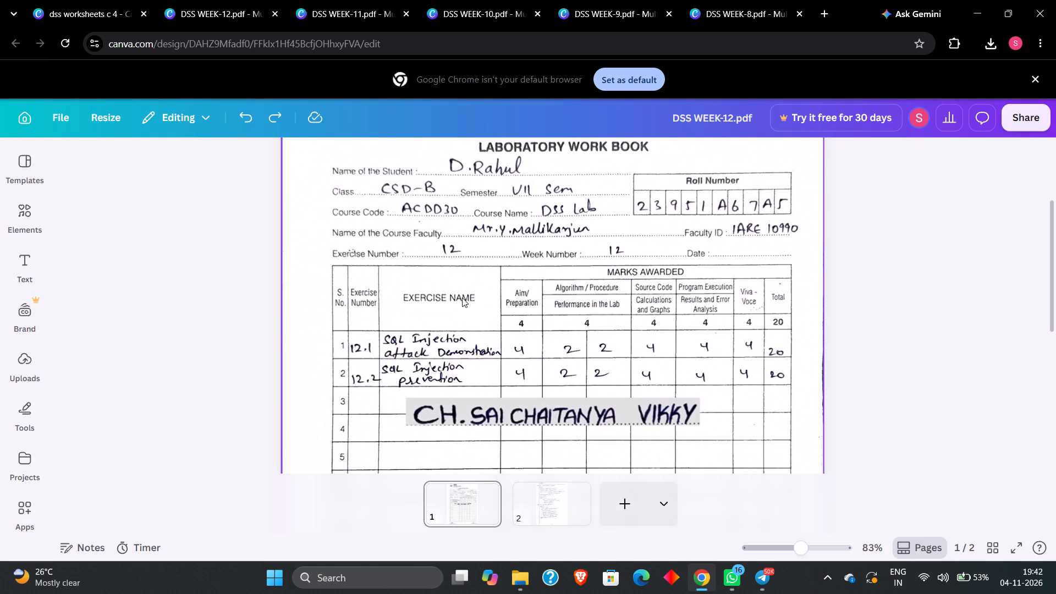
Lock the scanned cover page image in place.
right_click(462, 298)
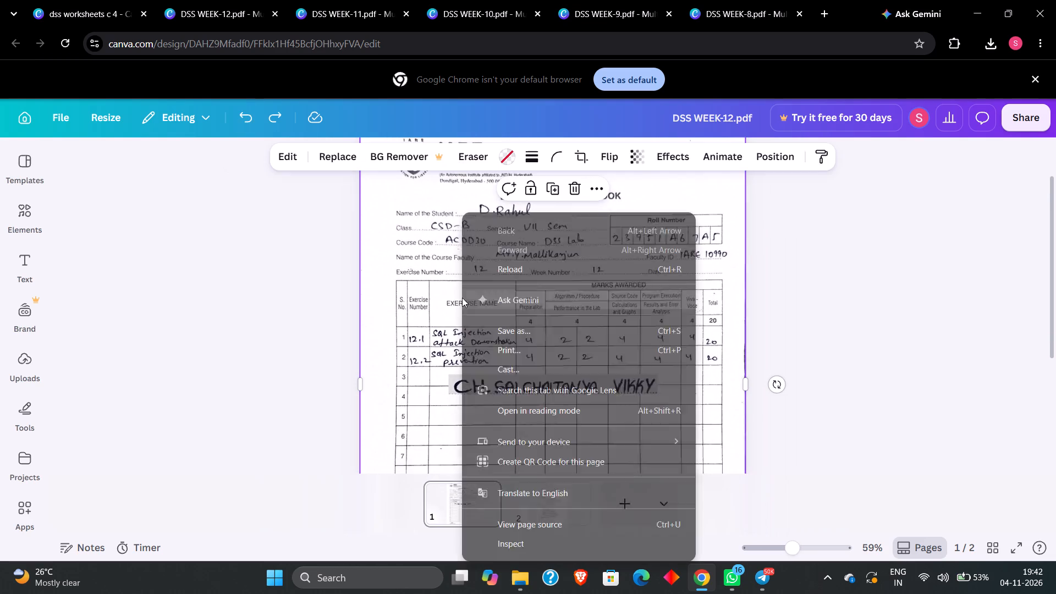
click(532, 185)
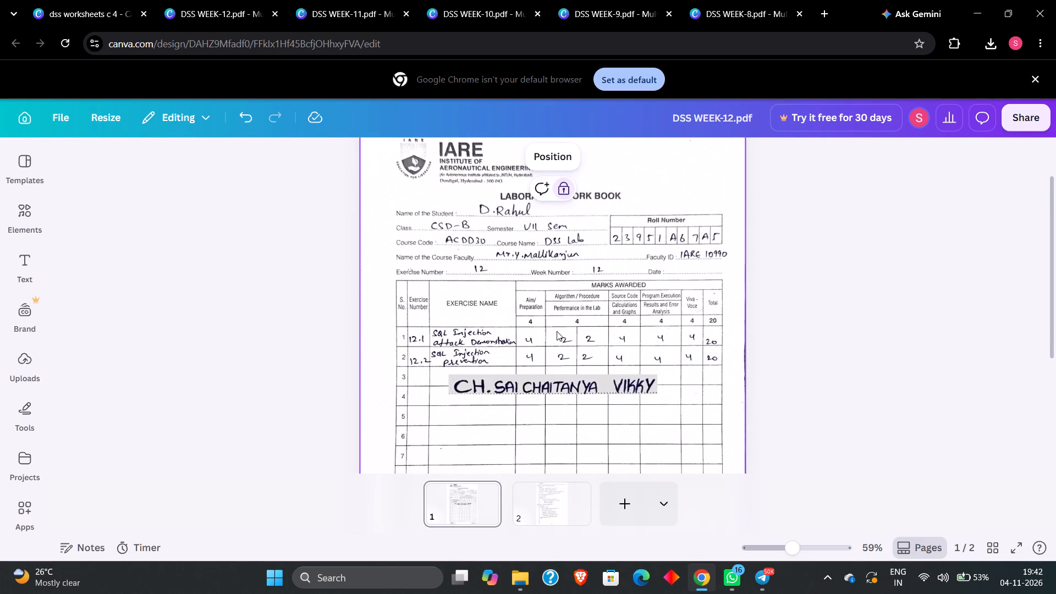
Move the name image over the old handwritten name on the Name of the Student line and shrink it to about 315 by 27.
drag(551, 382, 554, 209)
drag(658, 220, 603, 211)
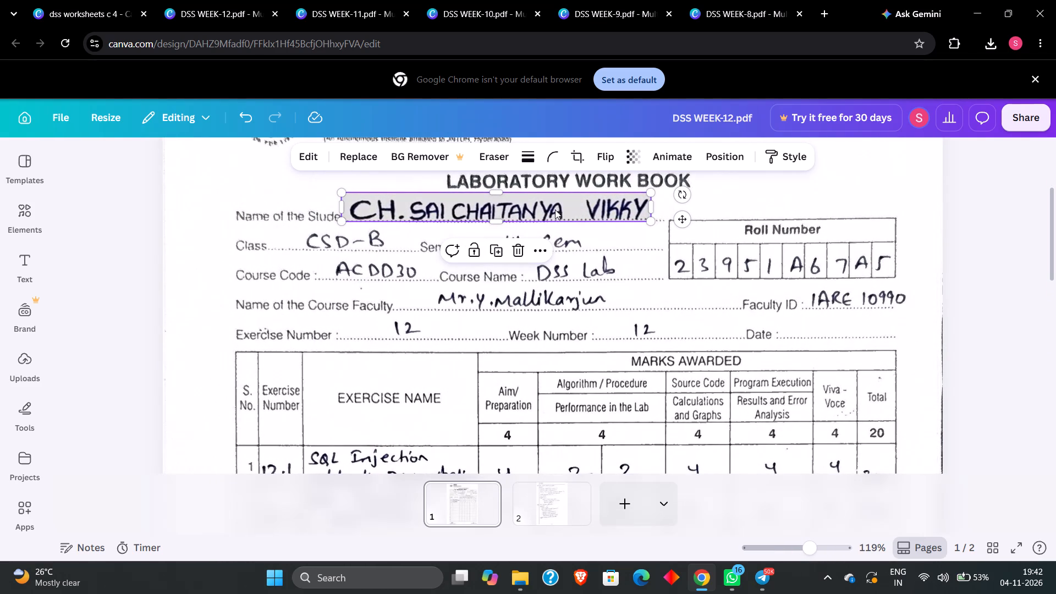
drag(552, 207, 562, 207)
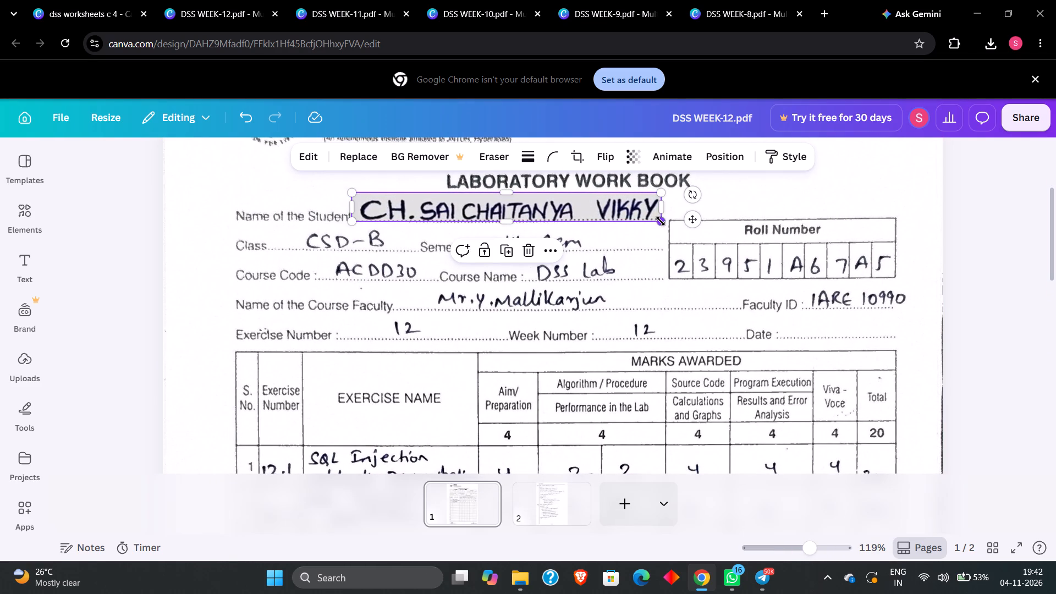
drag(661, 221, 629, 215)
drag(570, 206, 582, 206)
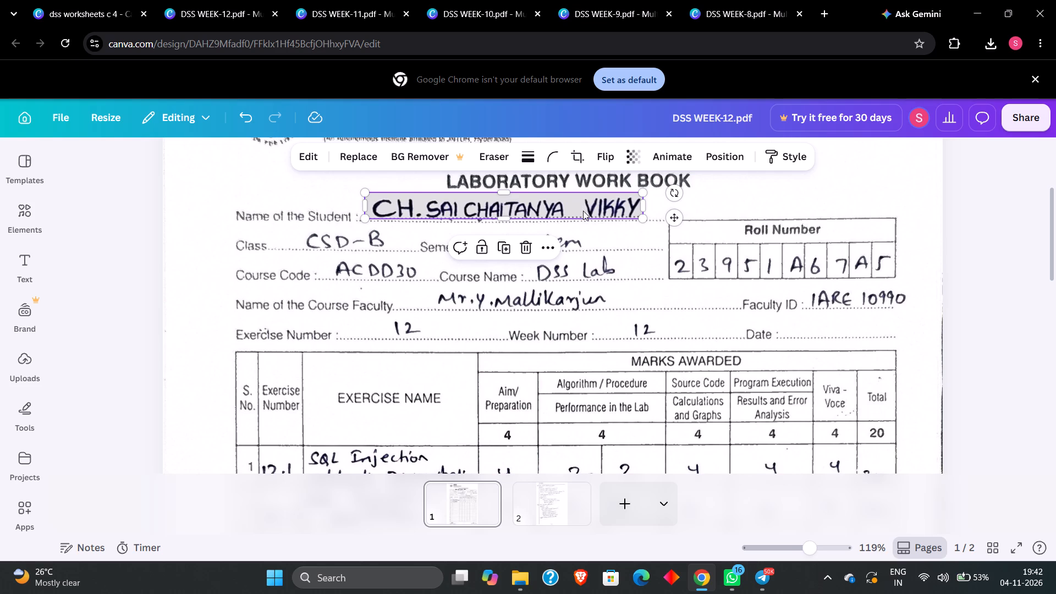
click(584, 214)
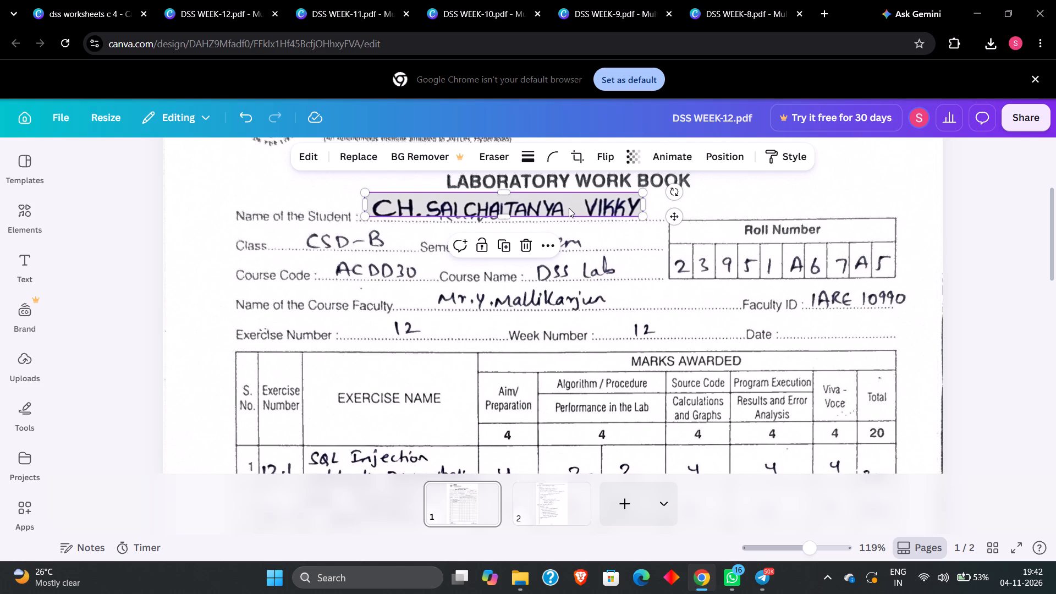
click(569, 208)
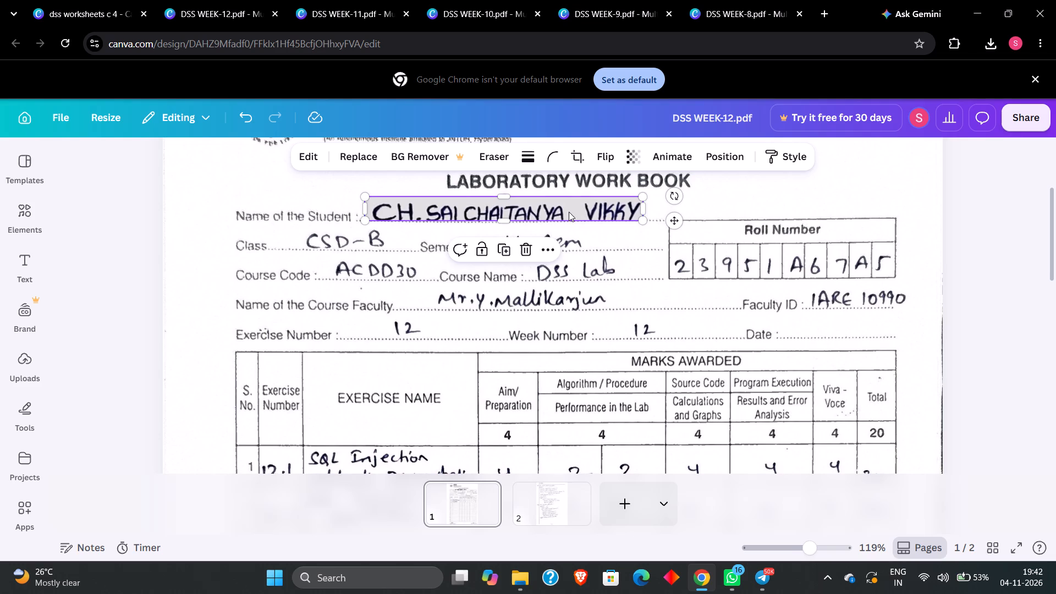
drag(643, 218, 626, 216)
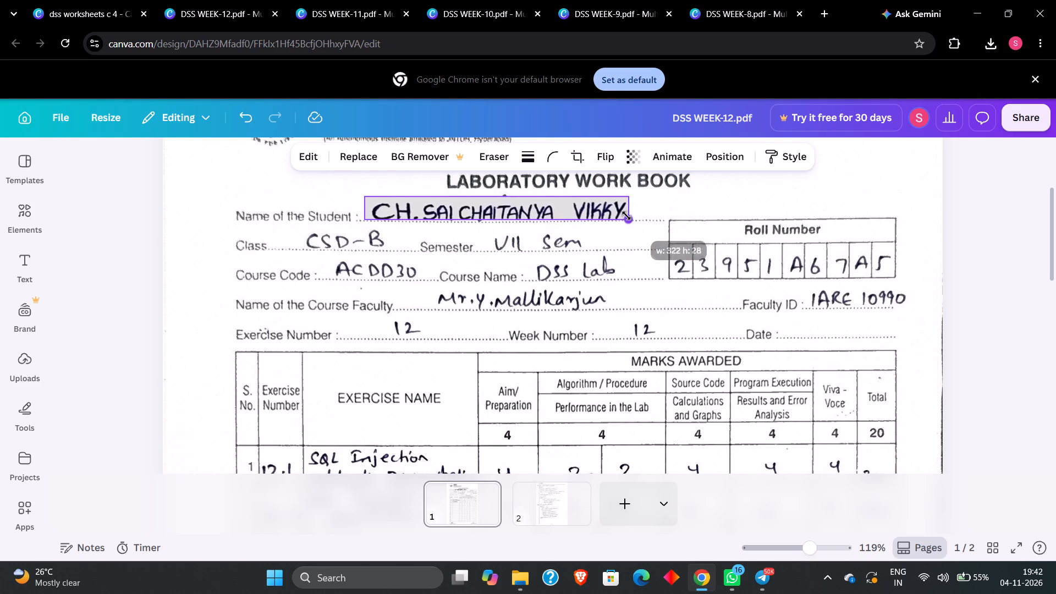
drag(626, 216, 623, 214)
drag(588, 205, 595, 202)
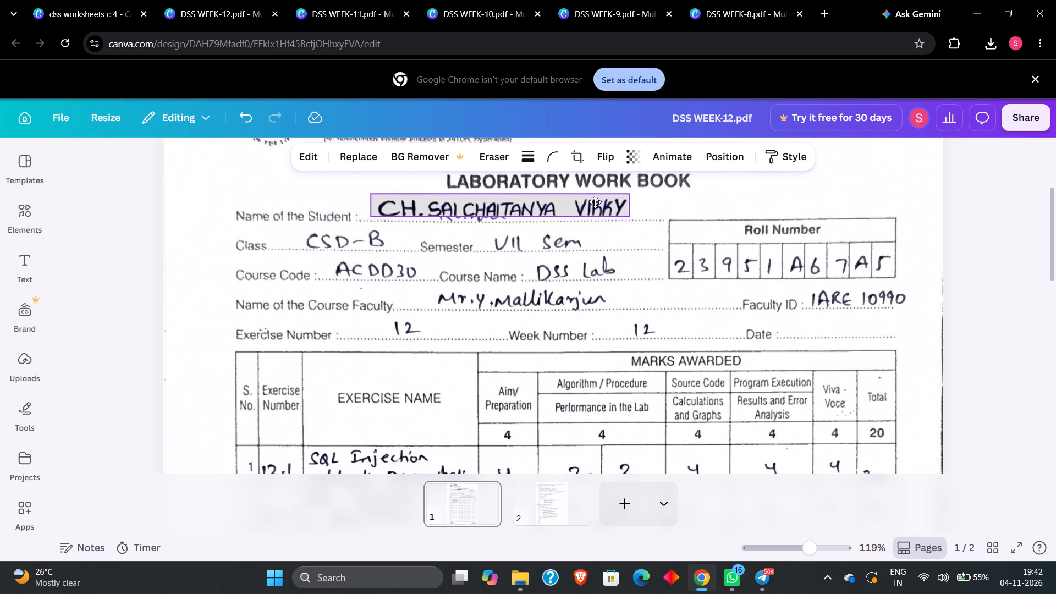
drag(595, 202, 596, 204)
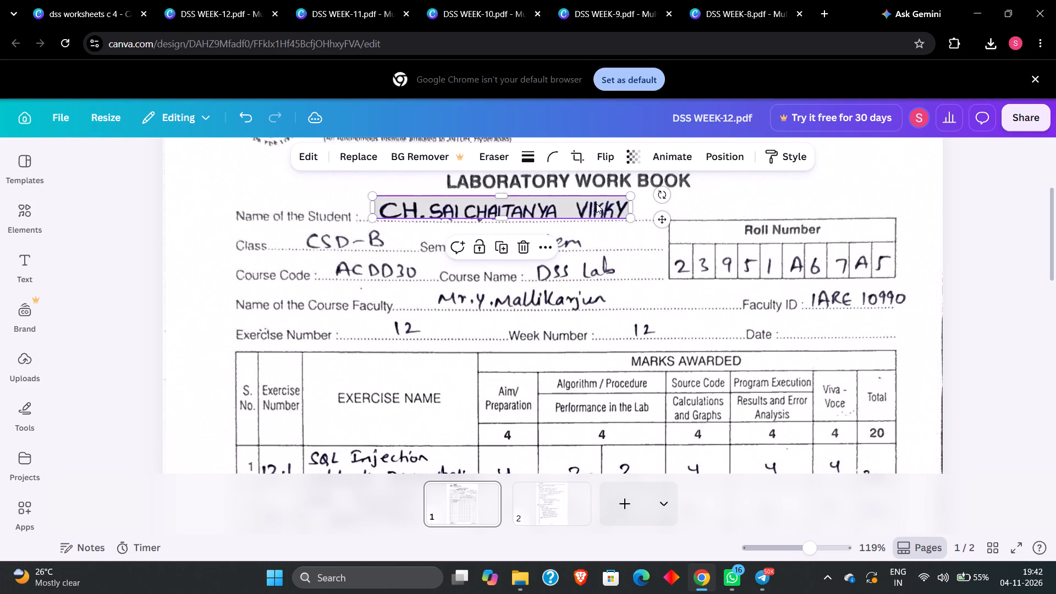
Enlarge the name image slightly so it extends further along the Name of the Student line.
click(624, 261)
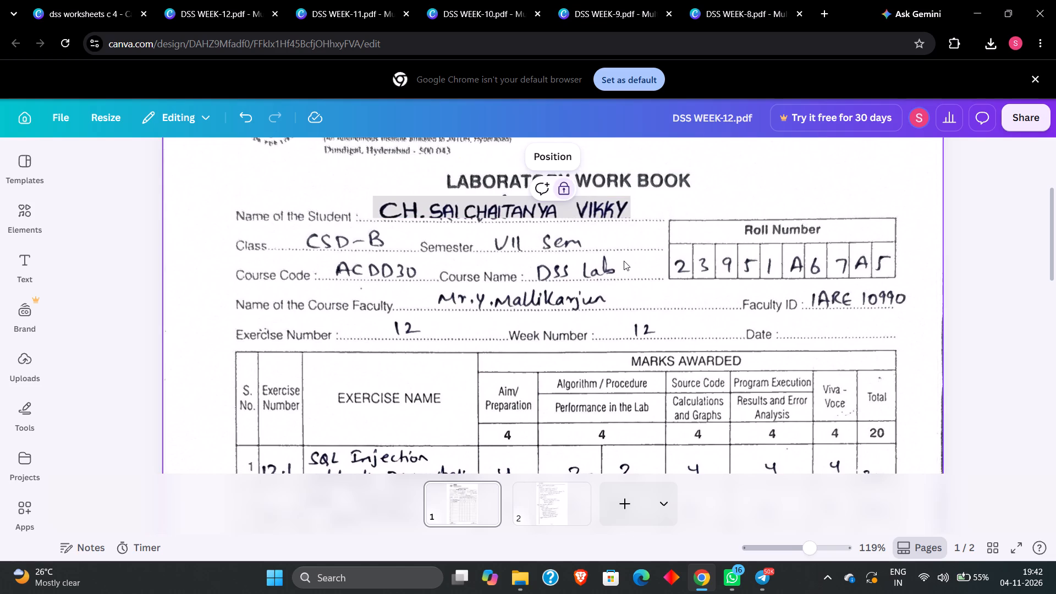
click(604, 202)
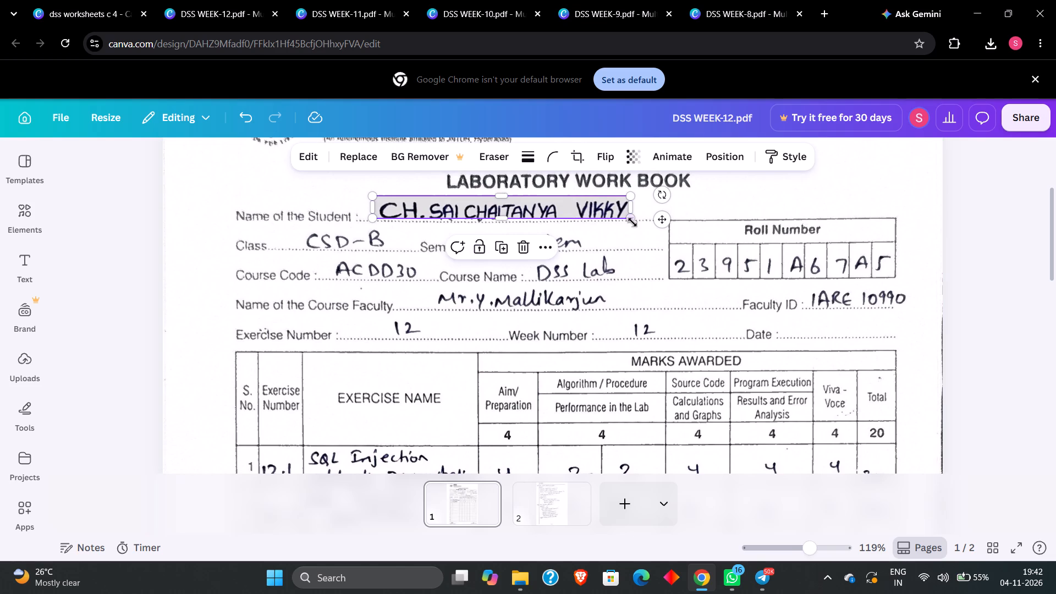
drag(632, 222, 634, 225)
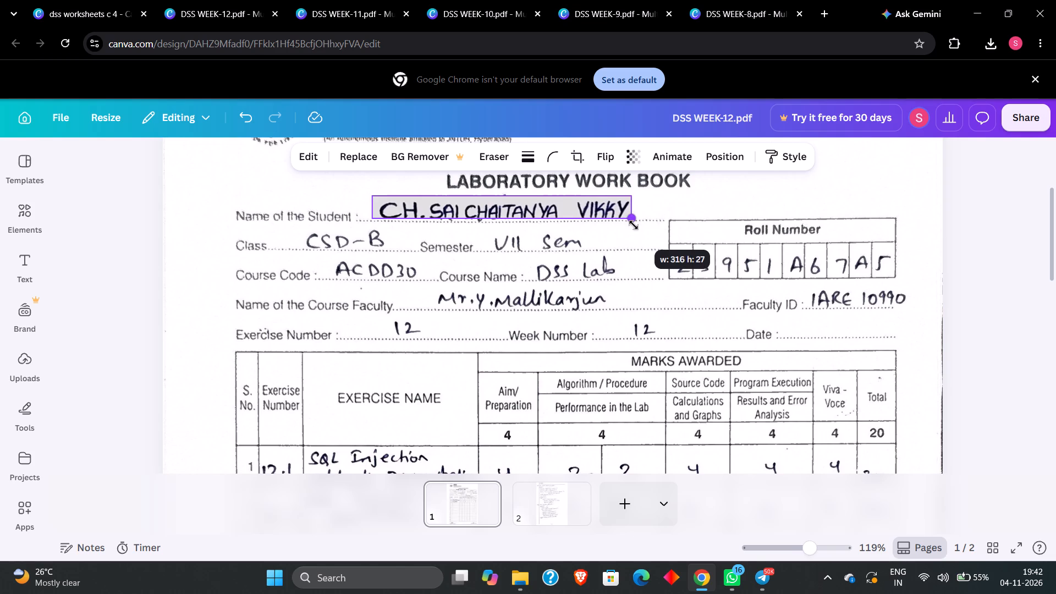
drag(634, 225, 639, 230)
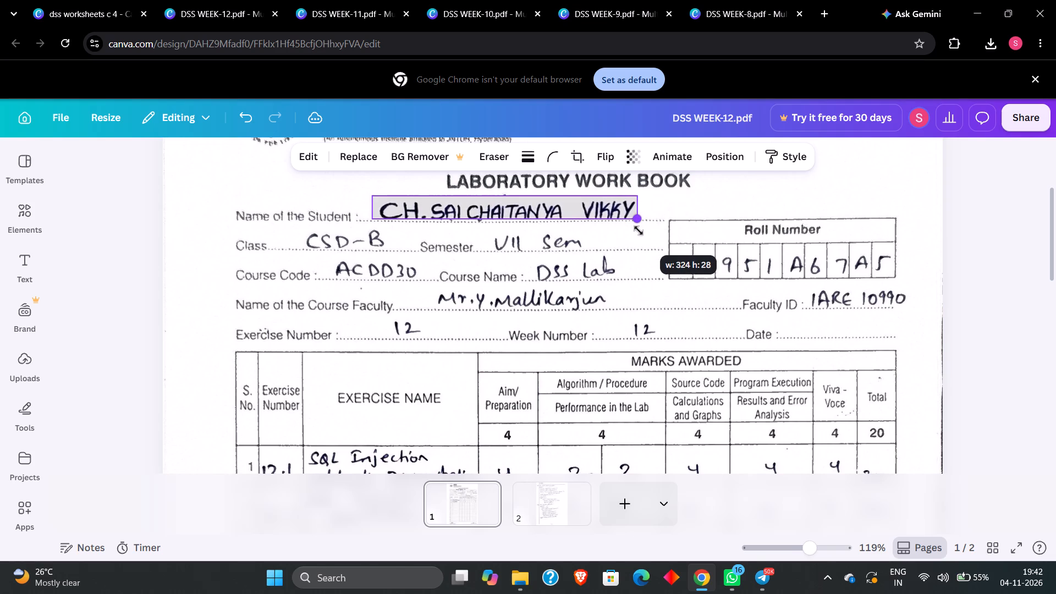
drag(639, 230, 643, 237)
click(628, 217)
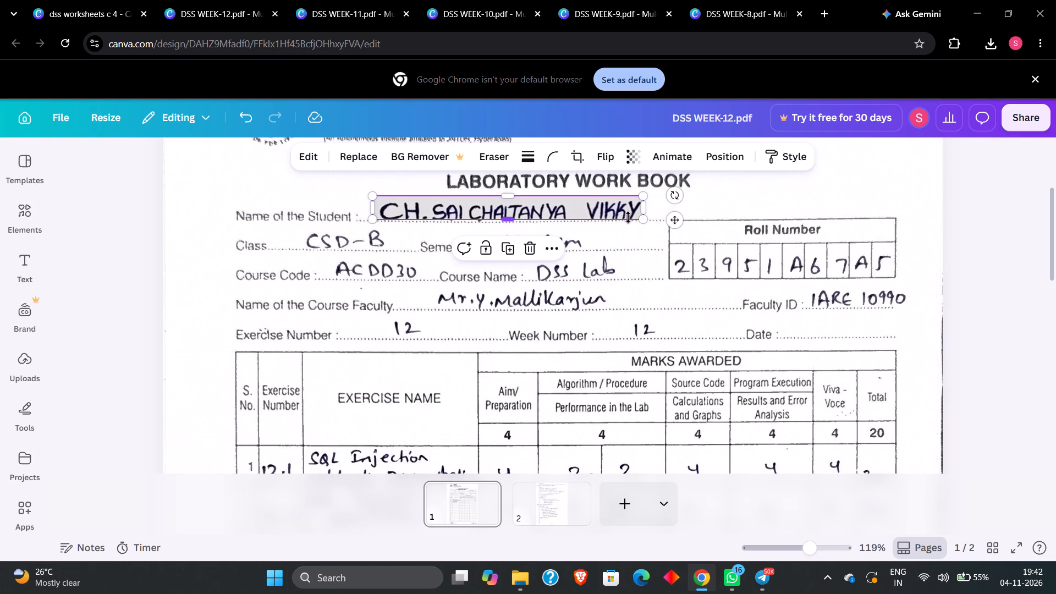
click(617, 213)
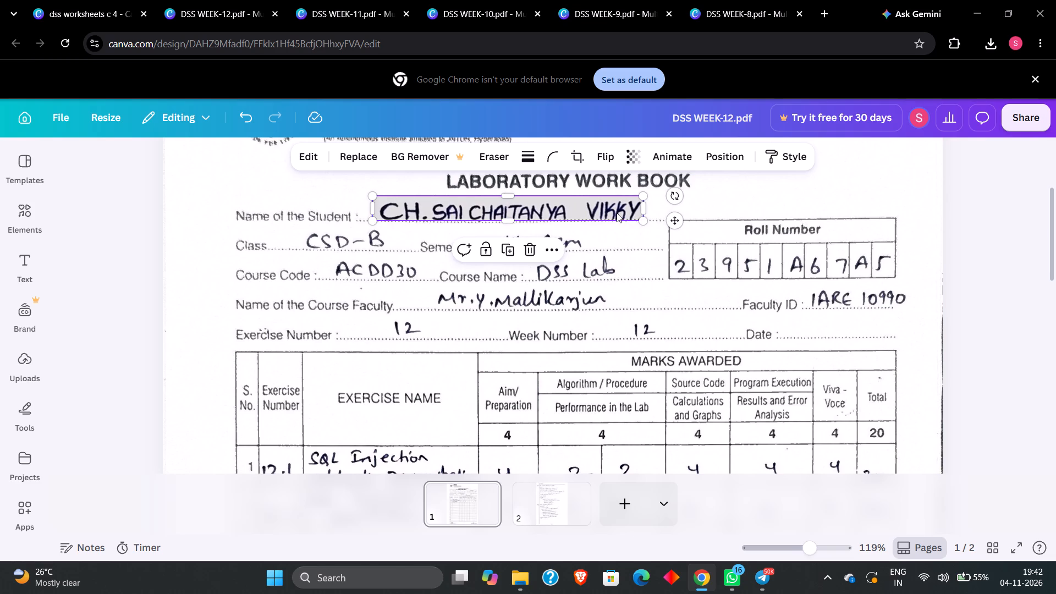
click(627, 260)
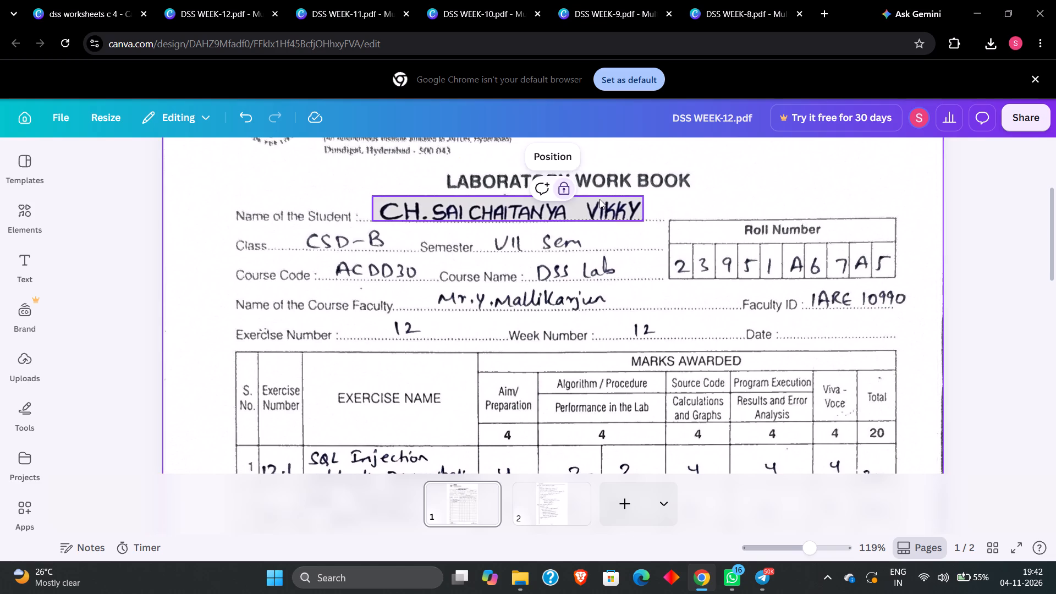
Adjust the name image's brightness to 58 and contrast to 33 so its grey background blends with the page.
click(600, 199)
click(315, 158)
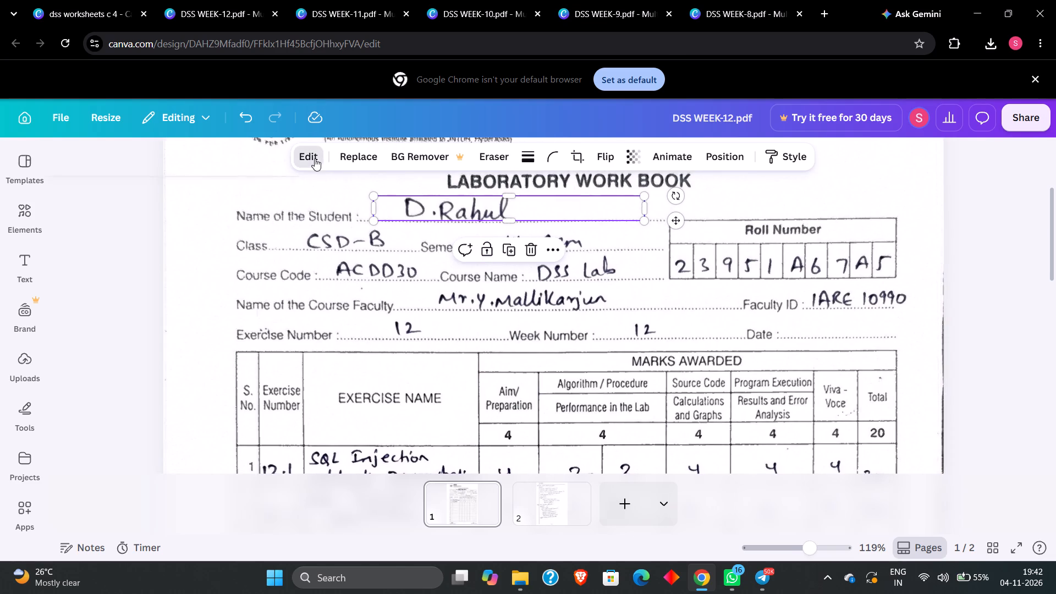
click(106, 320)
click(90, 332)
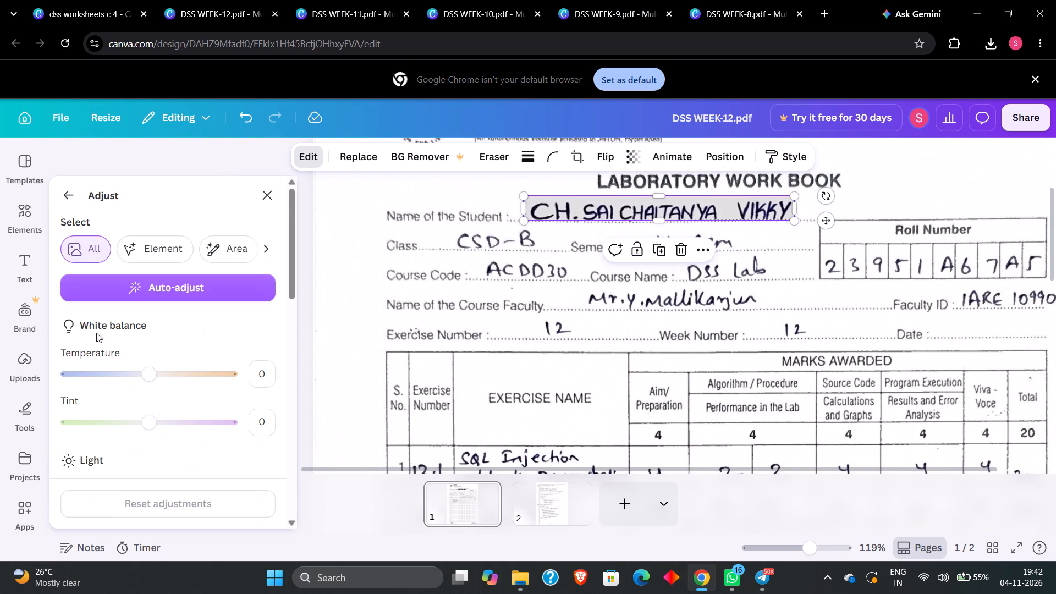
scroll(137, 352, down, 2)
drag(150, 315, 185, 319)
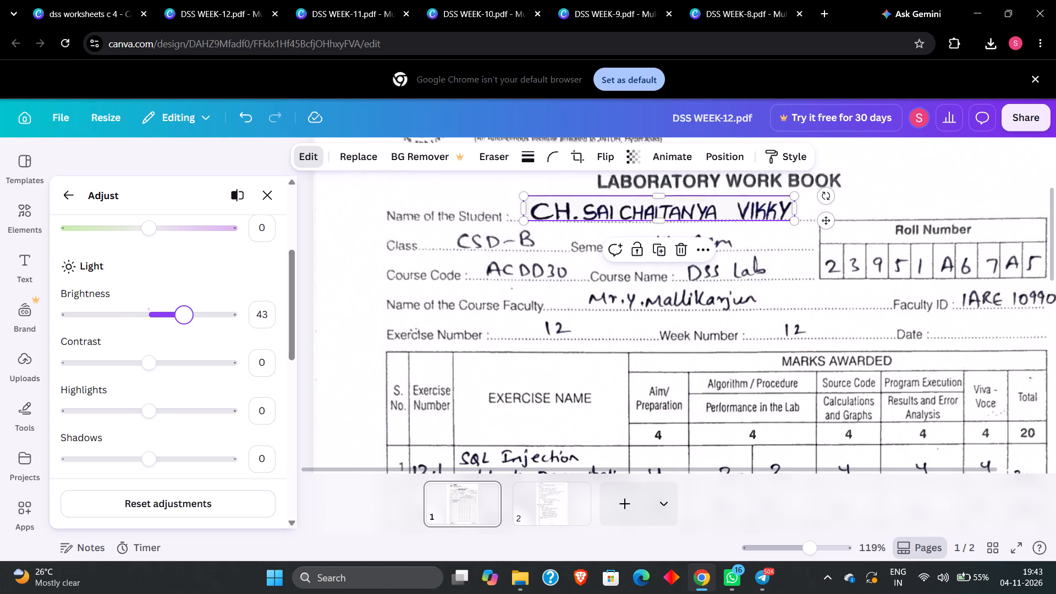
drag(185, 319, 196, 323)
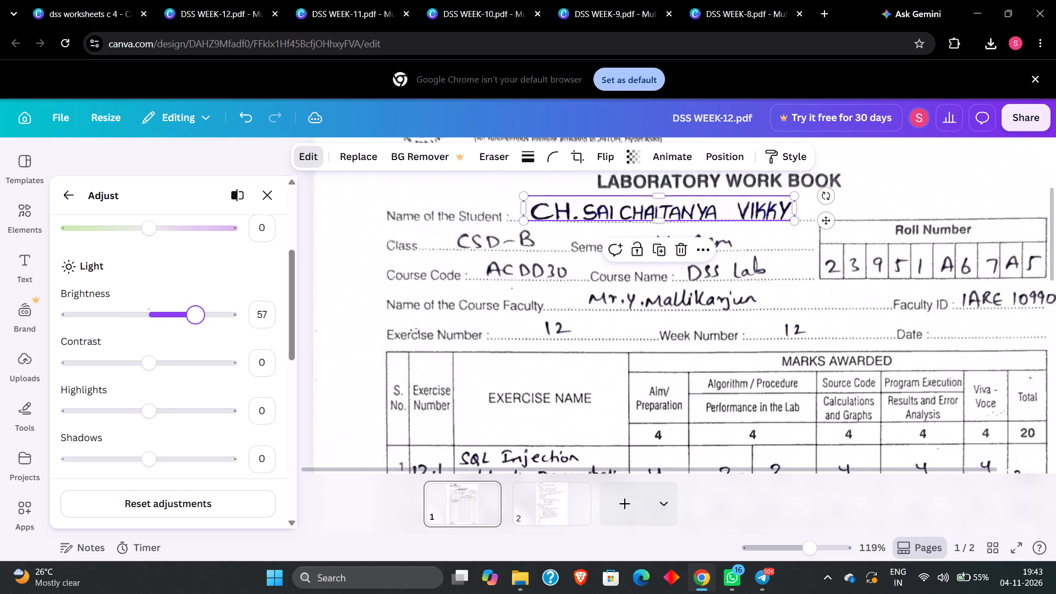
drag(196, 323, 199, 323)
click(199, 323)
drag(155, 362, 160, 362)
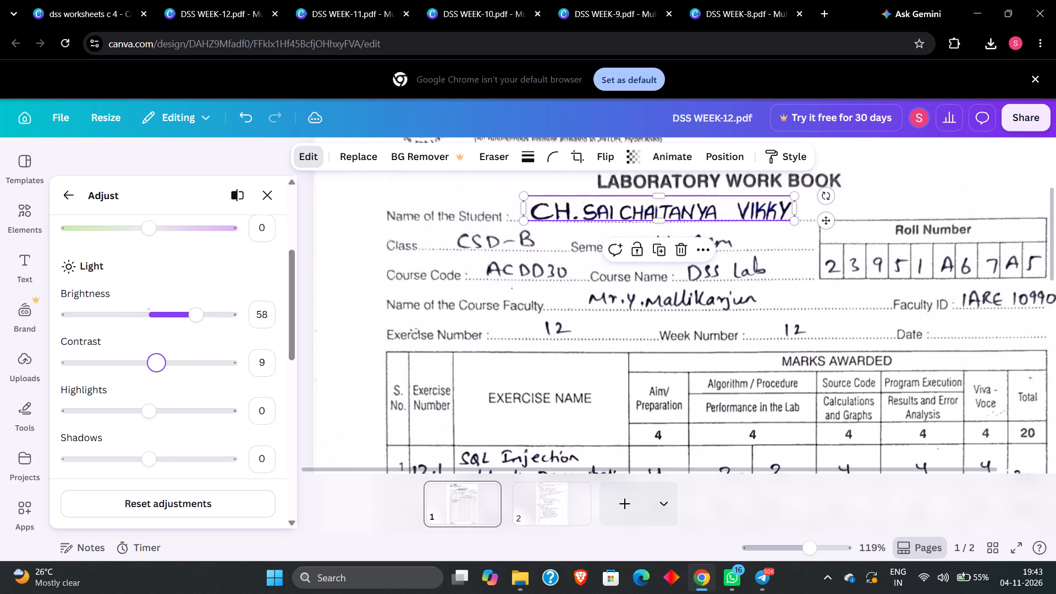
drag(160, 362, 176, 366)
drag(176, 366, 177, 366)
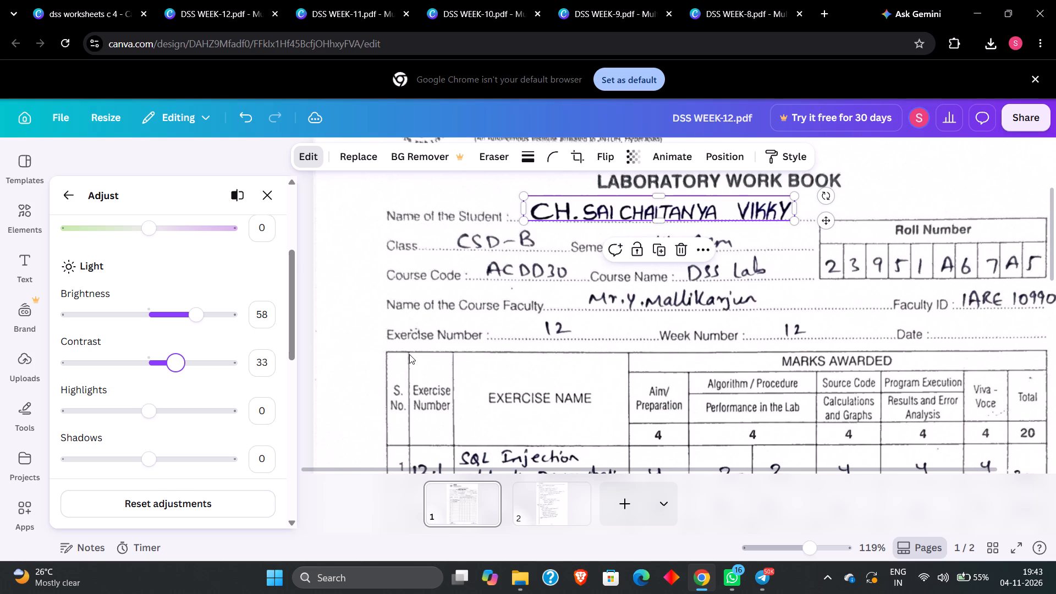
click(680, 297)
Paste the student signature image from the clipboard history onto the cover page for the Signature of the Student area.
scroll(680, 297, down, 2)
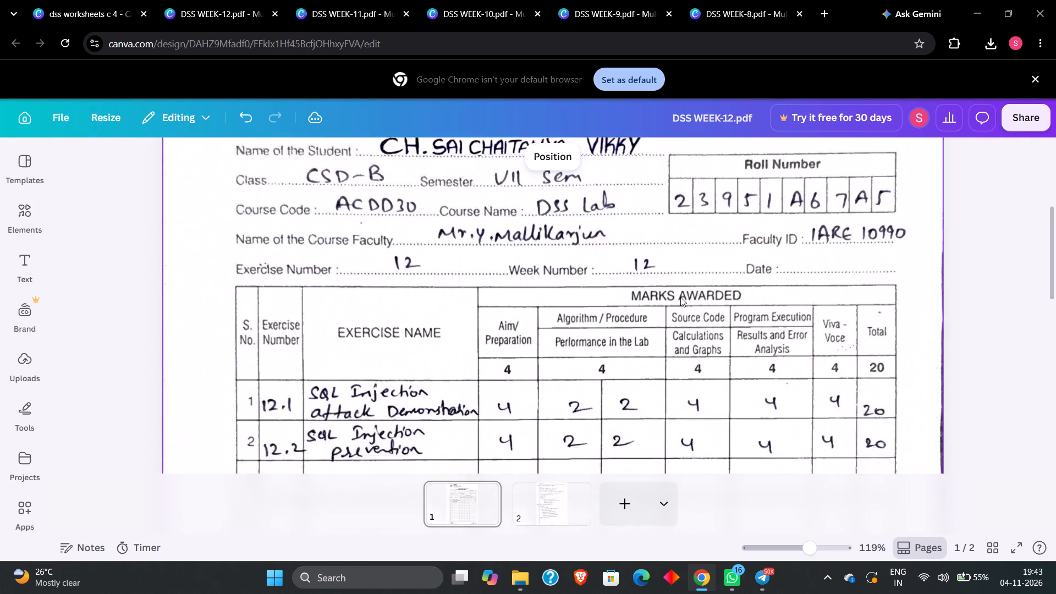
scroll(680, 297, down, 3)
key(super+v)
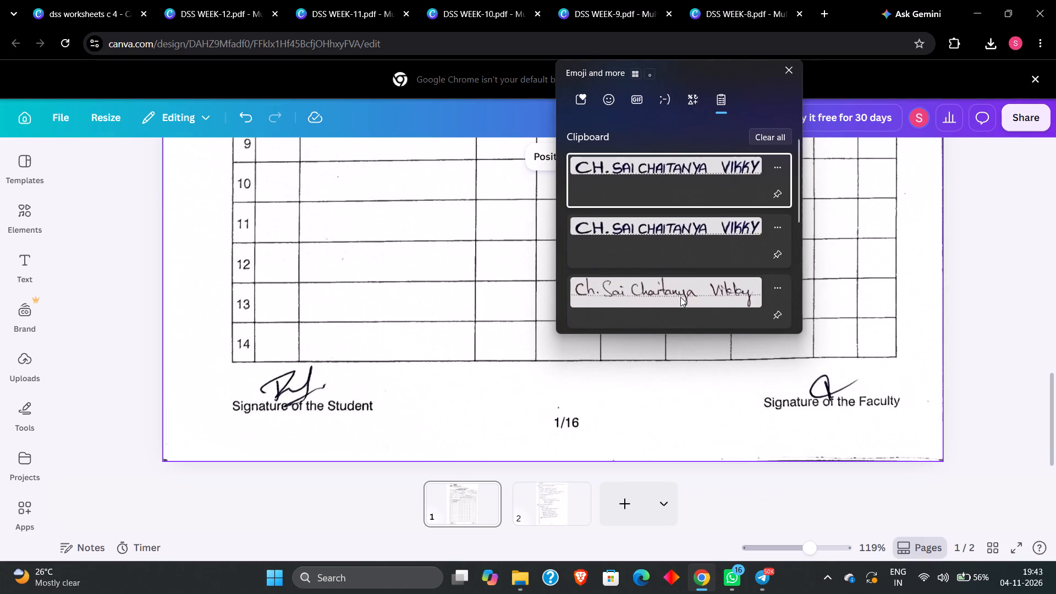
scroll(680, 297, down, 2)
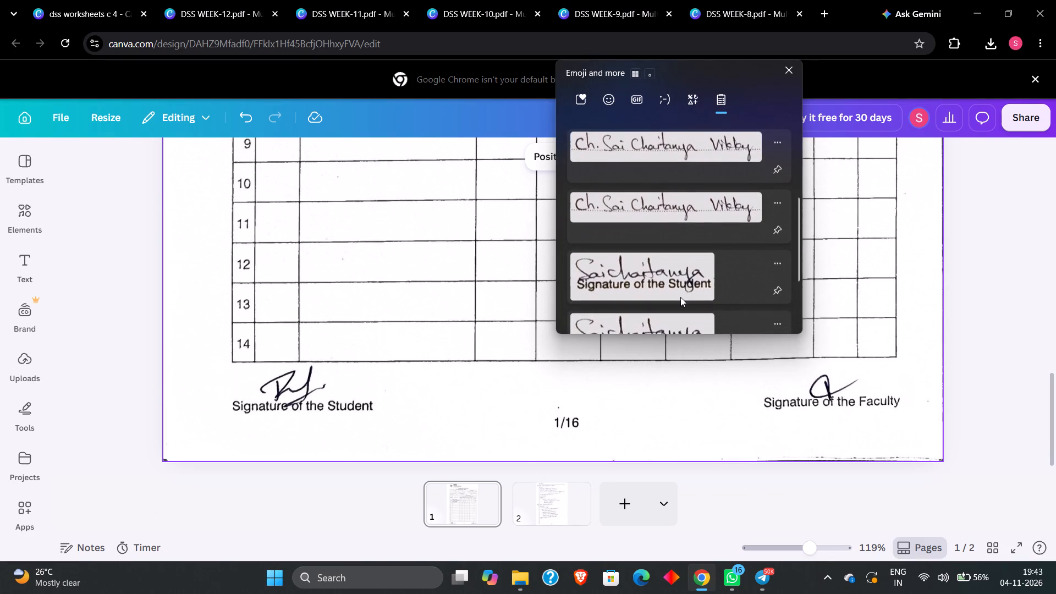
click(668, 250)
key(ctrl+v)
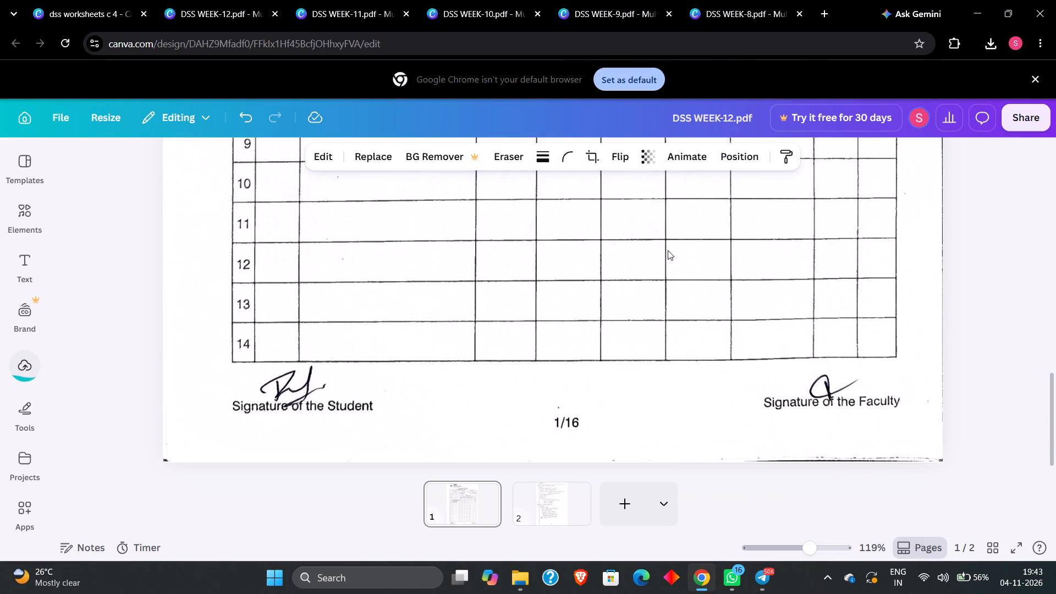
Move the pasted signature image over the old student signature below the marks table and shrink it to fit the Signature of the Student label.
scroll(668, 250, up, 2)
scroll(612, 282, up, 2)
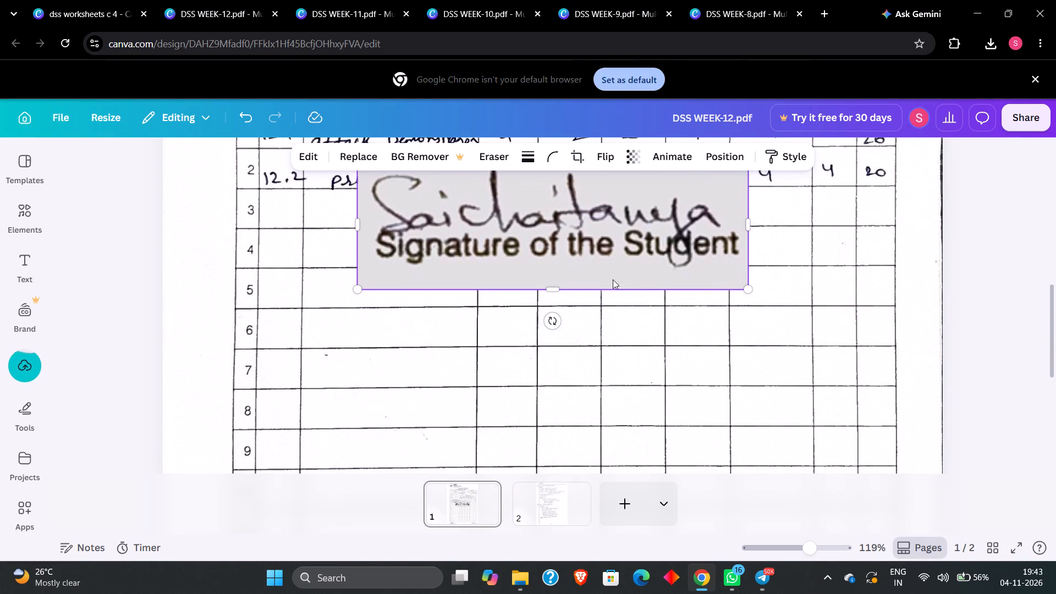
drag(627, 196, 612, 348)
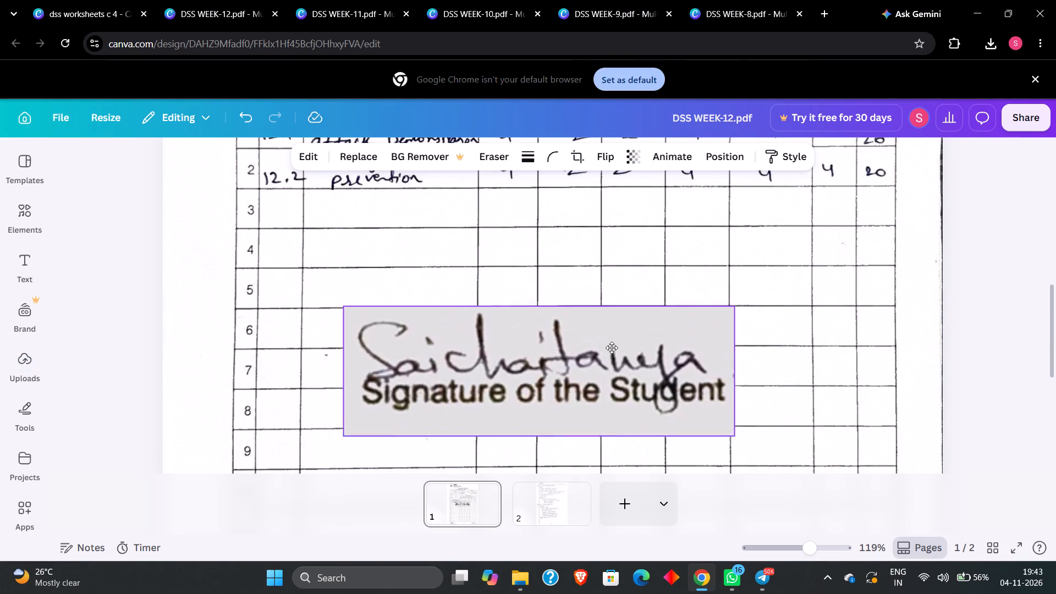
drag(612, 348, 609, 353)
scroll(767, 306, down, 1)
drag(637, 271, 592, 410)
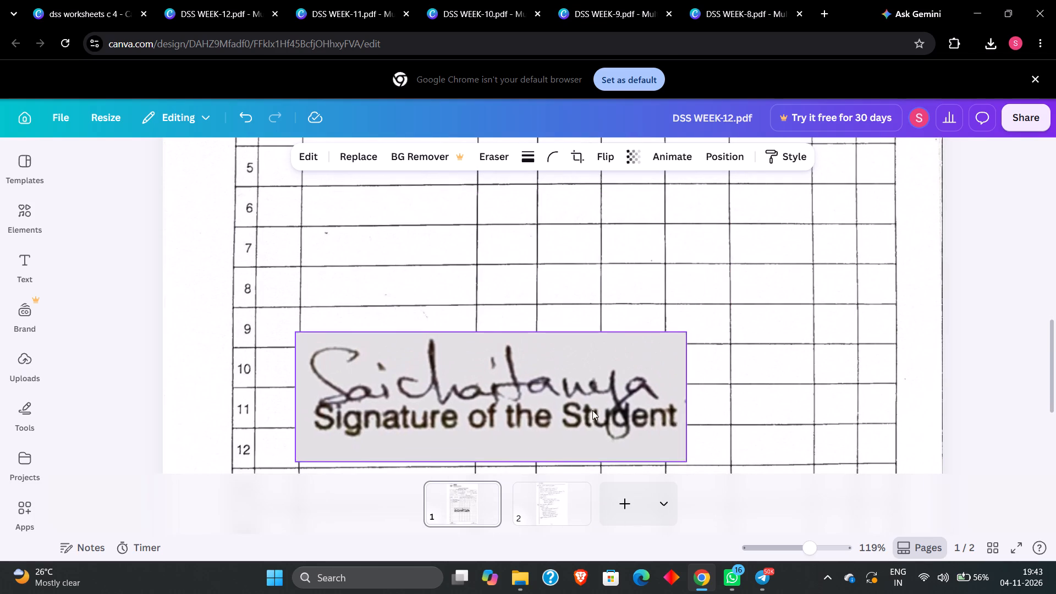
scroll(719, 343, down, 2)
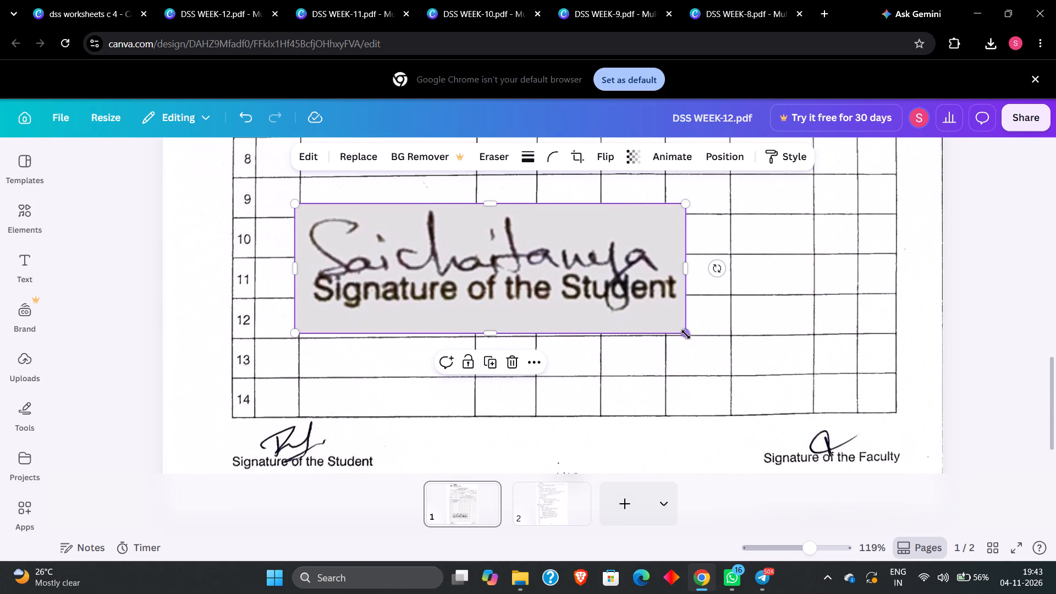
drag(685, 334, 526, 285)
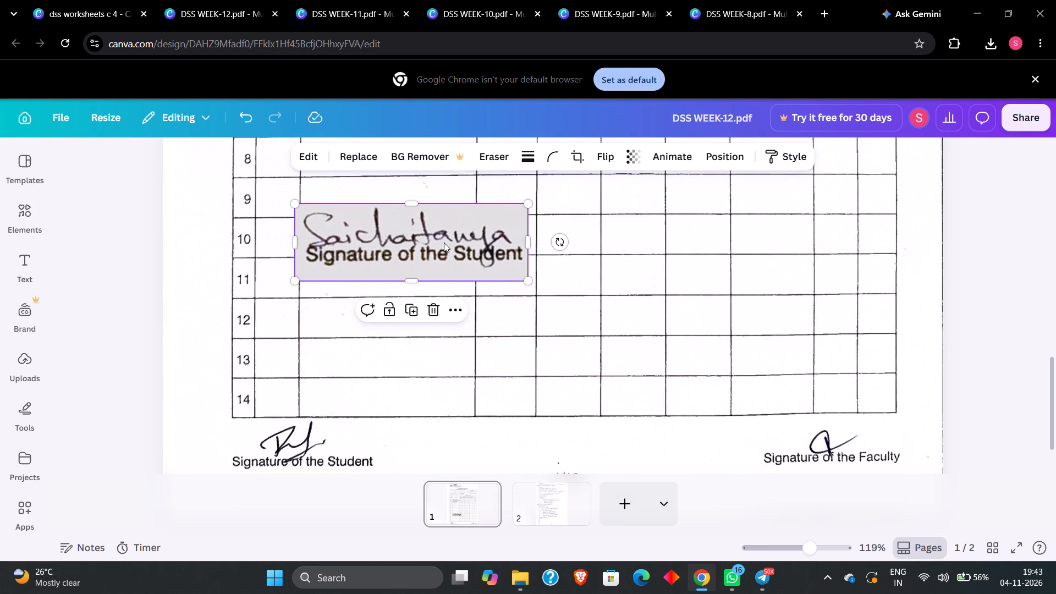
drag(460, 254, 446, 349)
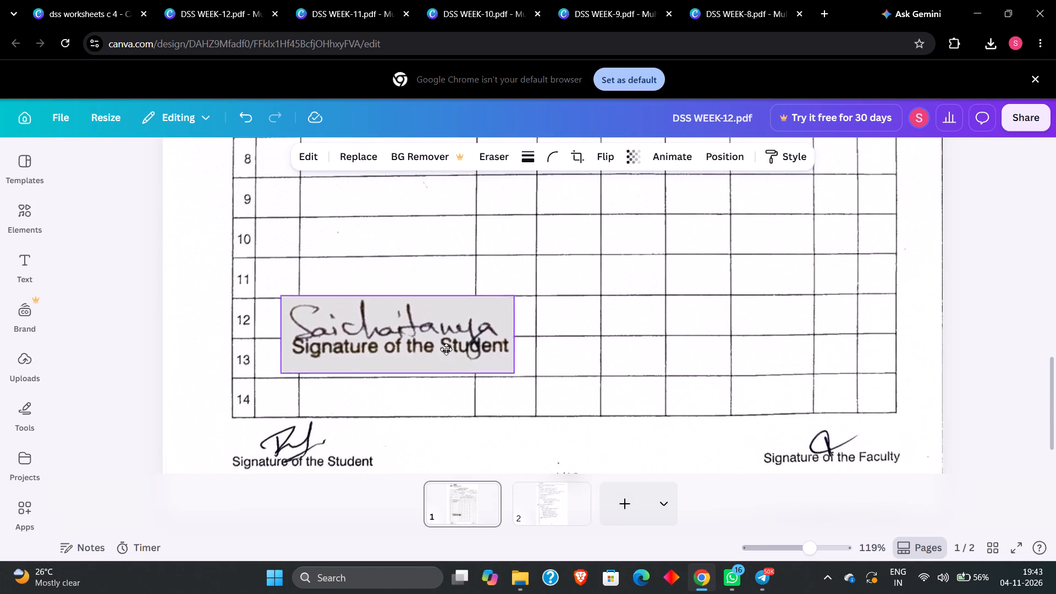
drag(446, 349, 434, 388)
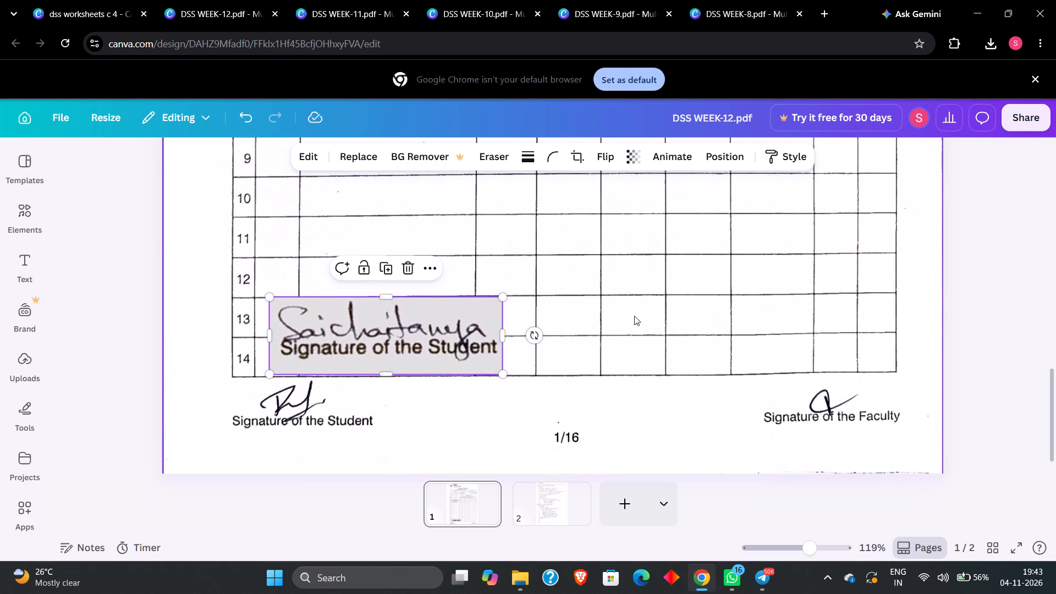
drag(450, 335, 391, 417)
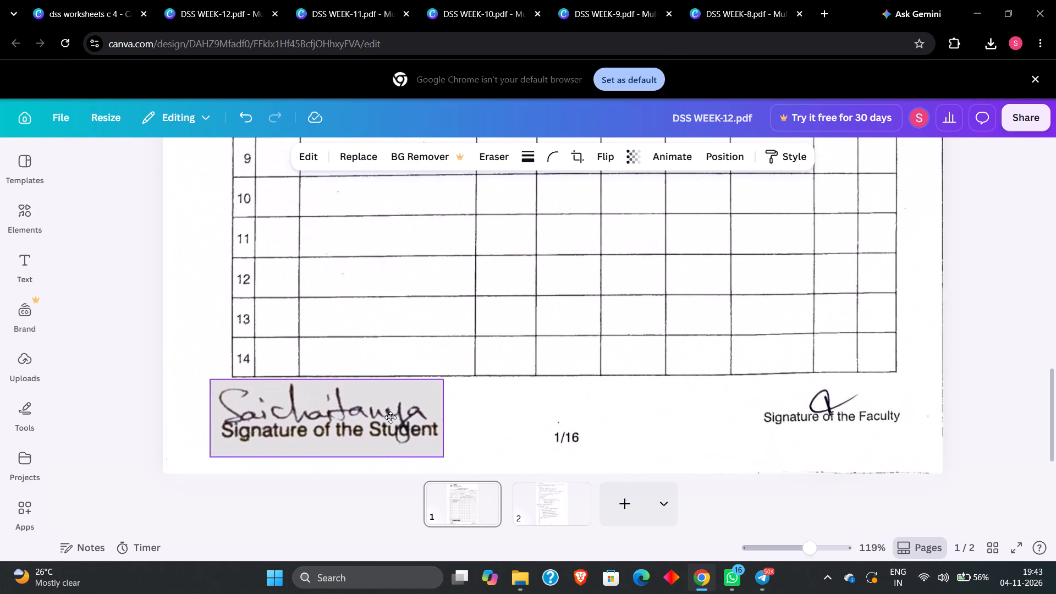
drag(391, 417, 388, 417)
drag(442, 460, 406, 453)
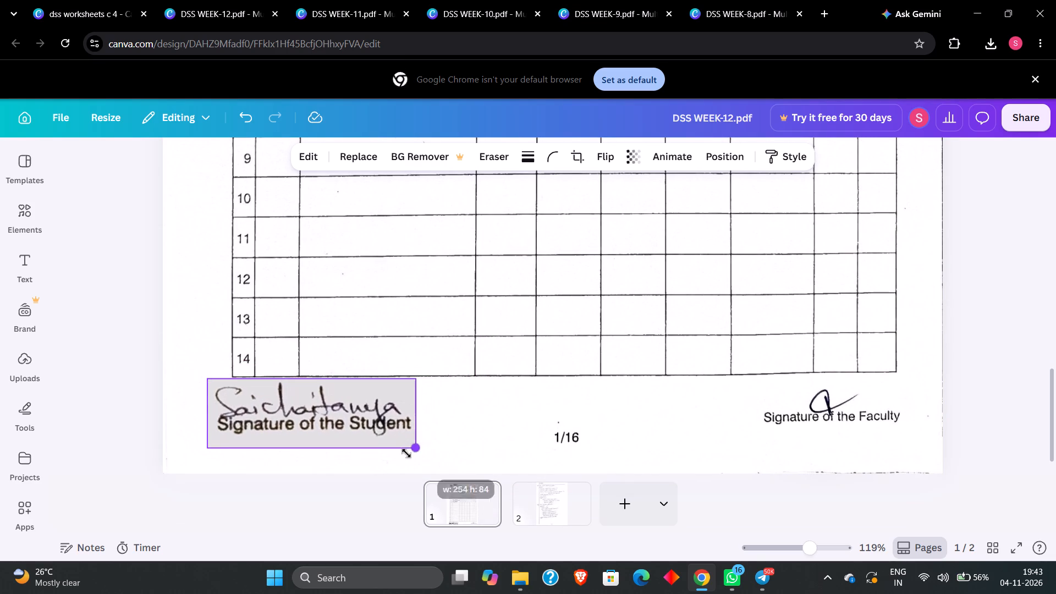
drag(406, 453, 378, 448)
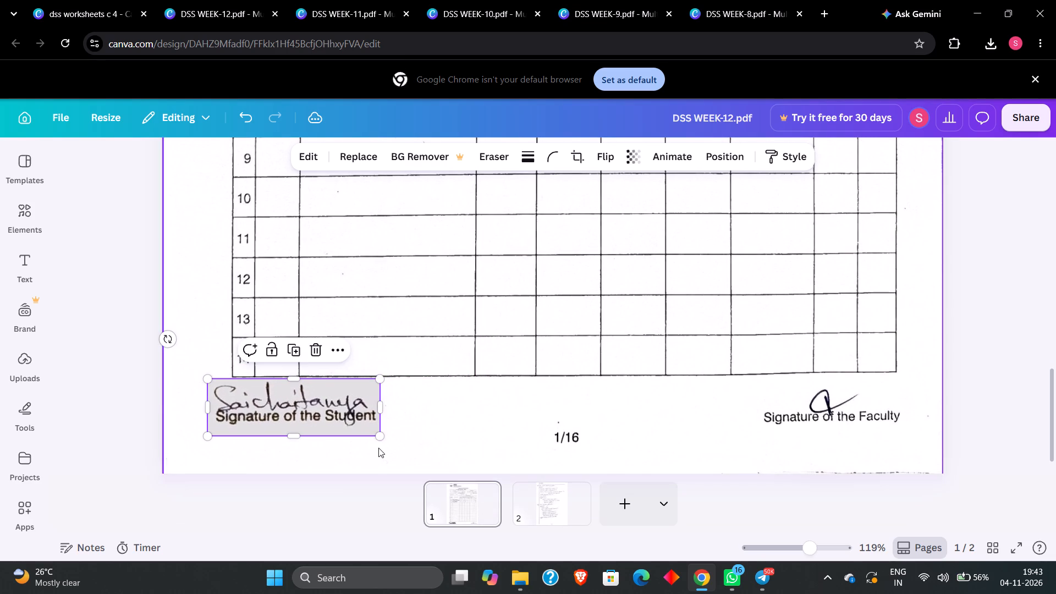
Adjust the signature image's brightness to 58 and contrast to 33 so its grey background blends with the page.
click(305, 155)
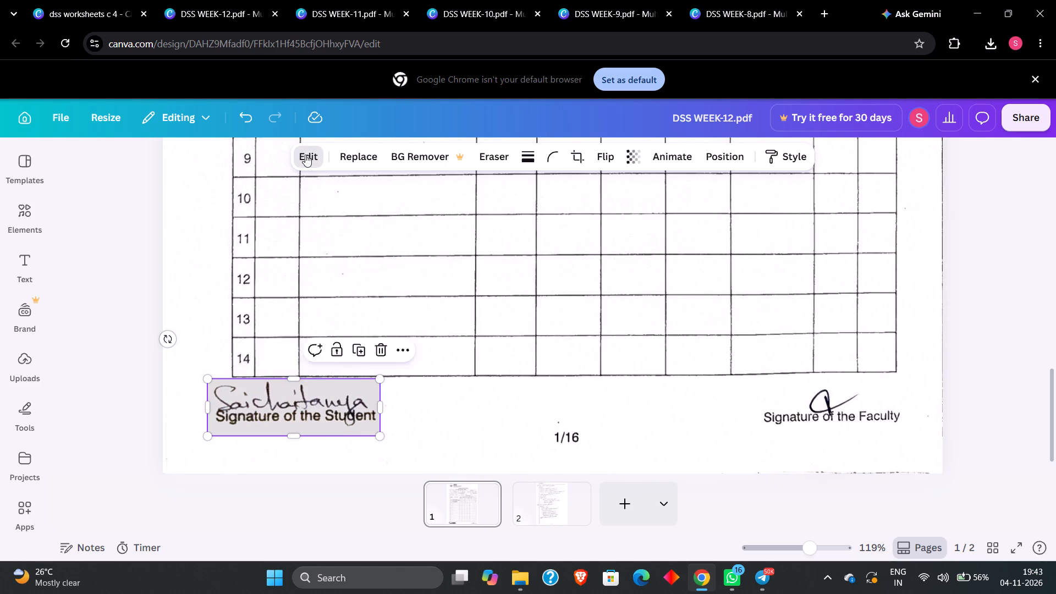
click(98, 338)
scroll(222, 367, down, 1)
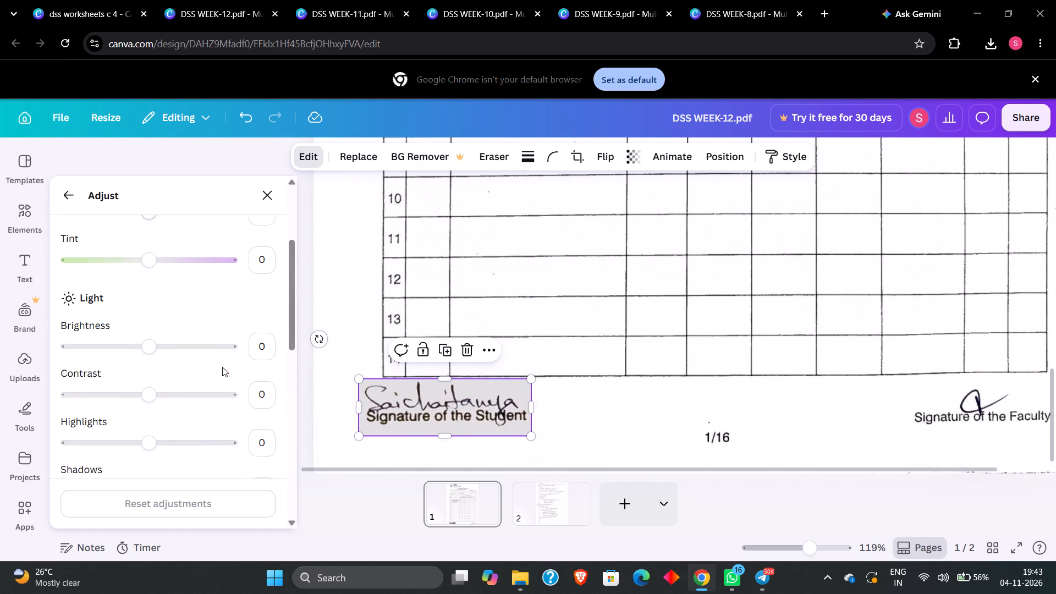
scroll(222, 367, down, 1)
drag(150, 333, 194, 333)
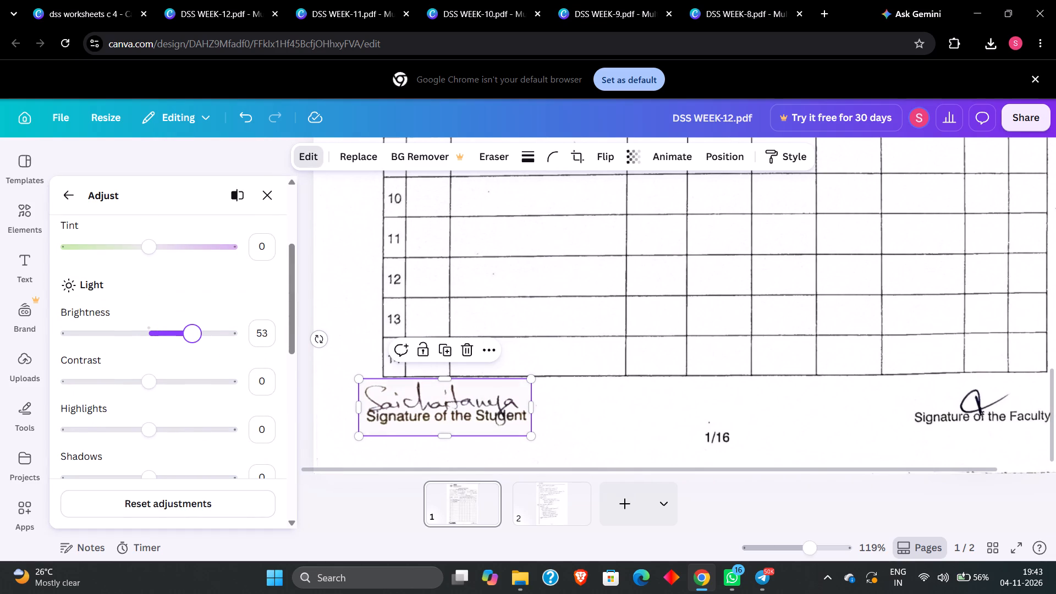
drag(194, 333, 197, 334)
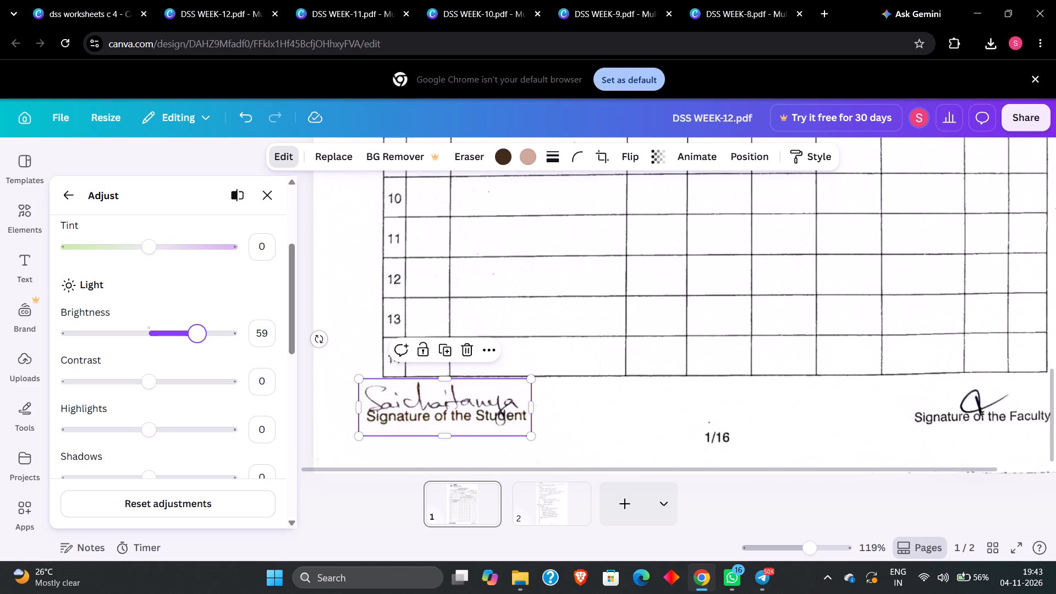
drag(197, 334, 197, 335)
drag(197, 335, 197, 335)
drag(155, 381, 159, 381)
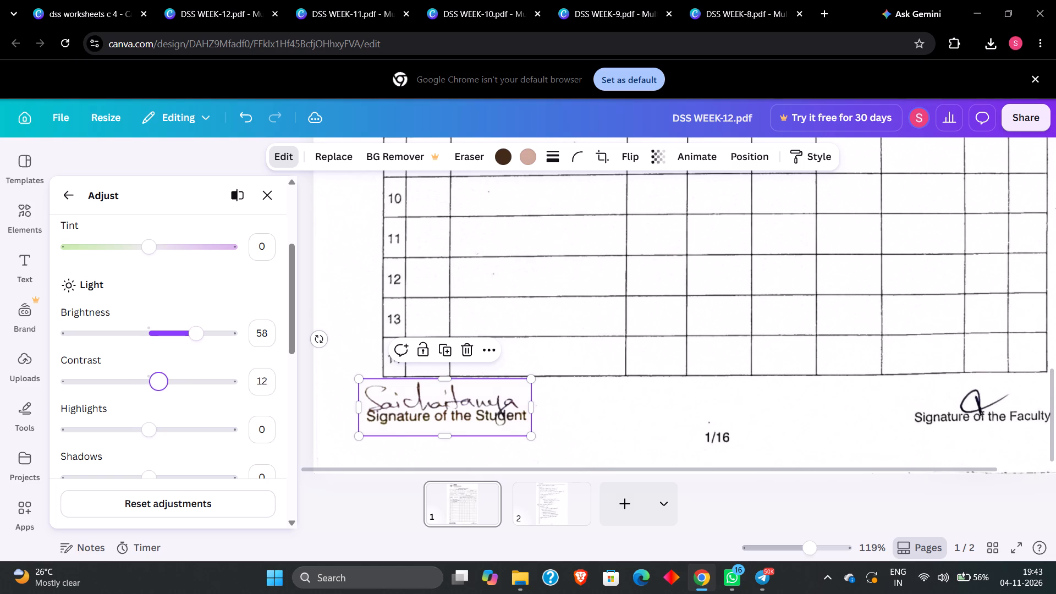
drag(159, 381, 175, 381)
drag(175, 381, 177, 381)
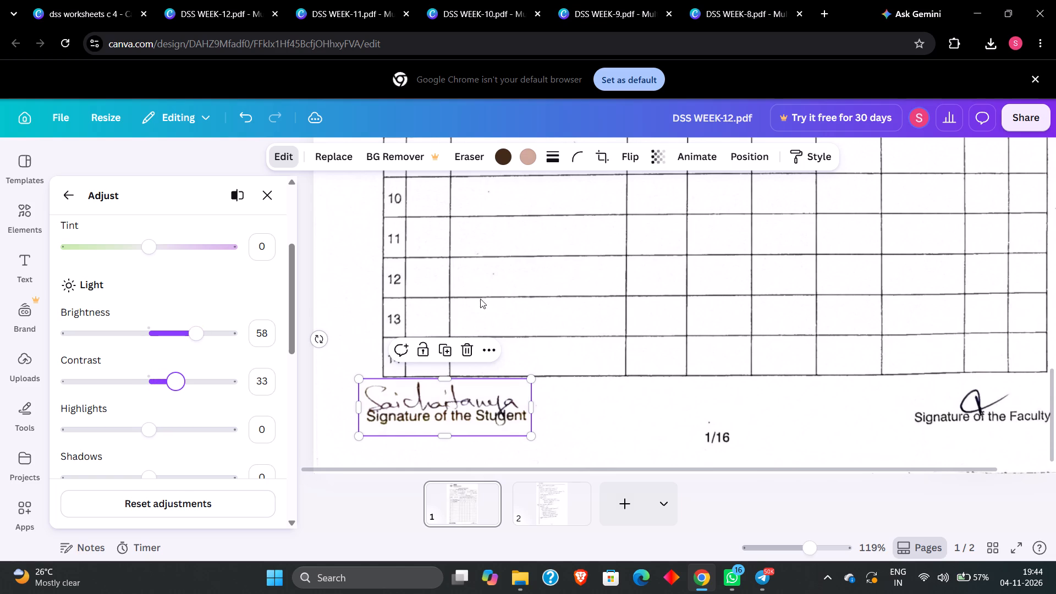
click(493, 296)
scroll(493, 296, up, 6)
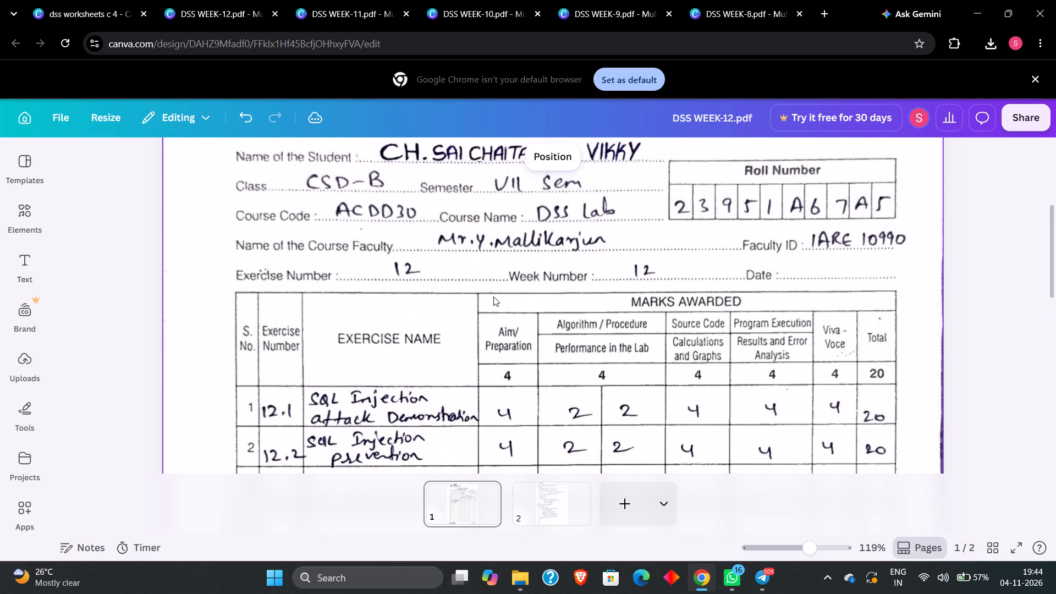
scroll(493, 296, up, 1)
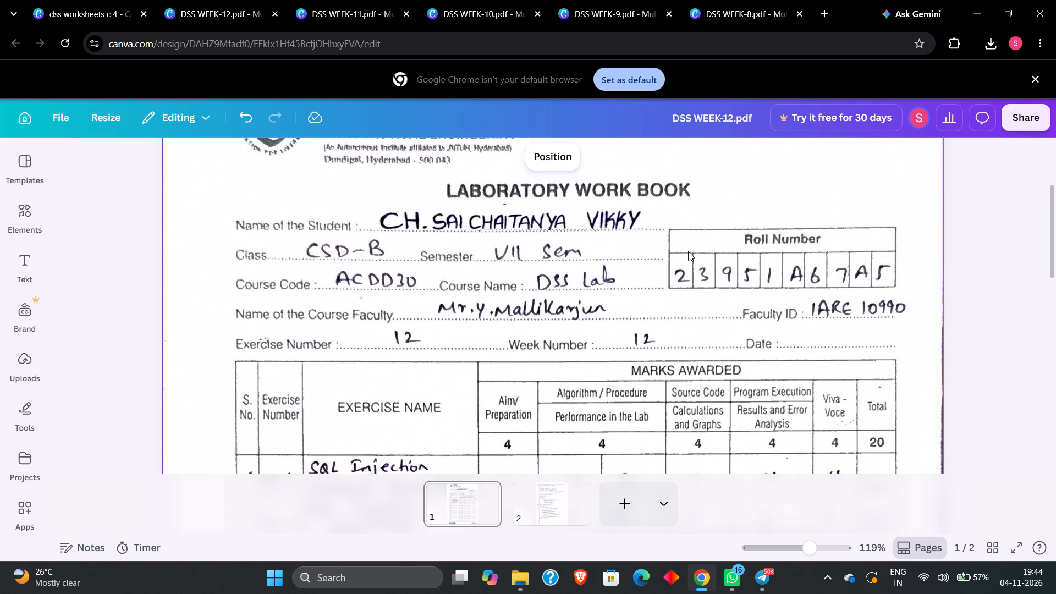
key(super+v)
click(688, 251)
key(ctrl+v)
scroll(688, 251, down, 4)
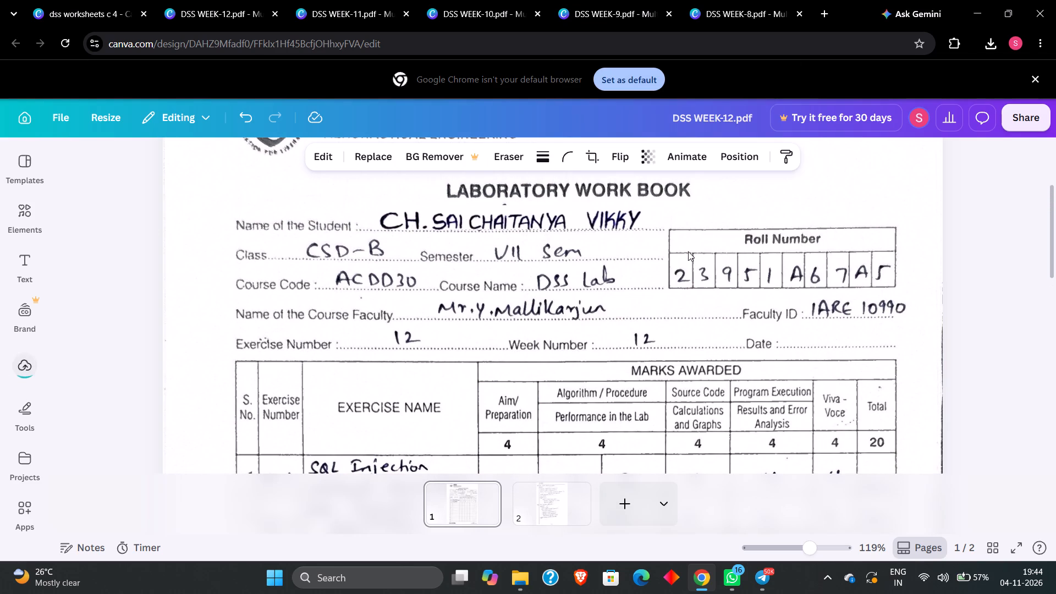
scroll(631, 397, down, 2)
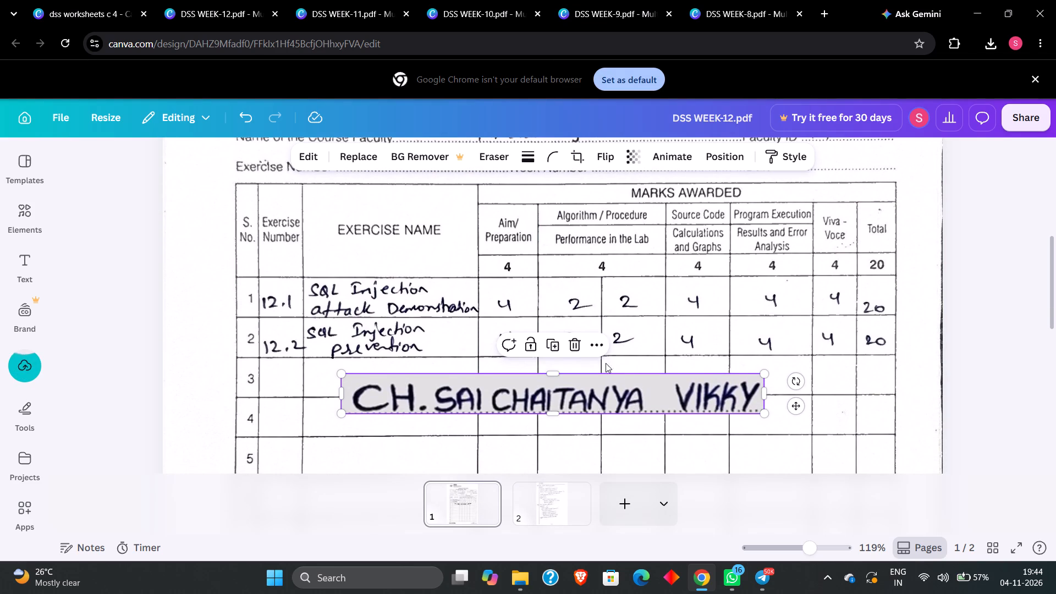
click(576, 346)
Paste the roll number image from the clipboard history onto the cover page and trim its right edge slightly.
scroll(576, 346, up, 3)
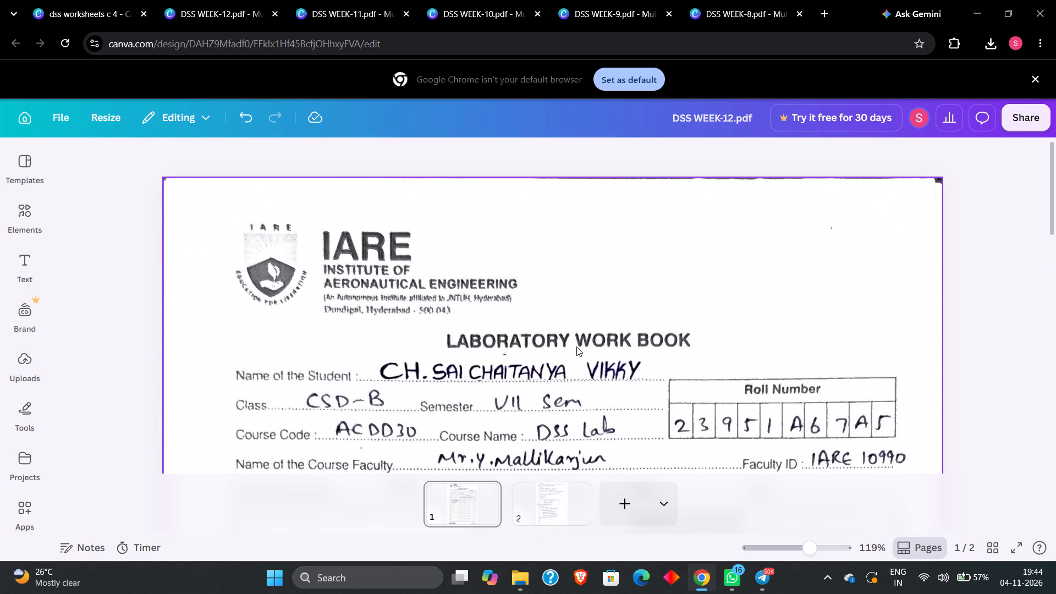
key(super+v)
scroll(703, 250, down, 6)
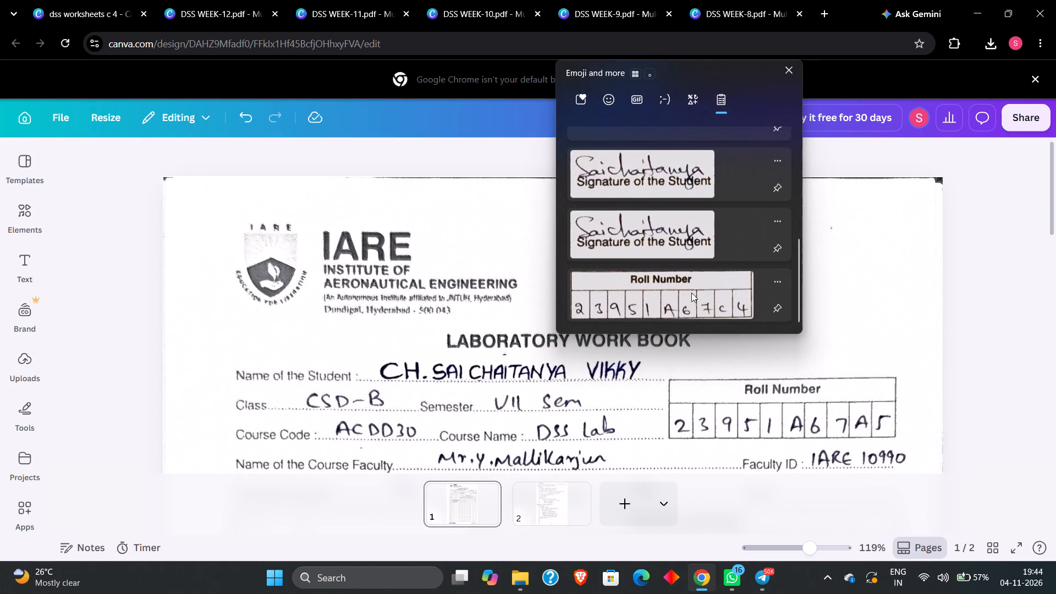
click(691, 293)
key(ctrl+v)
scroll(759, 395, down, 3)
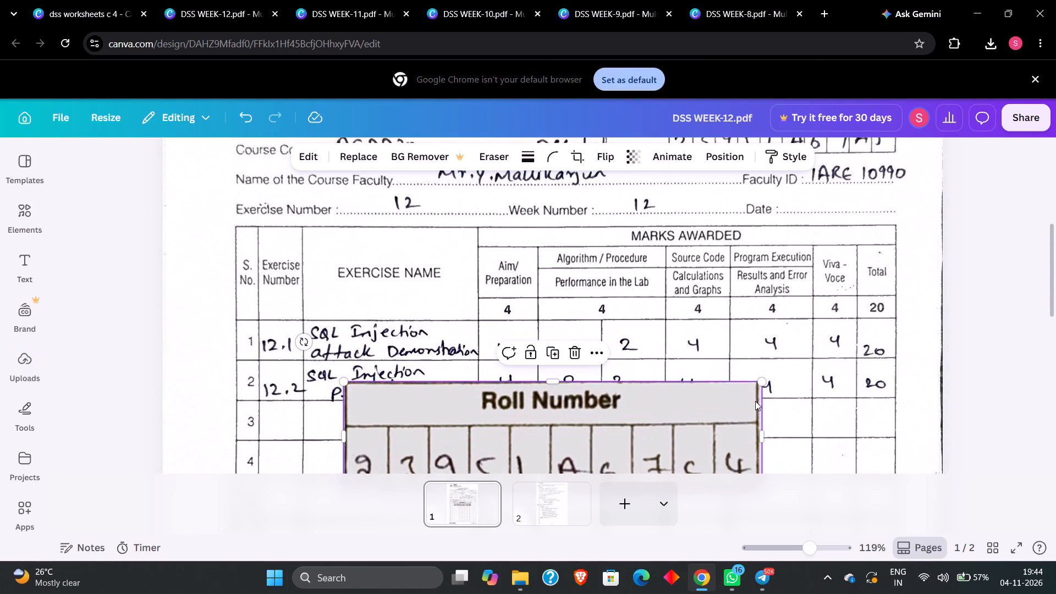
drag(760, 397, 755, 399)
scroll(734, 420, down, 1)
click(733, 405)
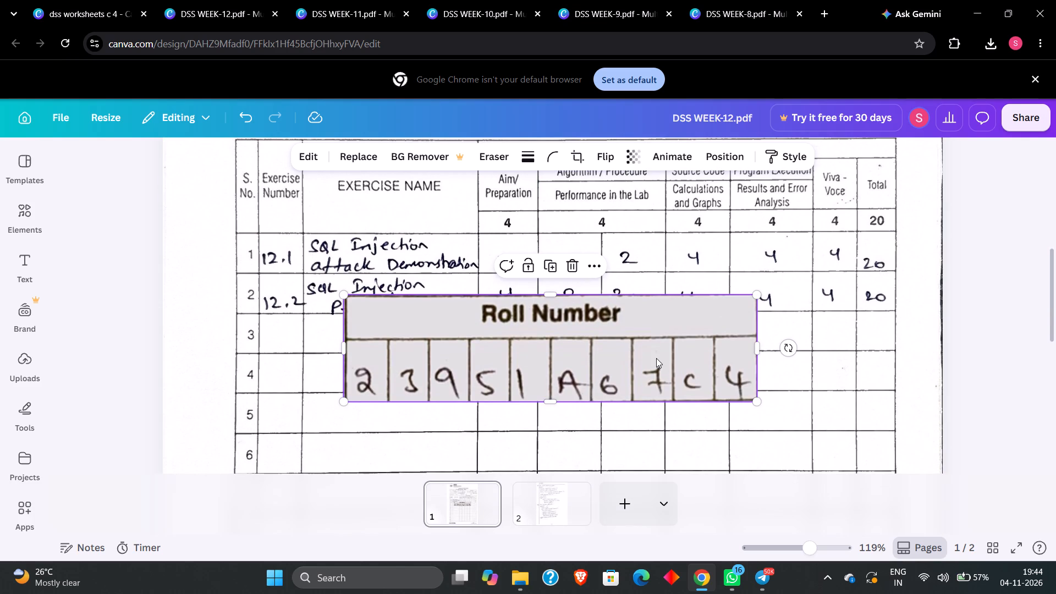
Move the roll number image over the old Roll Number box beside the student details and shrink it to about 302 by 78.
scroll(730, 255, up, 1)
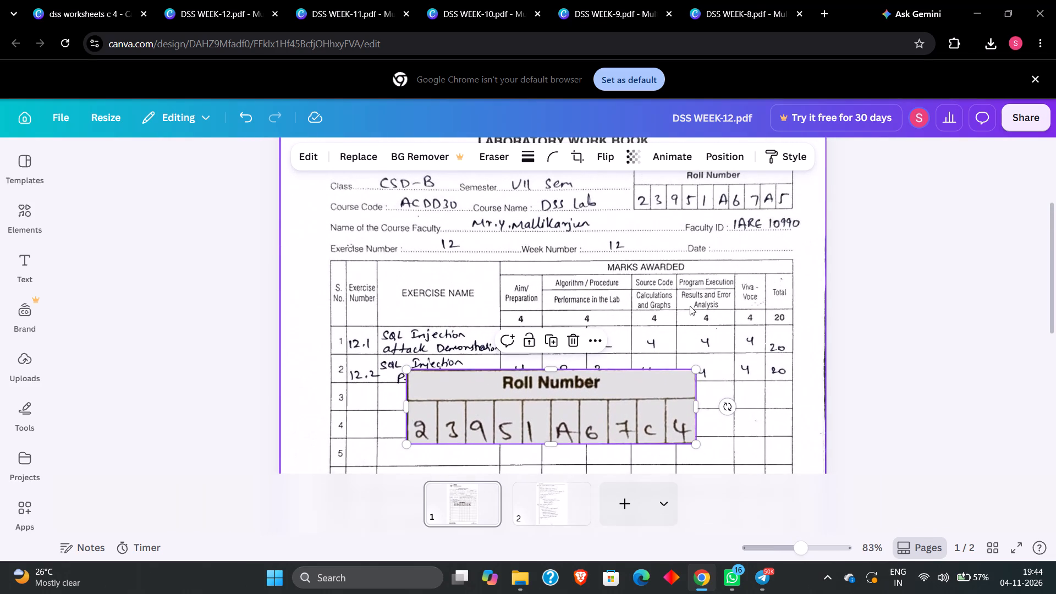
drag(630, 404, 719, 196)
scroll(732, 261, up, 3)
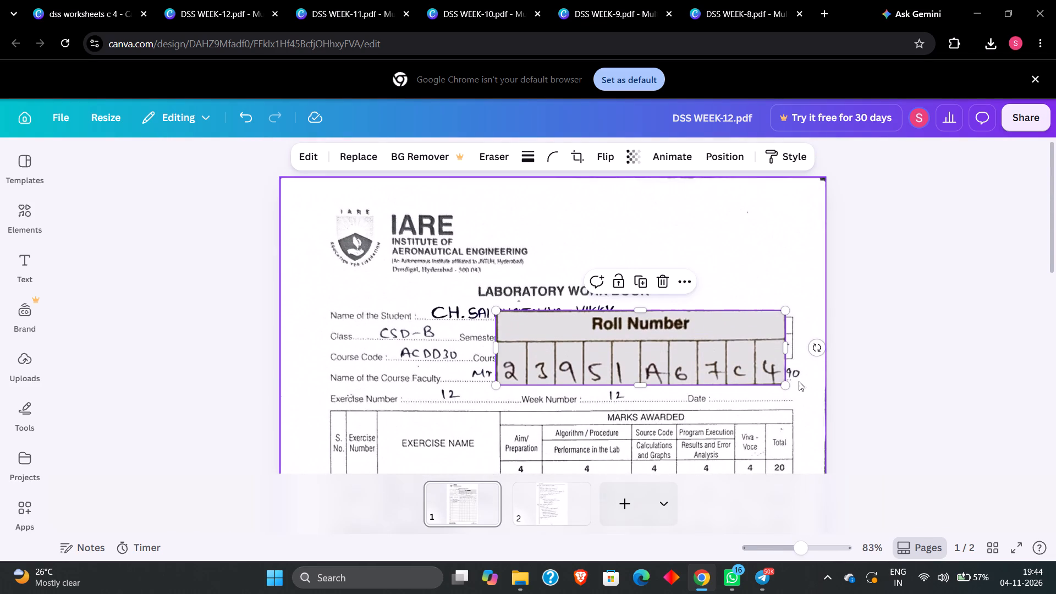
drag(788, 386, 724, 375)
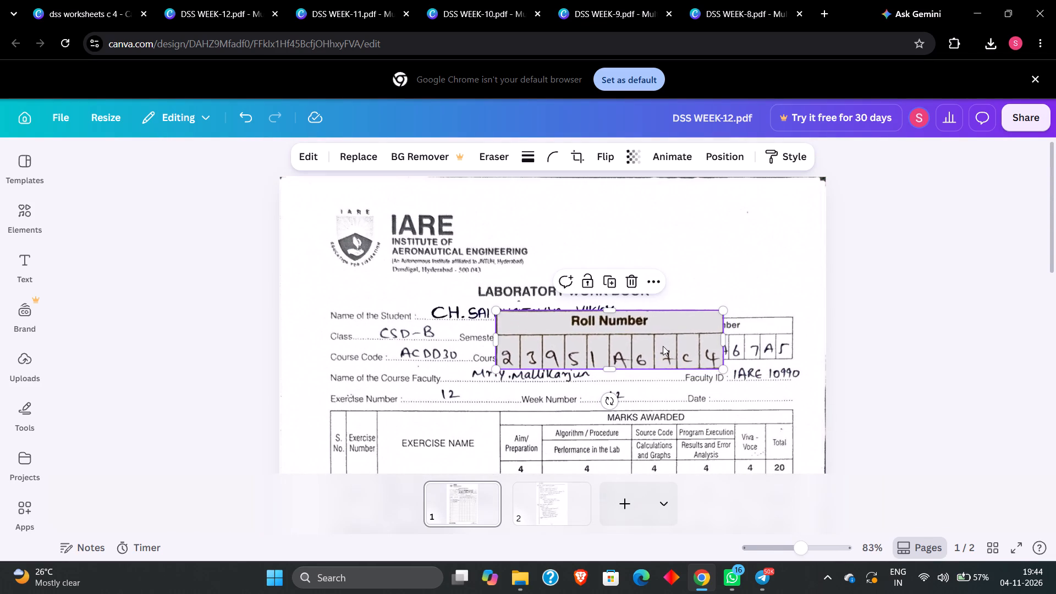
drag(663, 346, 795, 342)
drag(797, 343, 766, 349)
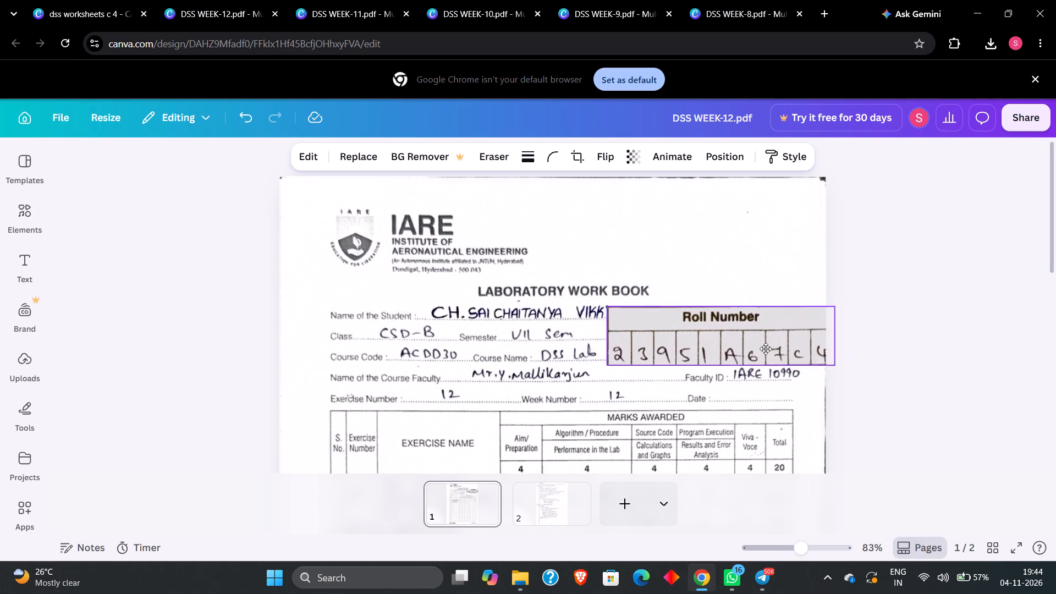
drag(766, 349, 754, 348)
drag(815, 366, 777, 355)
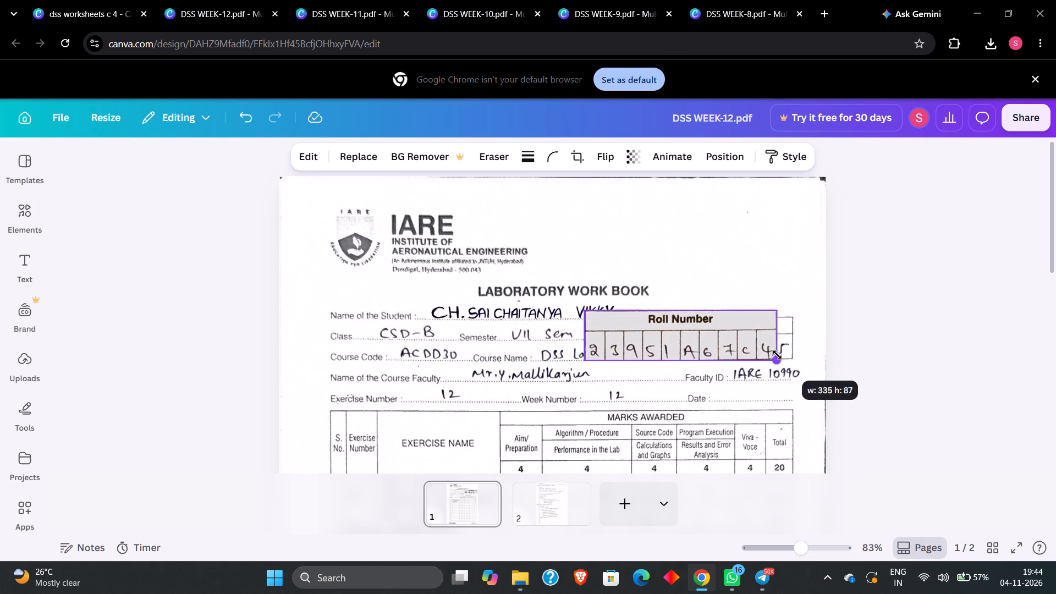
drag(777, 355, 773, 353)
drag(749, 347, 793, 351)
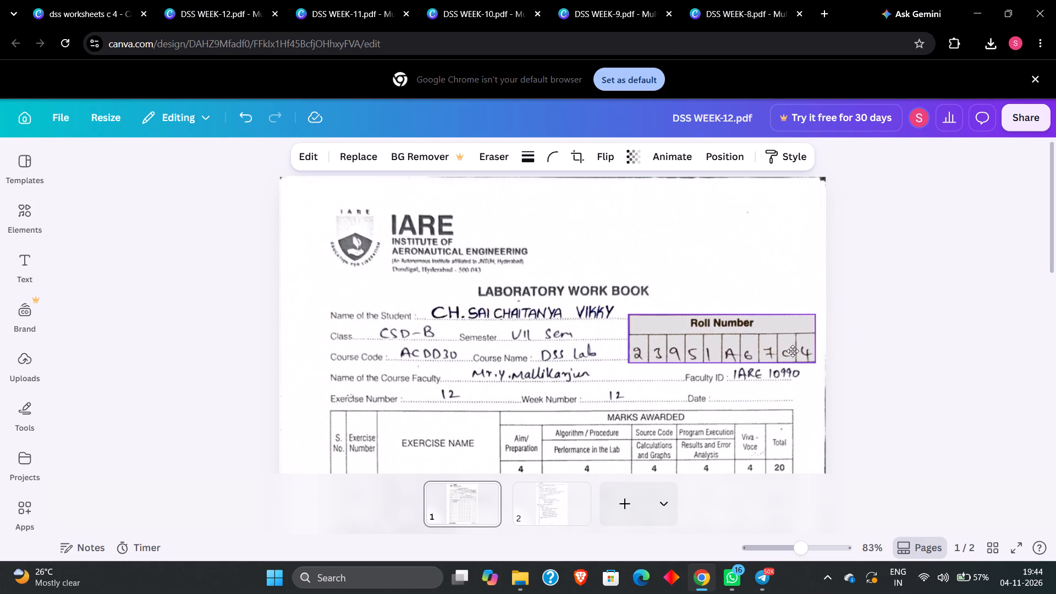
drag(793, 351, 799, 350)
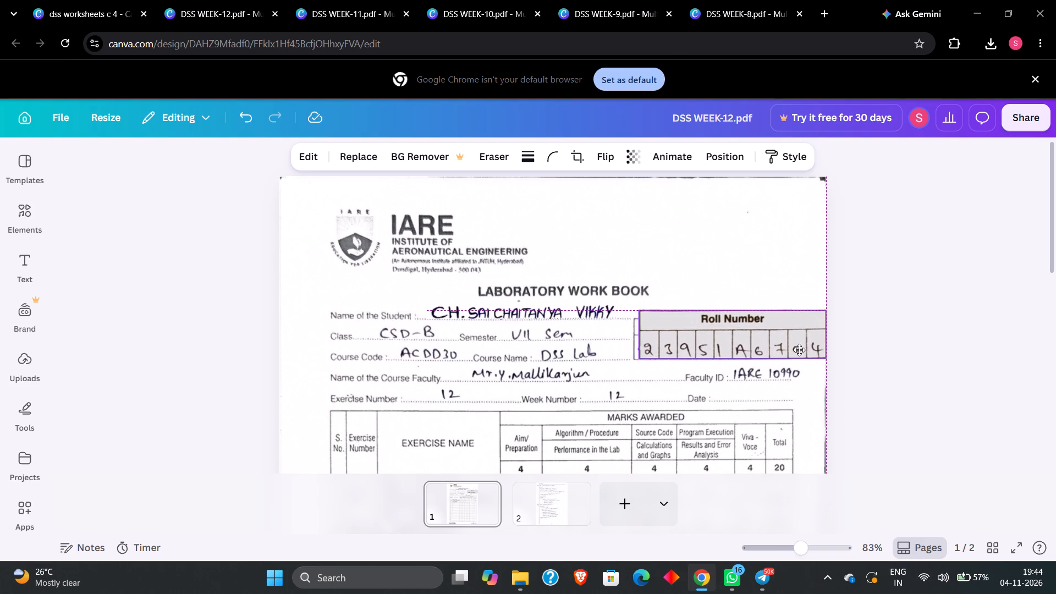
drag(799, 350, 795, 351)
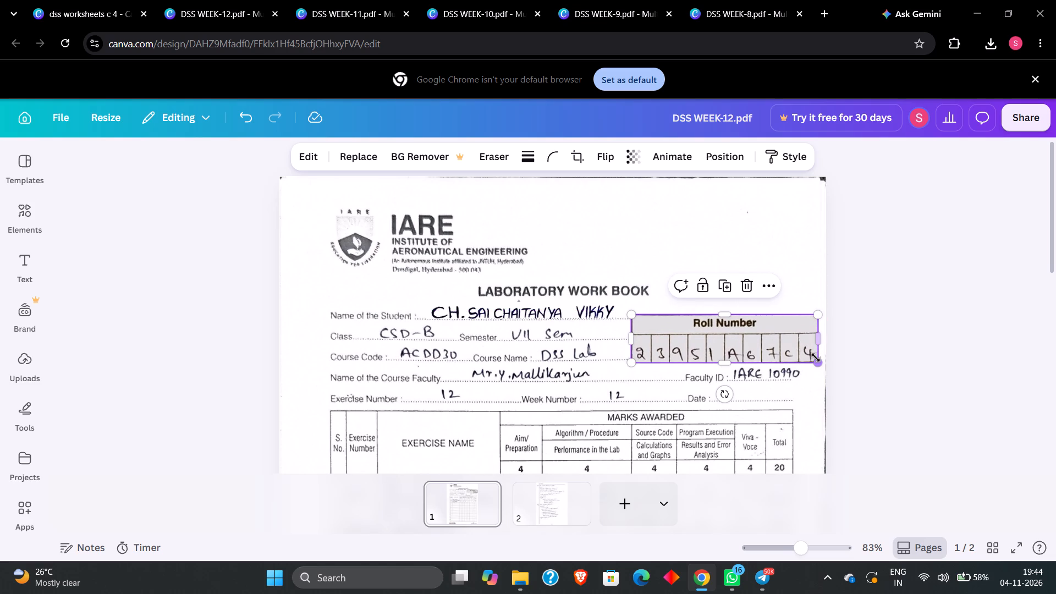
drag(816, 358, 801, 358)
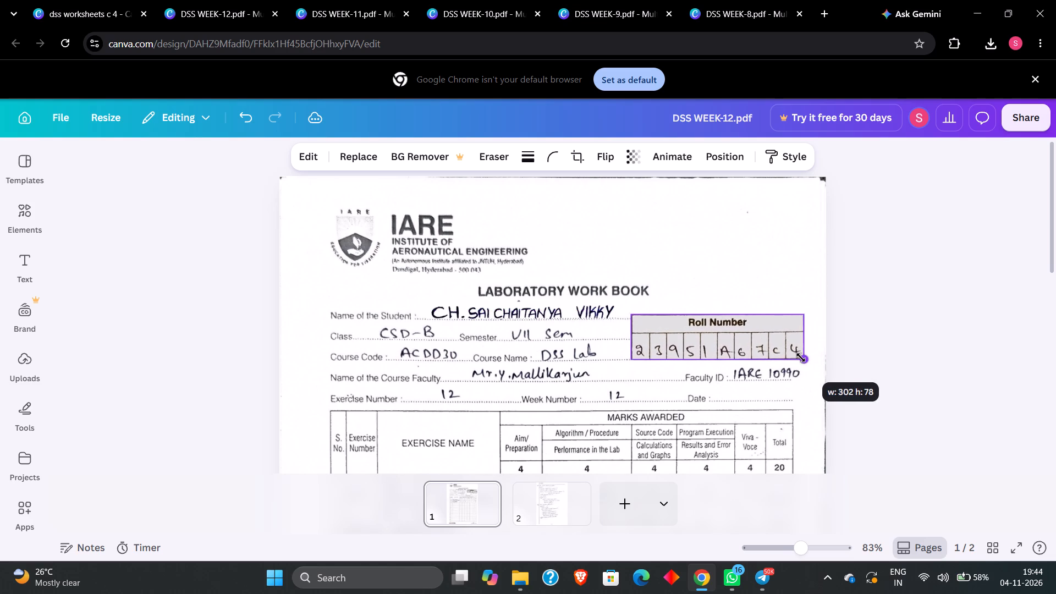
drag(801, 358, 801, 358)
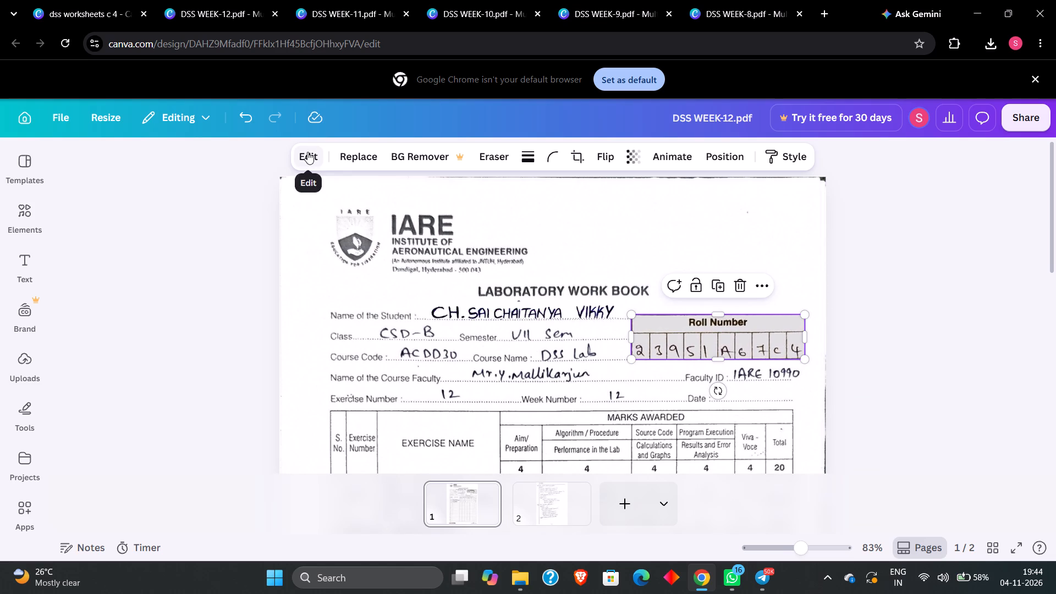
Adjust the roll number image's brightness to 57 and contrast to 33 so its grey background blends with the page.
click(307, 152)
drag(68, 363, 87, 338)
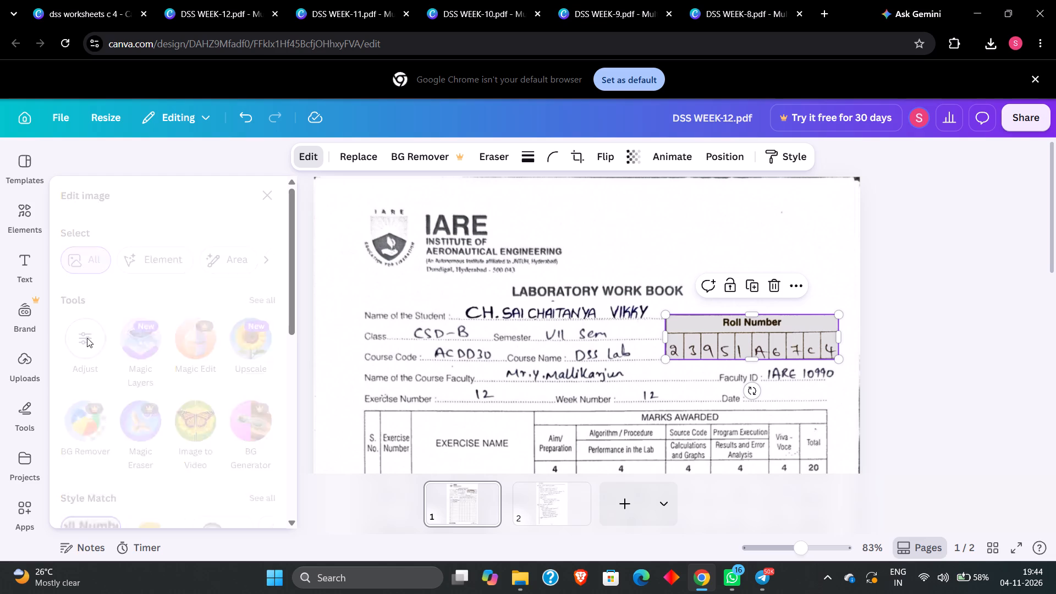
click(87, 338)
scroll(87, 338, down, 1)
drag(157, 382, 196, 388)
drag(148, 432, 172, 433)
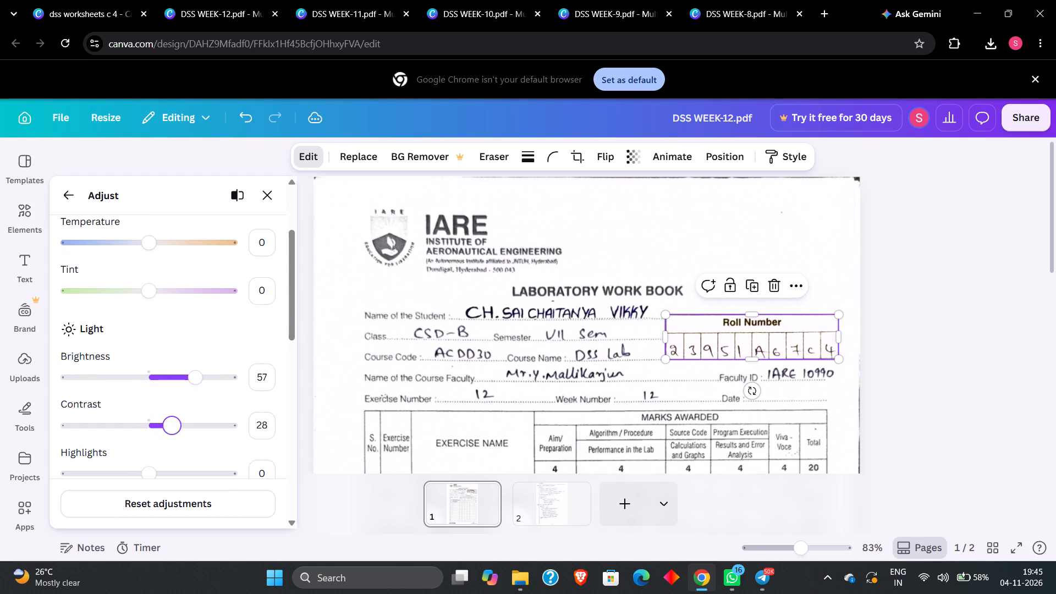
drag(172, 433, 176, 434)
scroll(435, 414, down, 1)
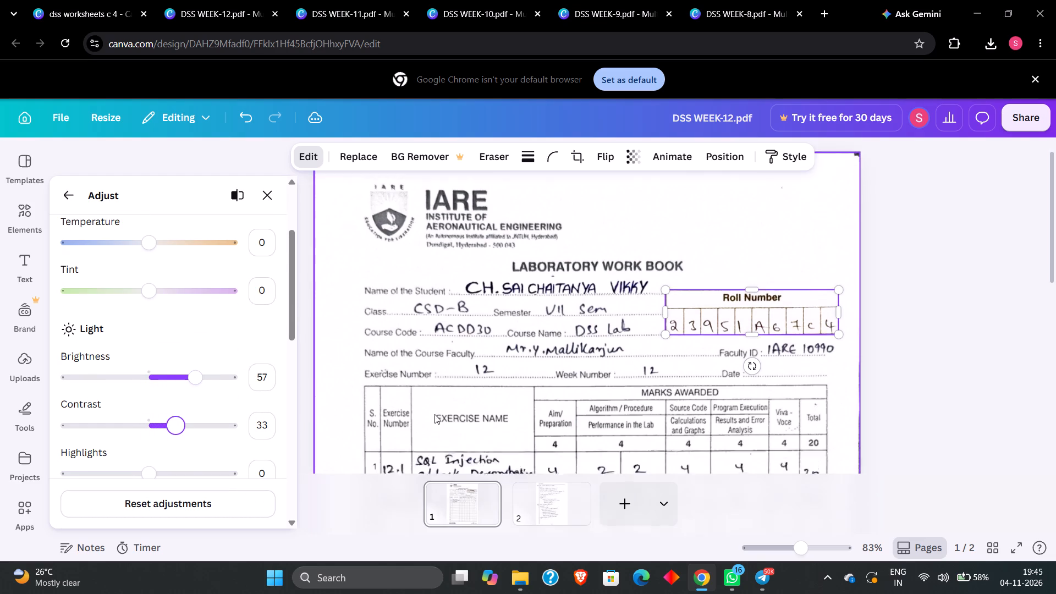
scroll(435, 414, down, 1)
scroll(435, 414, up, 1)
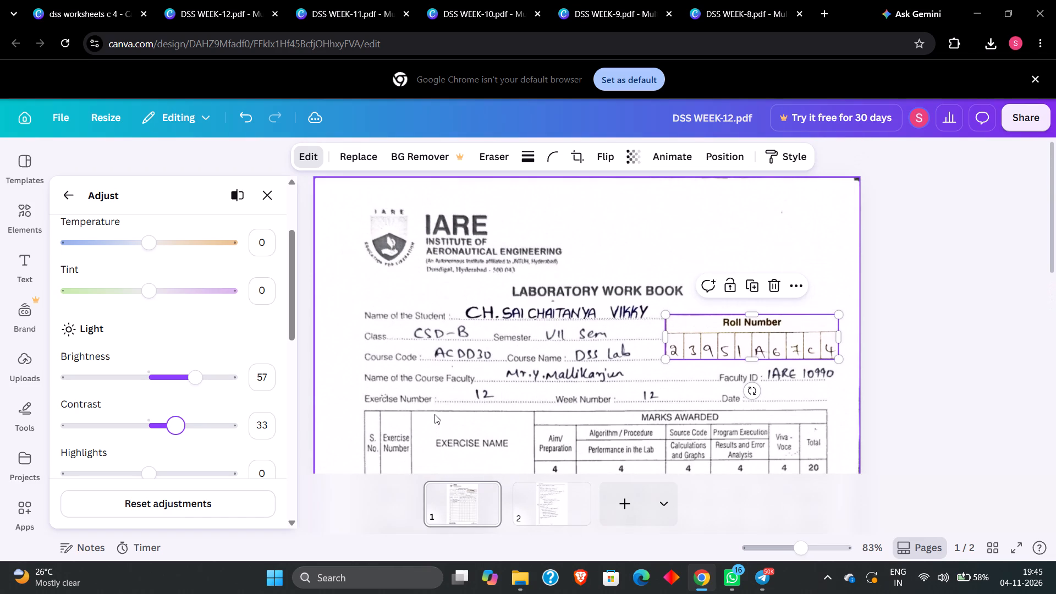
click(498, 384)
Check the finished WEEK-12 cover page and download all pages of the design as a PDF with the Digital preset.
scroll(498, 384, down, 3)
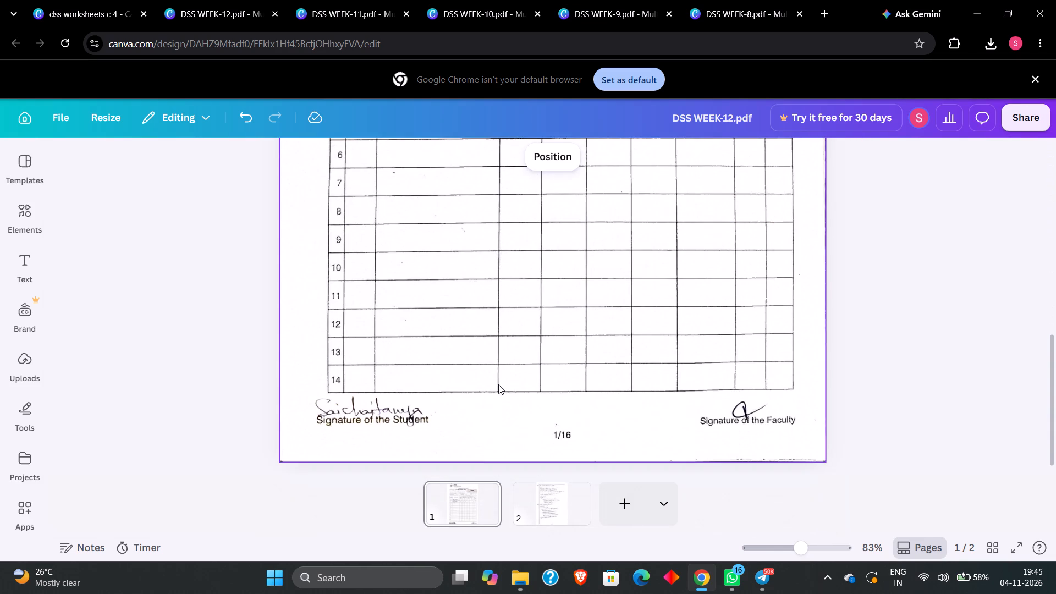
scroll(498, 384, up, 6)
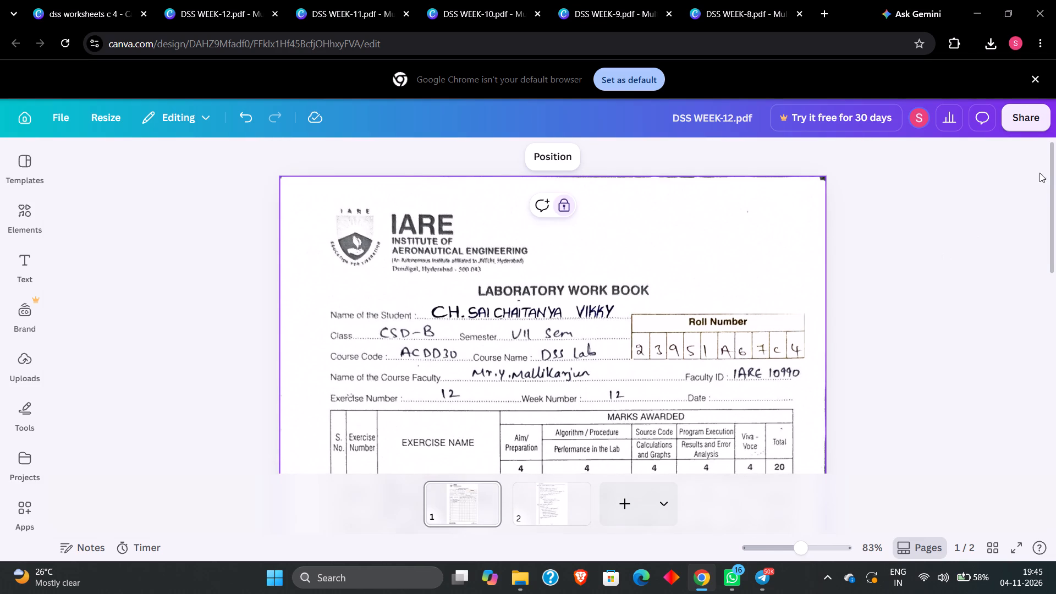
click(1032, 123)
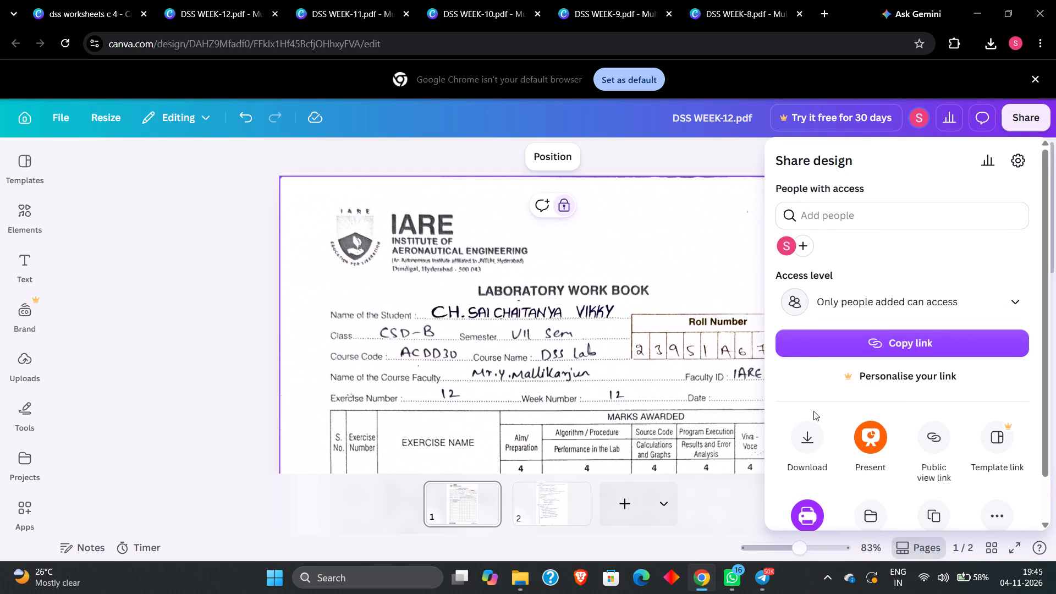
click(812, 418)
click(835, 211)
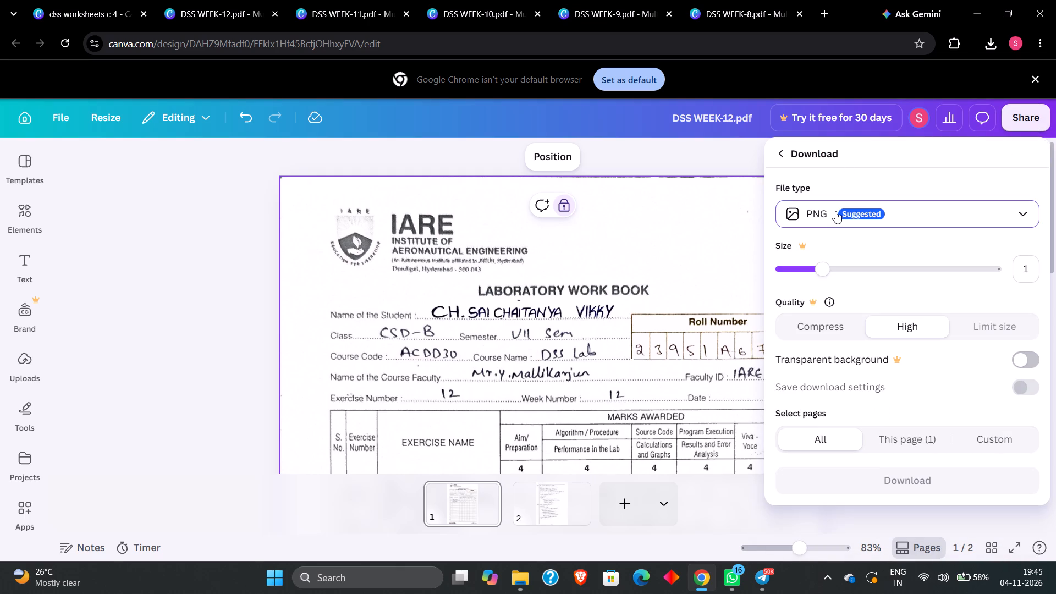
click(866, 328)
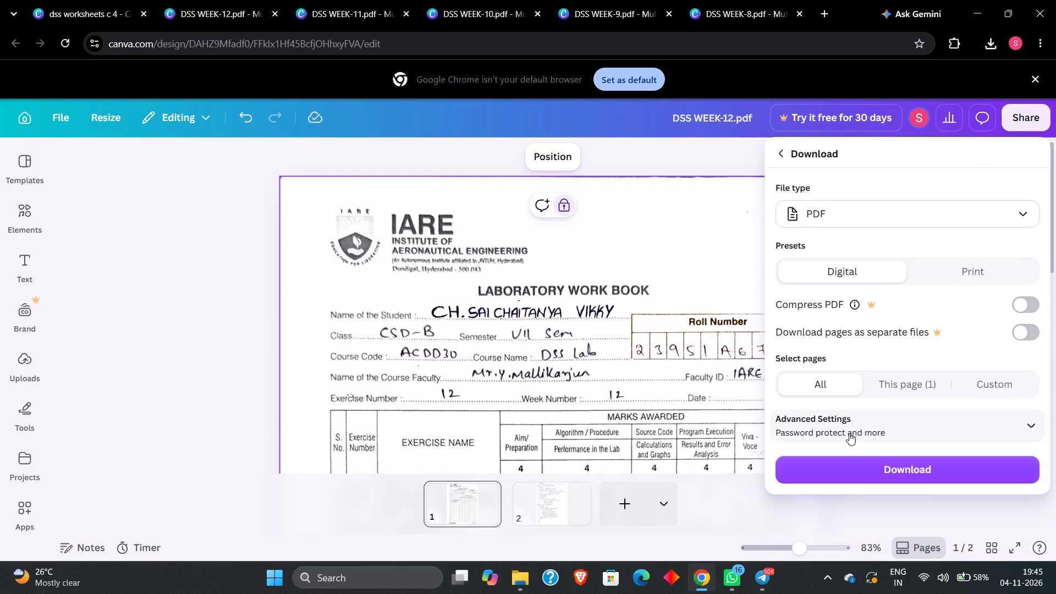
click(849, 463)
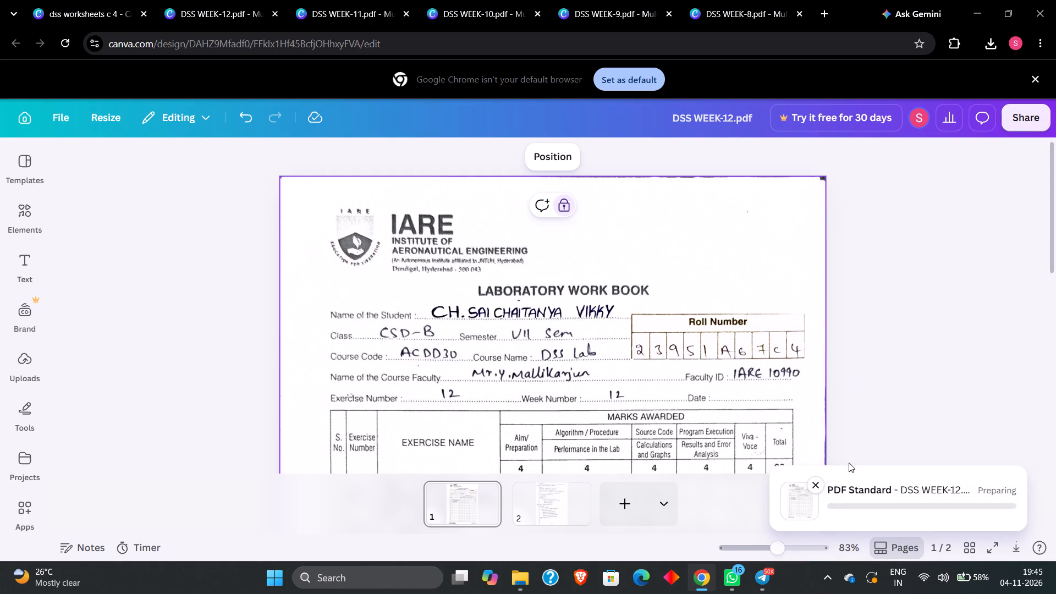
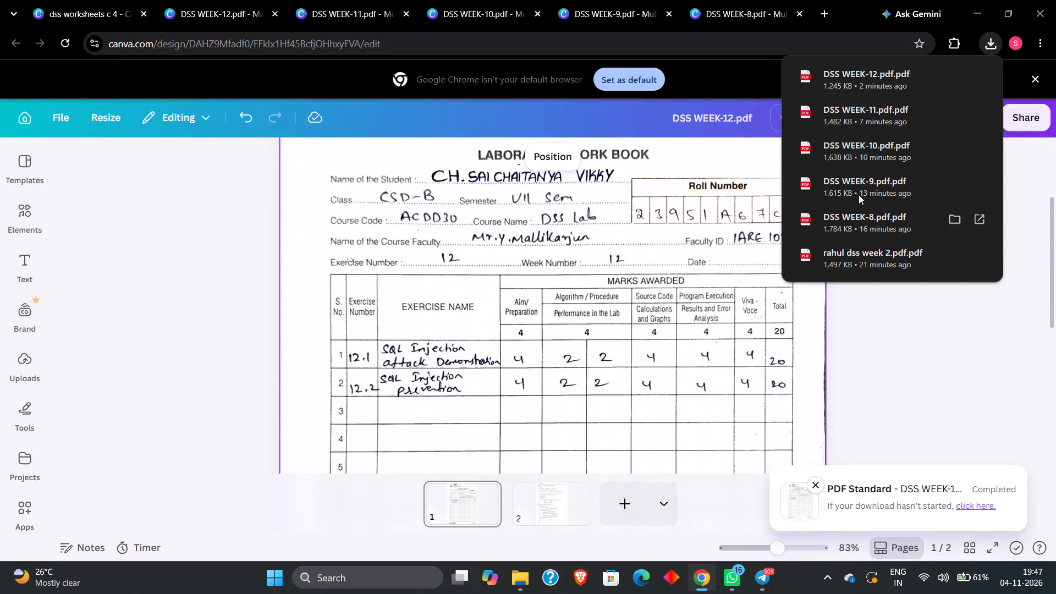
Open the DSS WEEK-13 design from the dss worksheets c 4 folder.
scroll(891, 128, down, 4)
scroll(653, 338, down, 5)
scroll(653, 338, up, 4)
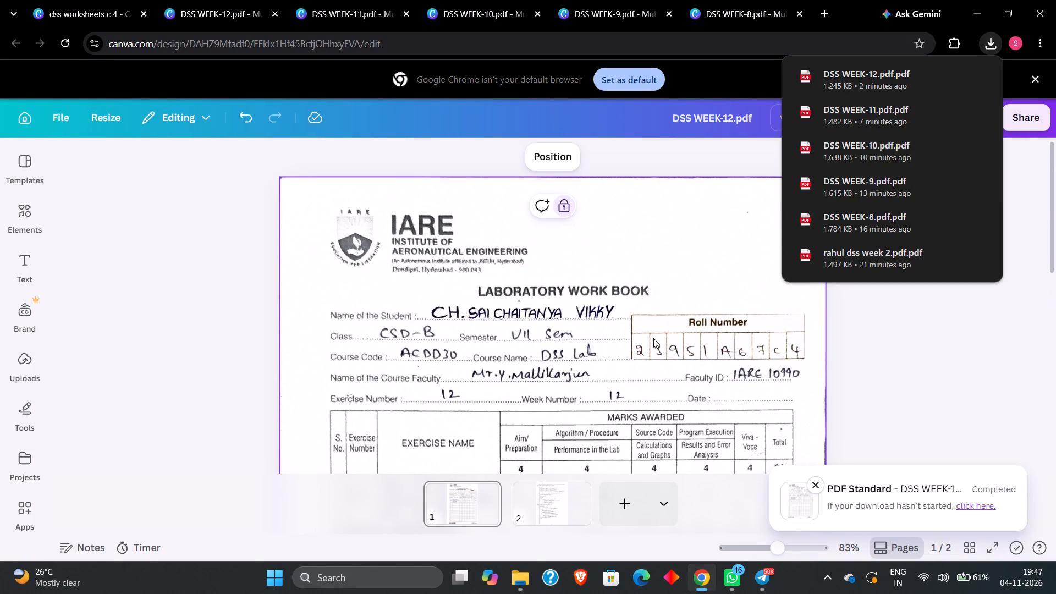
click(967, 328)
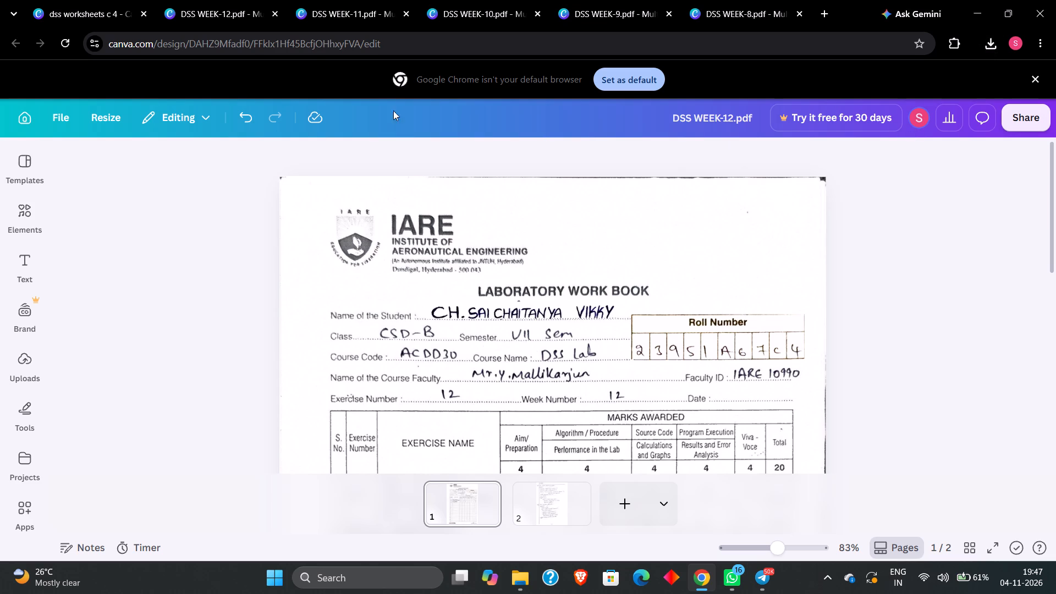
click(93, 12)
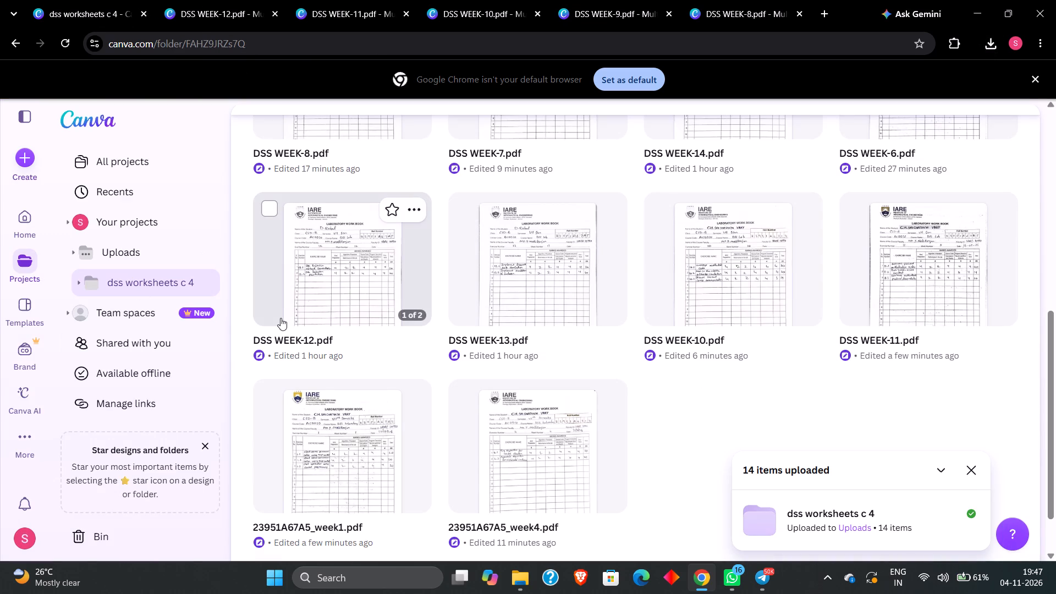
click(497, 294)
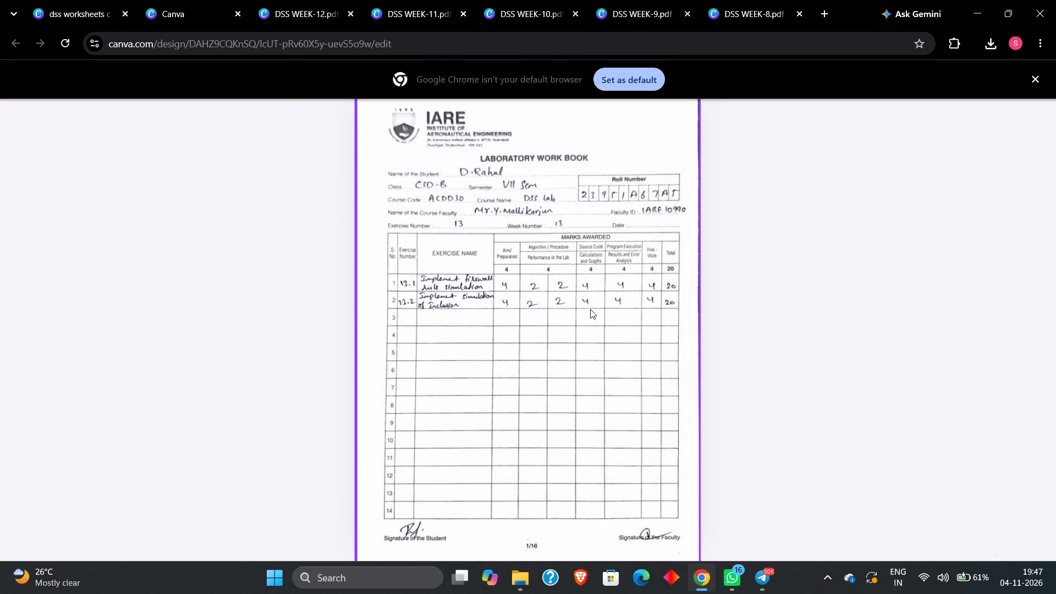
Lock the scanned page image on the WEEK-13 cover page in place.
right_click(590, 309)
click(490, 129)
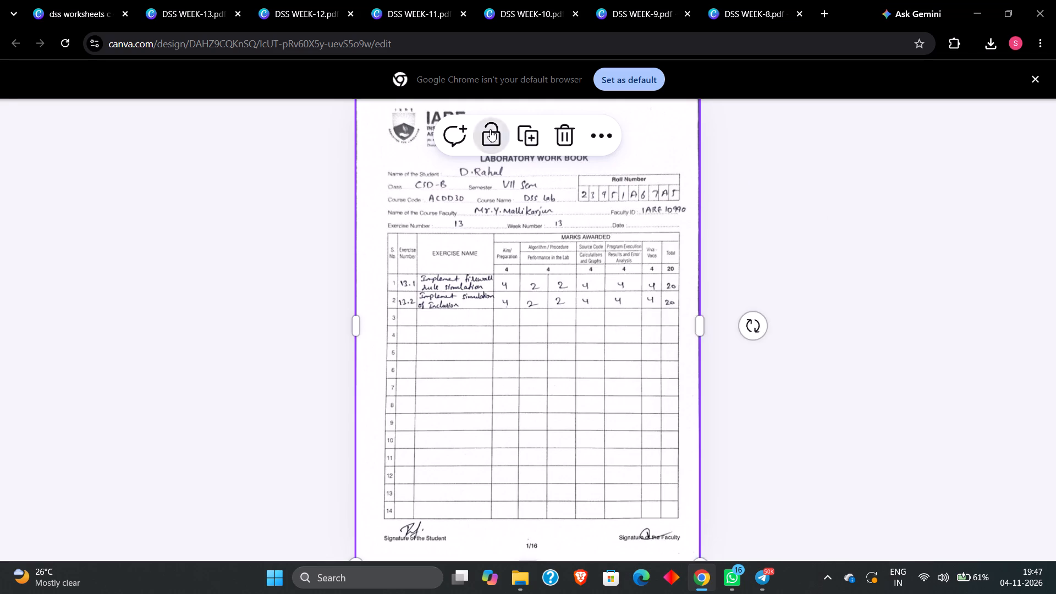
scroll(550, 309, up, 1)
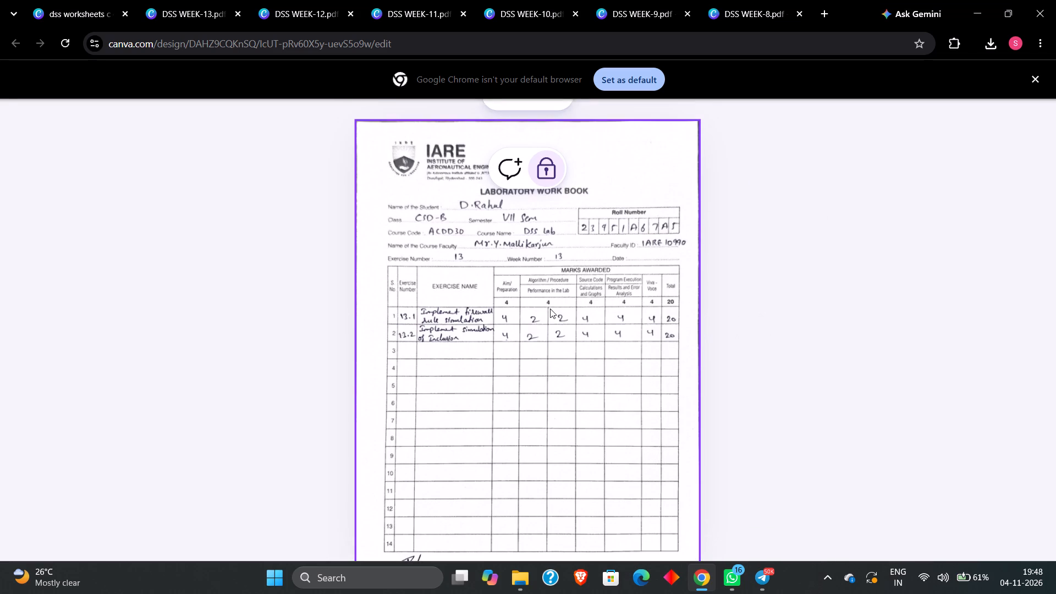
scroll(550, 309, up, 1)
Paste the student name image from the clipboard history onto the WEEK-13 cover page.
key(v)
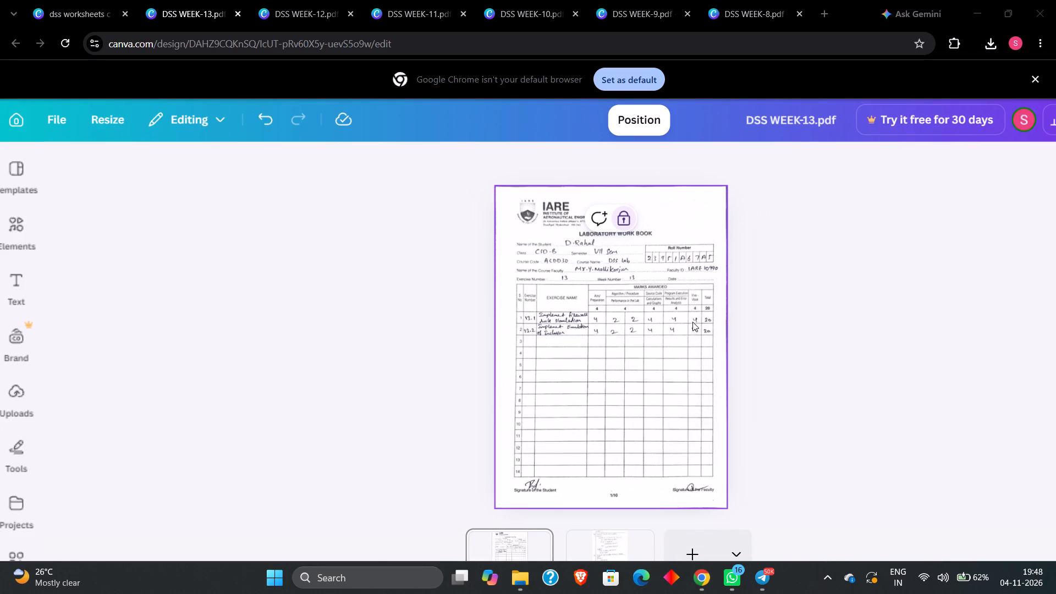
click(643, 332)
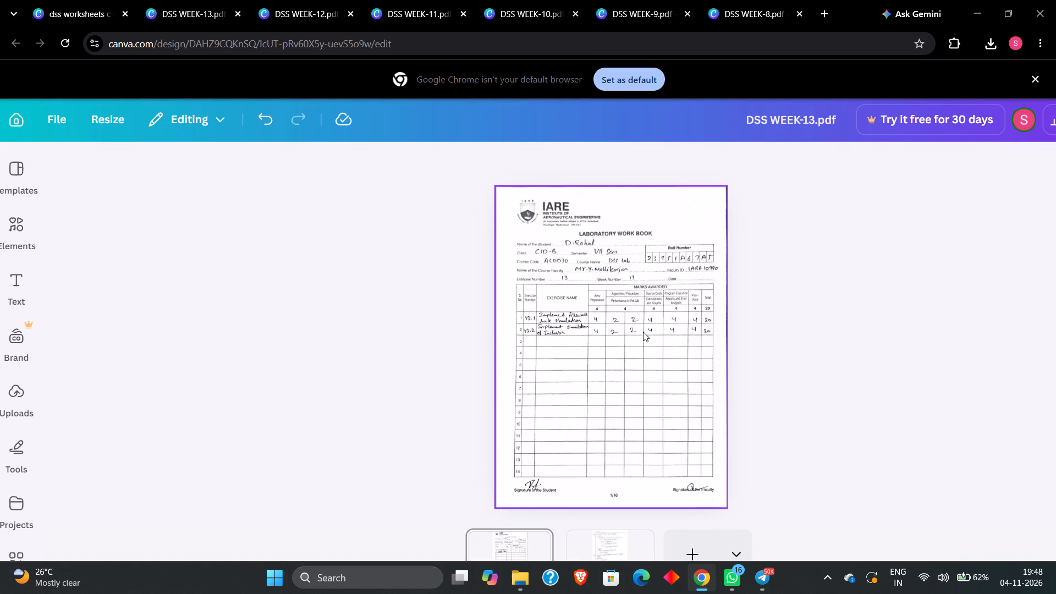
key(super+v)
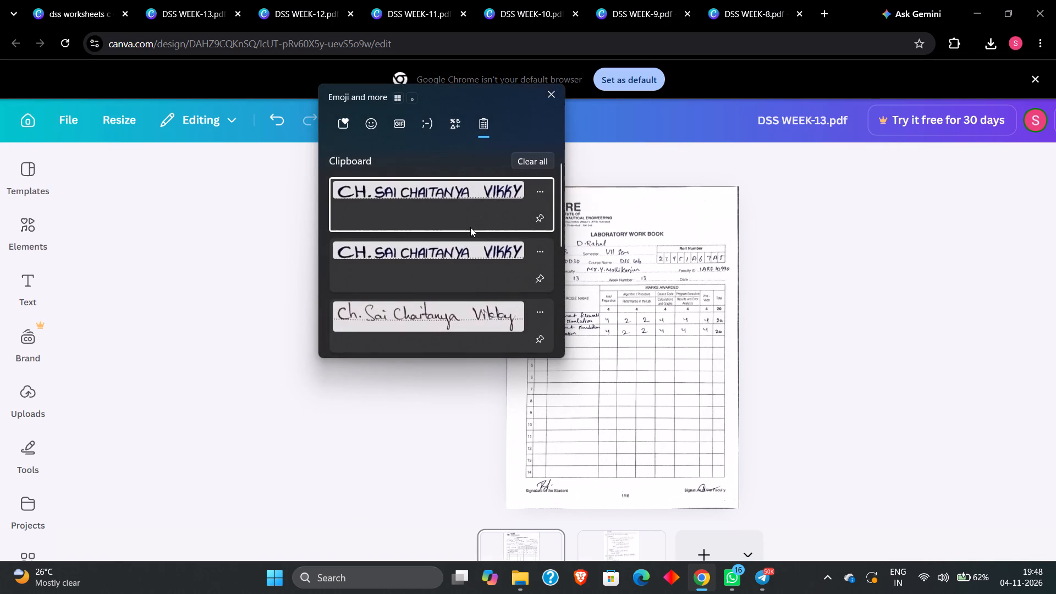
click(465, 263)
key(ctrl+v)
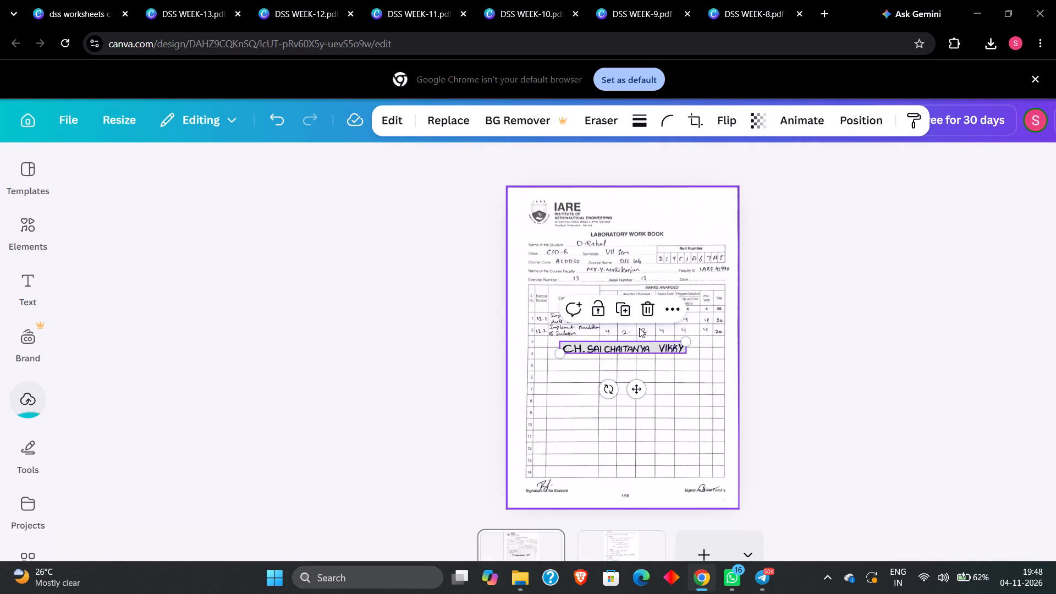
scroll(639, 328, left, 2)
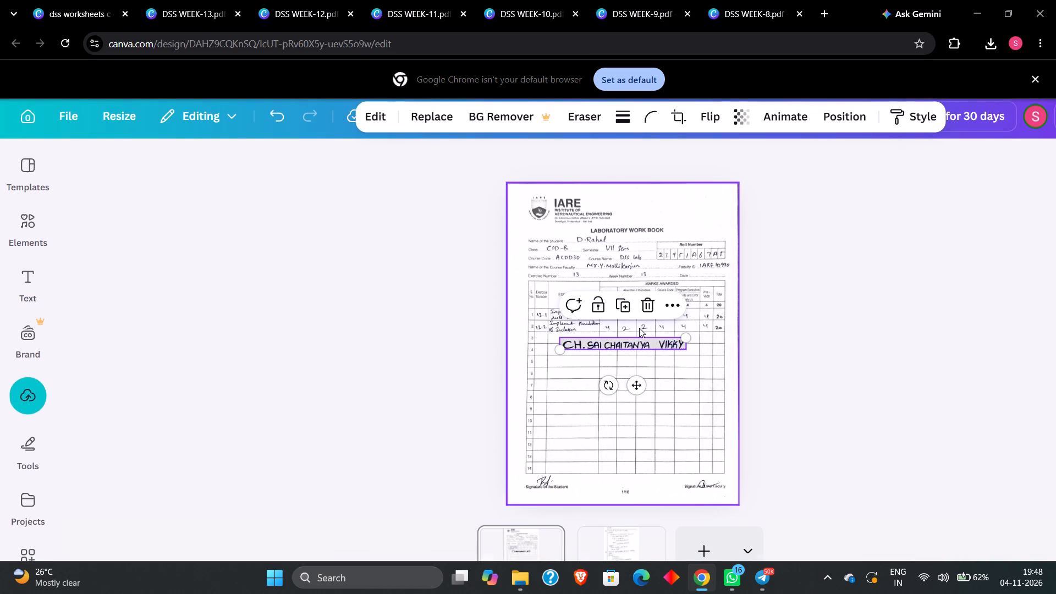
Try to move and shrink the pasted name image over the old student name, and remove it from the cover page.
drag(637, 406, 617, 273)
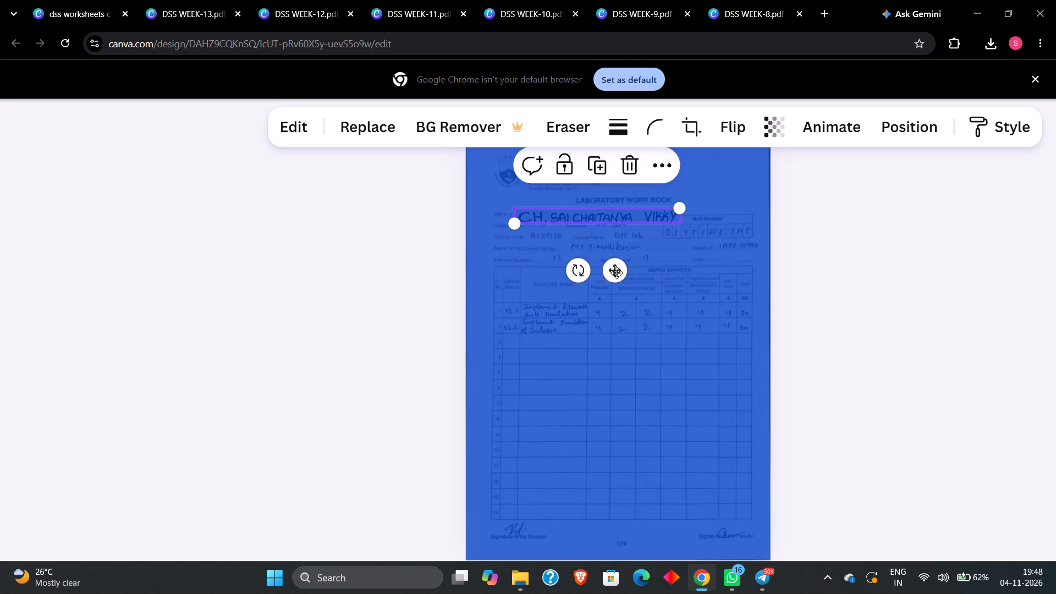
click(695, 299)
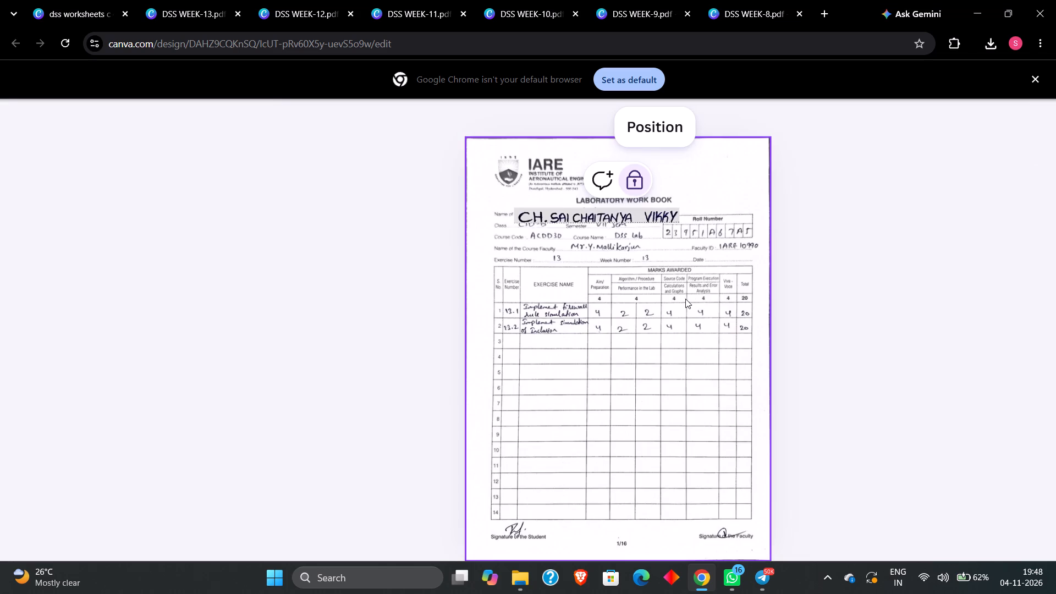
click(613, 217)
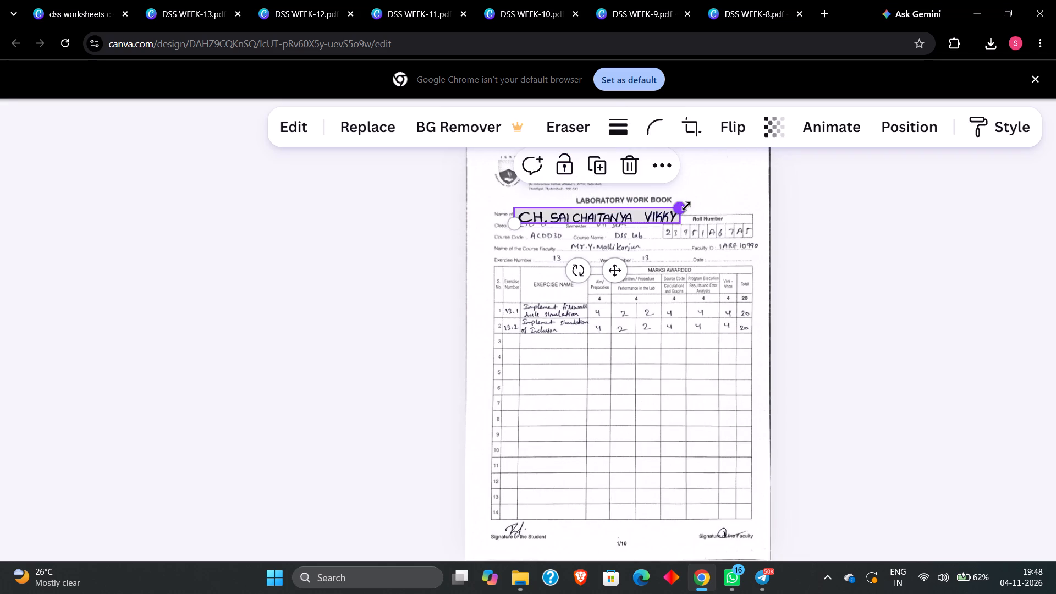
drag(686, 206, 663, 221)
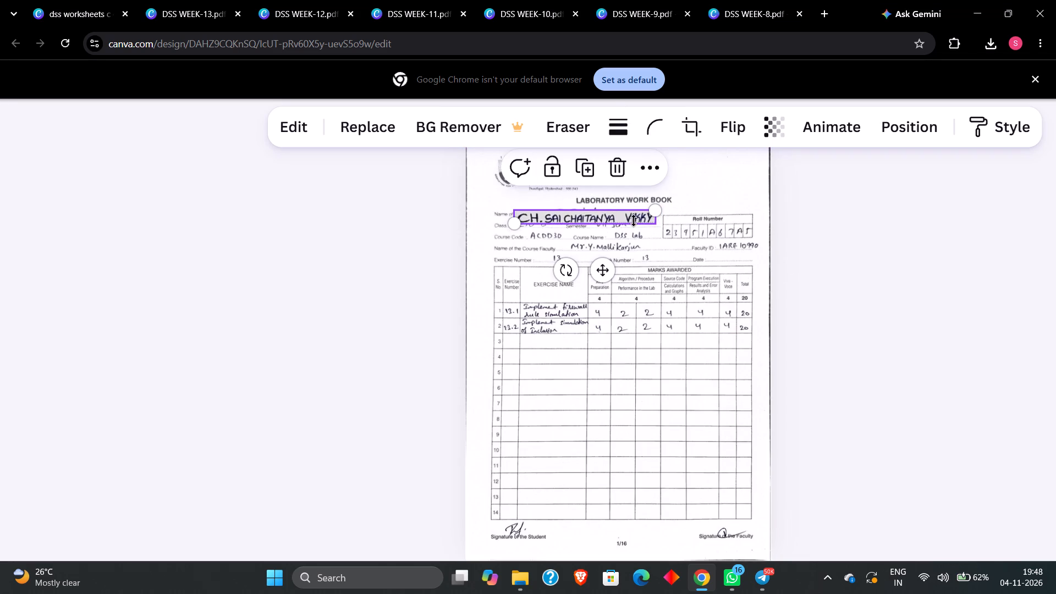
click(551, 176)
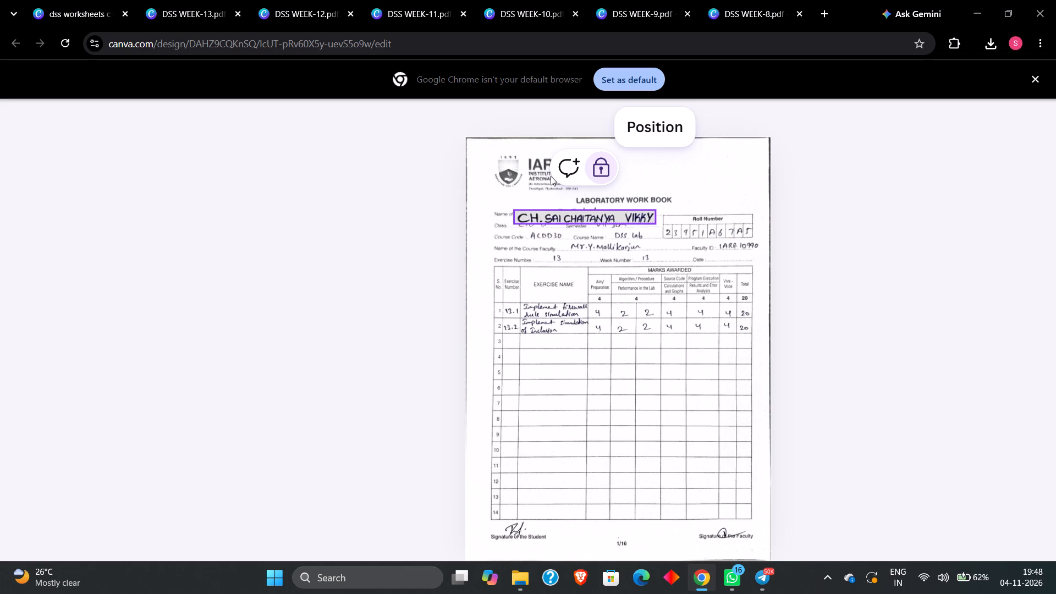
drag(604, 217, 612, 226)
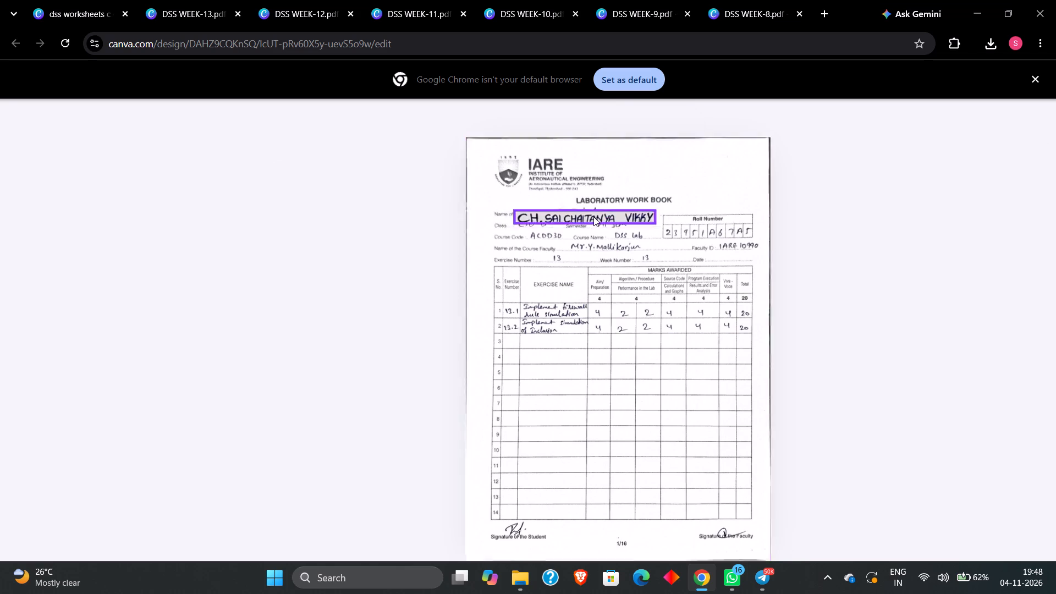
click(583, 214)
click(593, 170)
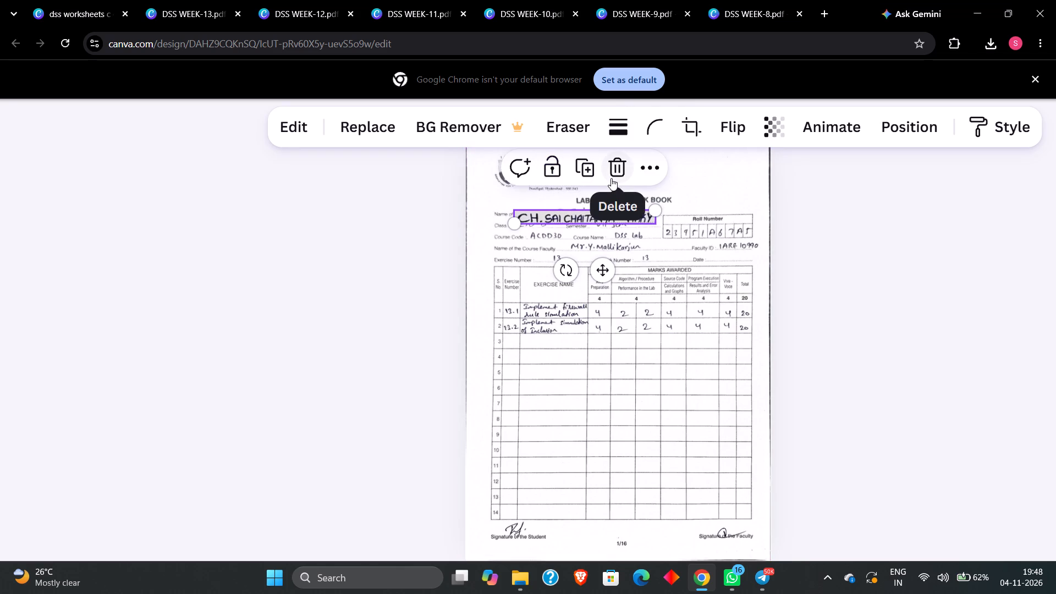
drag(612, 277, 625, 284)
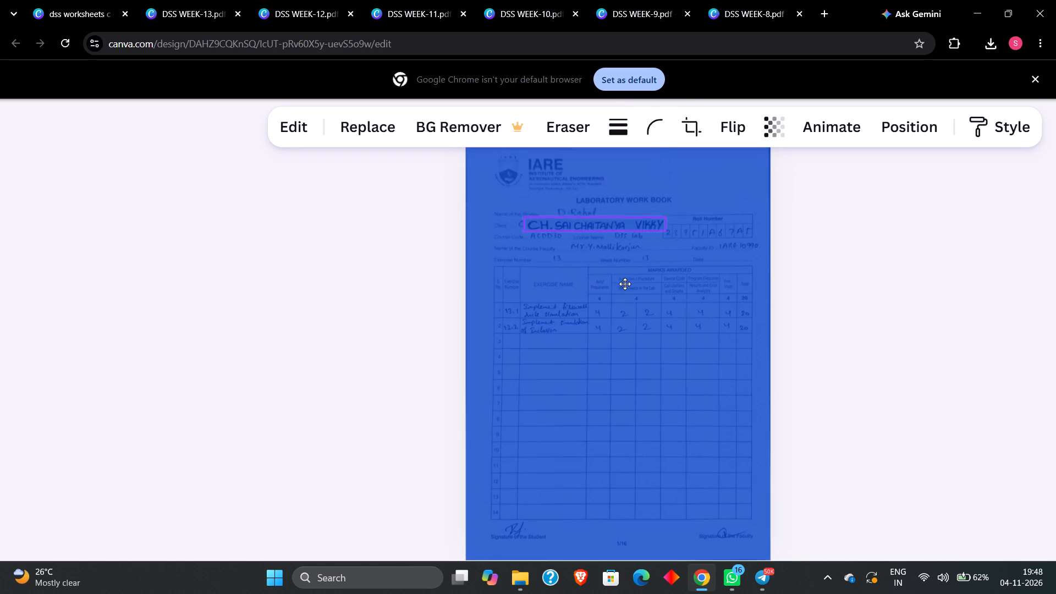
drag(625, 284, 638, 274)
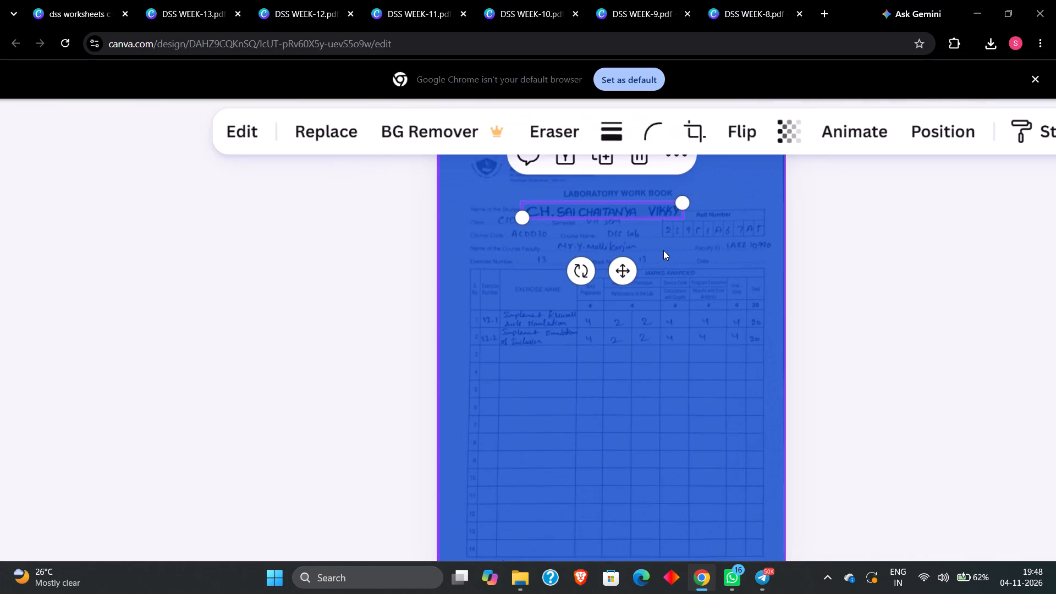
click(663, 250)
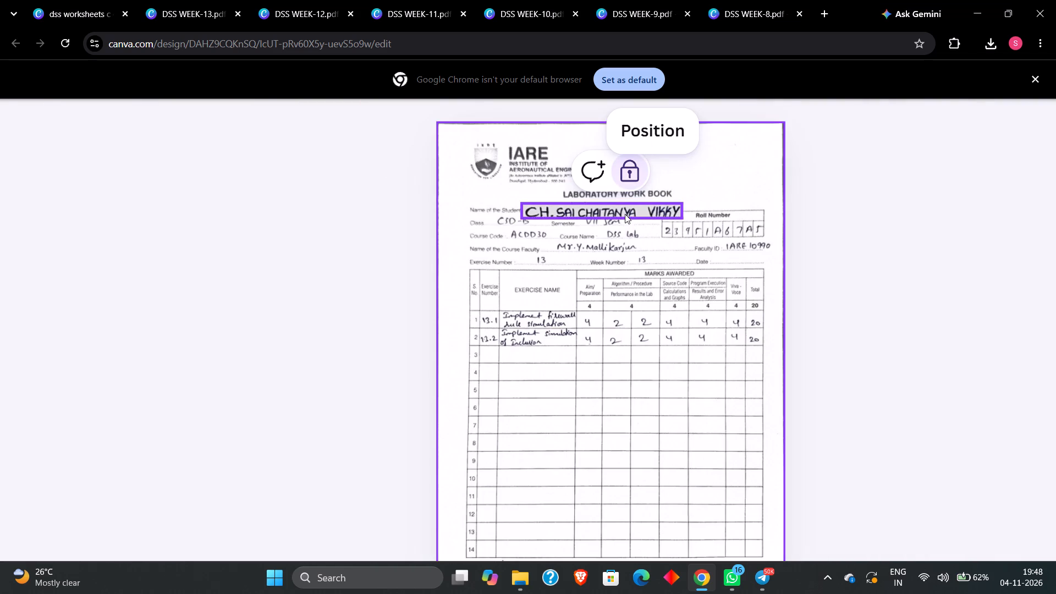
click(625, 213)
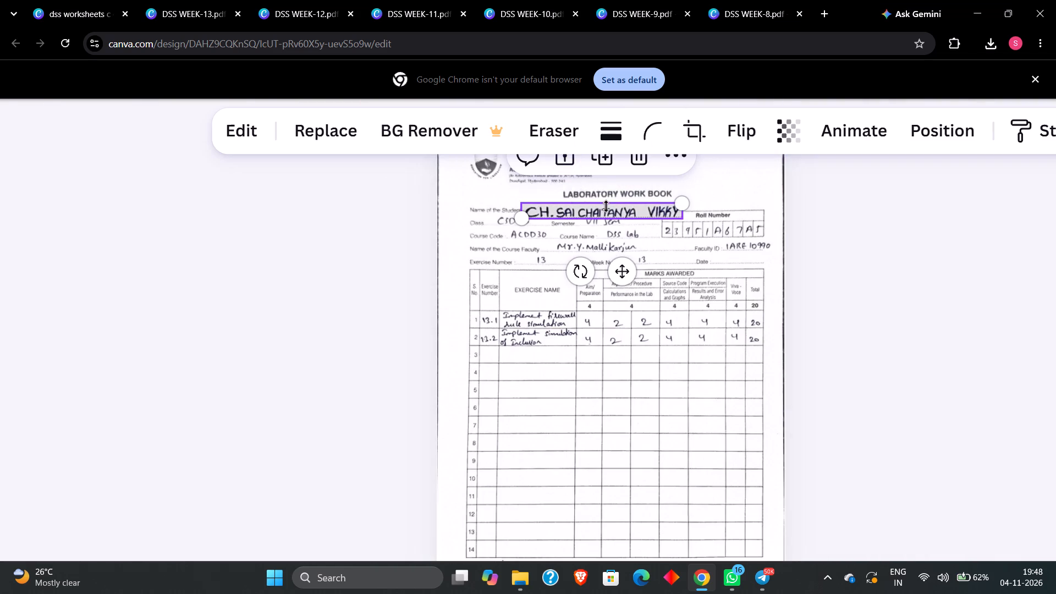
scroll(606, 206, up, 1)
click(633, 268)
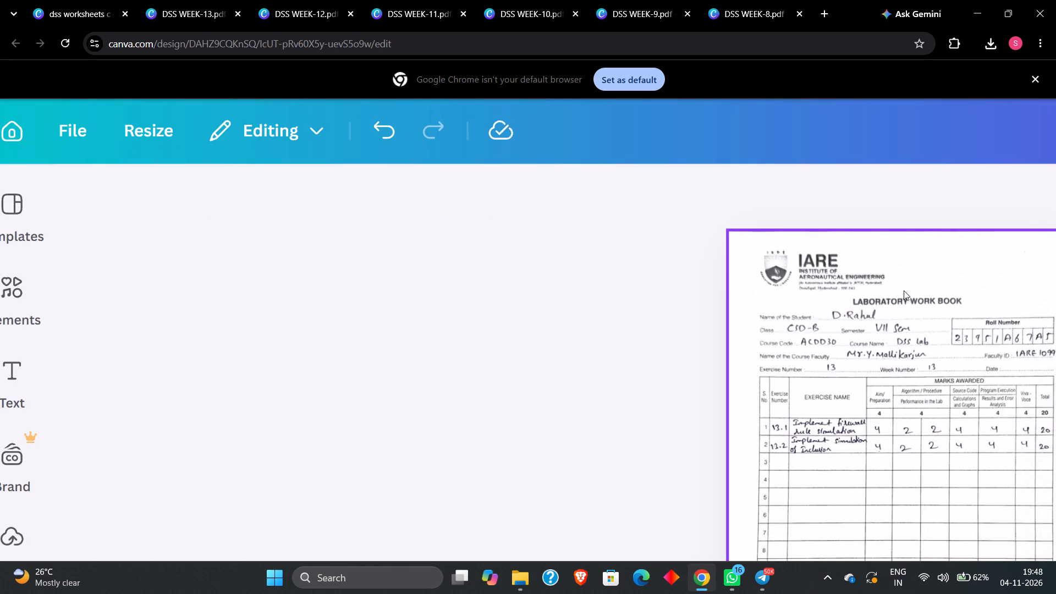
Paste the capital-letter student name image from the clipboard history onto the WEEK-13 cover page again.
scroll(904, 290, left, 5)
scroll(904, 290, down, 1)
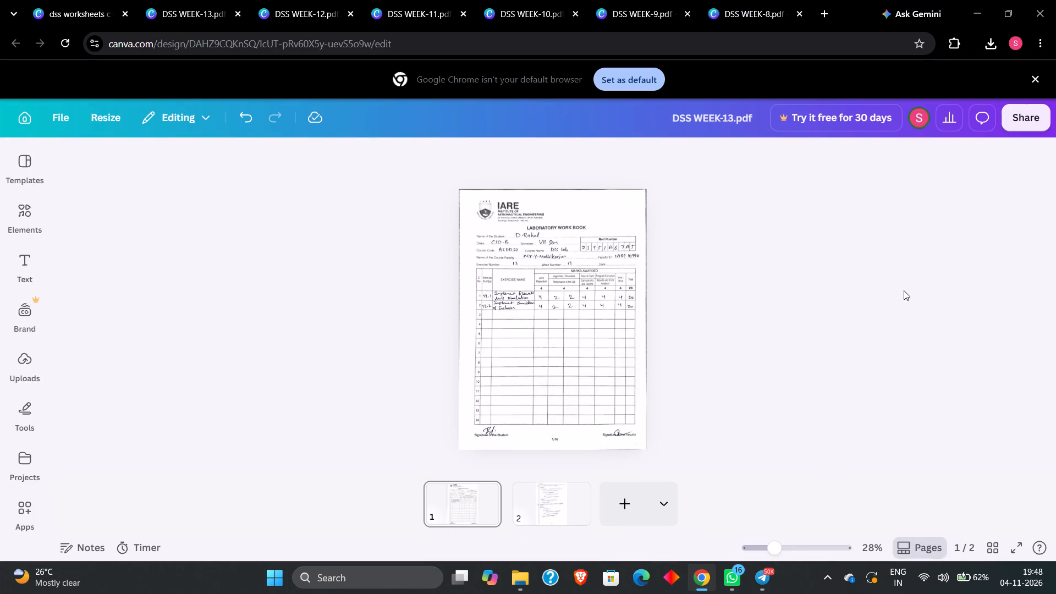
click(466, 271)
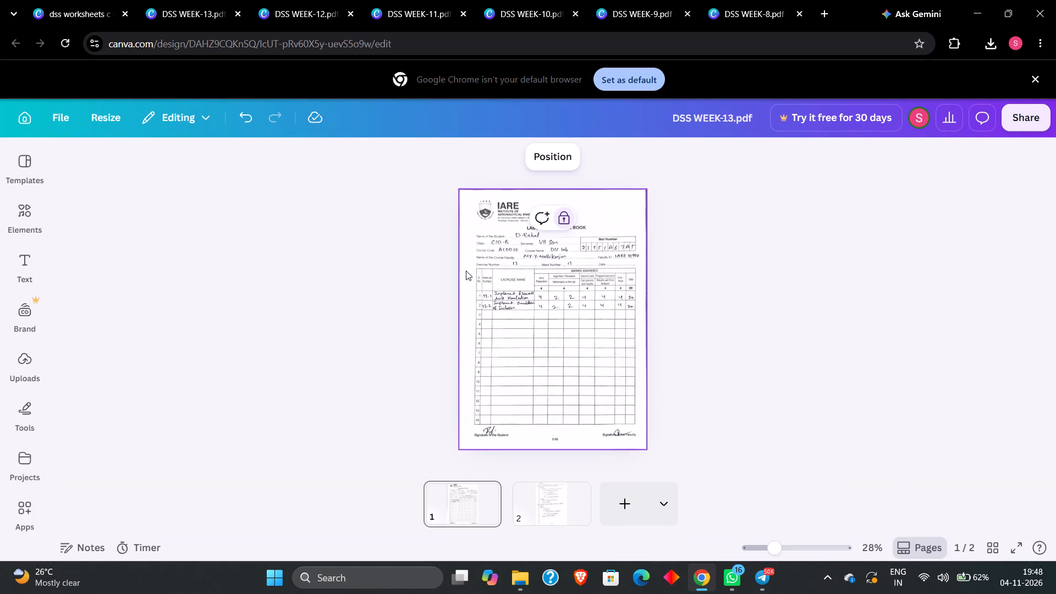
key(super+v)
scroll(438, 267, right, 5)
click(687, 252)
key(ctrl+v)
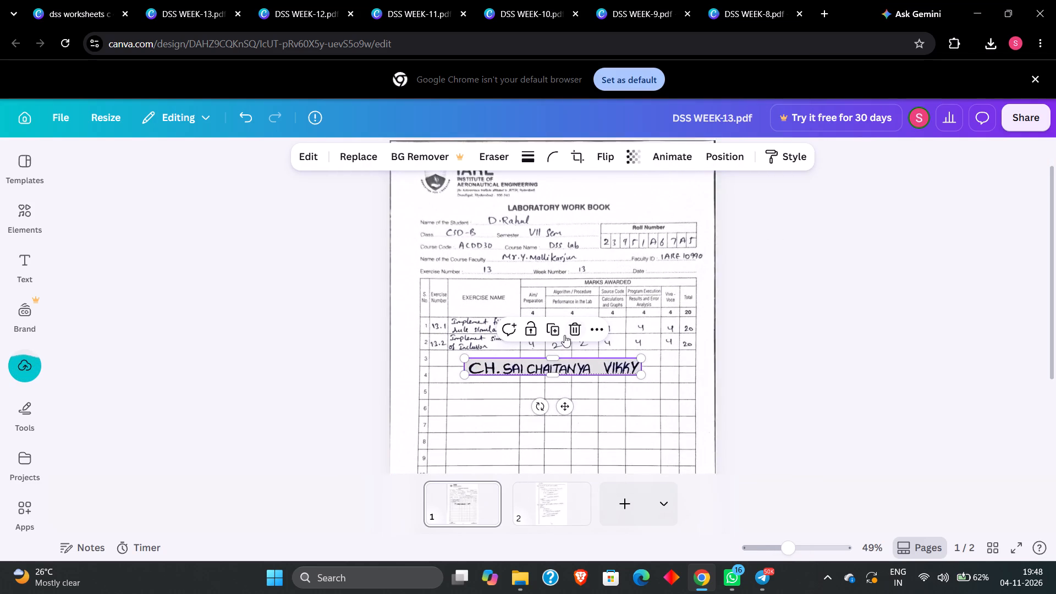
Move the name image over the old name on the Name of the Student line and shrink it to about 346 by 33.
drag(582, 365, 575, 239)
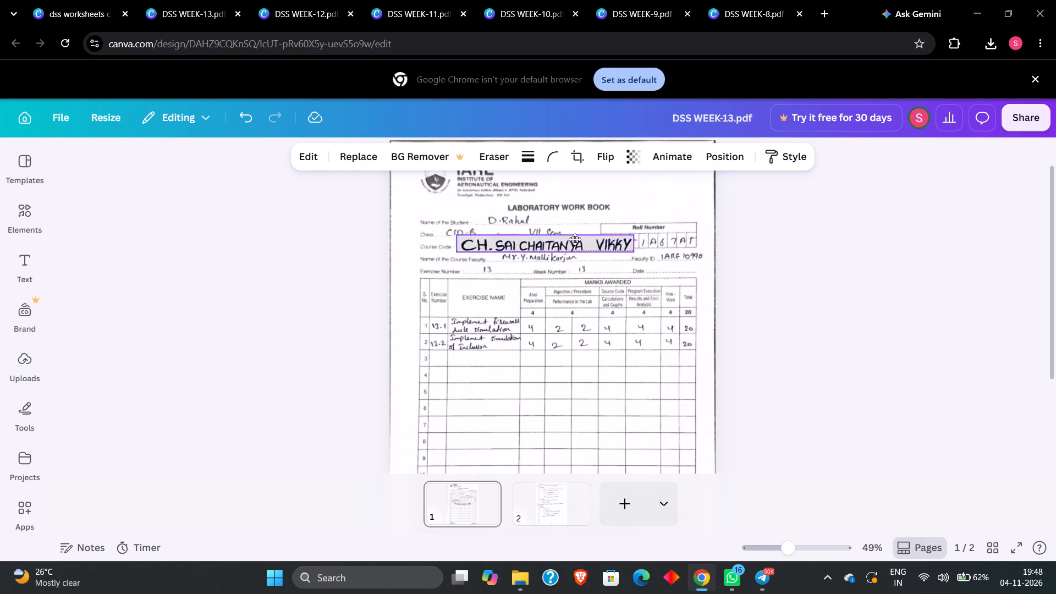
drag(575, 239, 577, 220)
drag(639, 226, 634, 226)
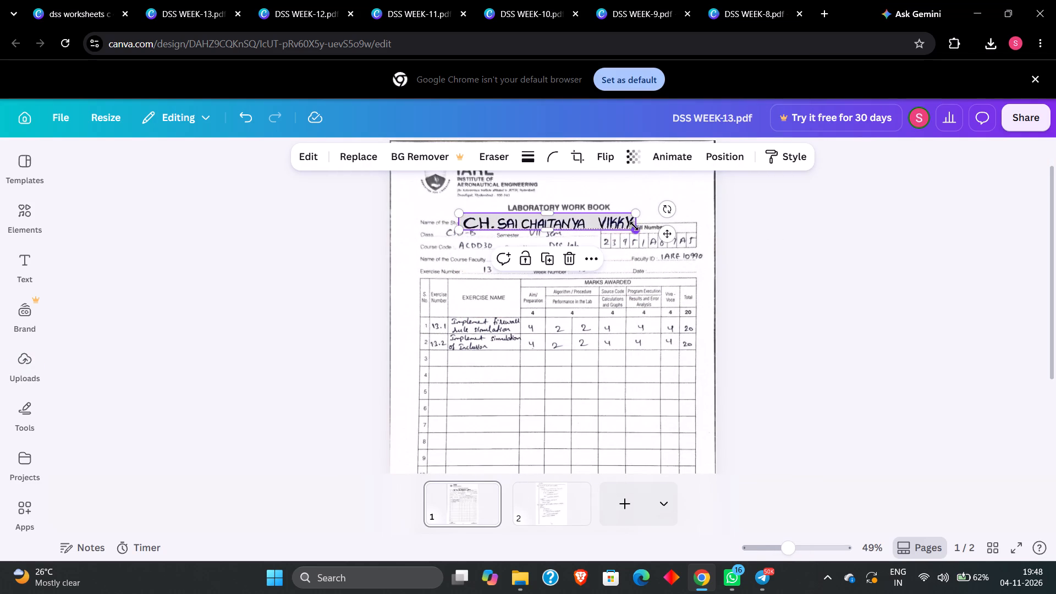
drag(634, 226, 604, 219)
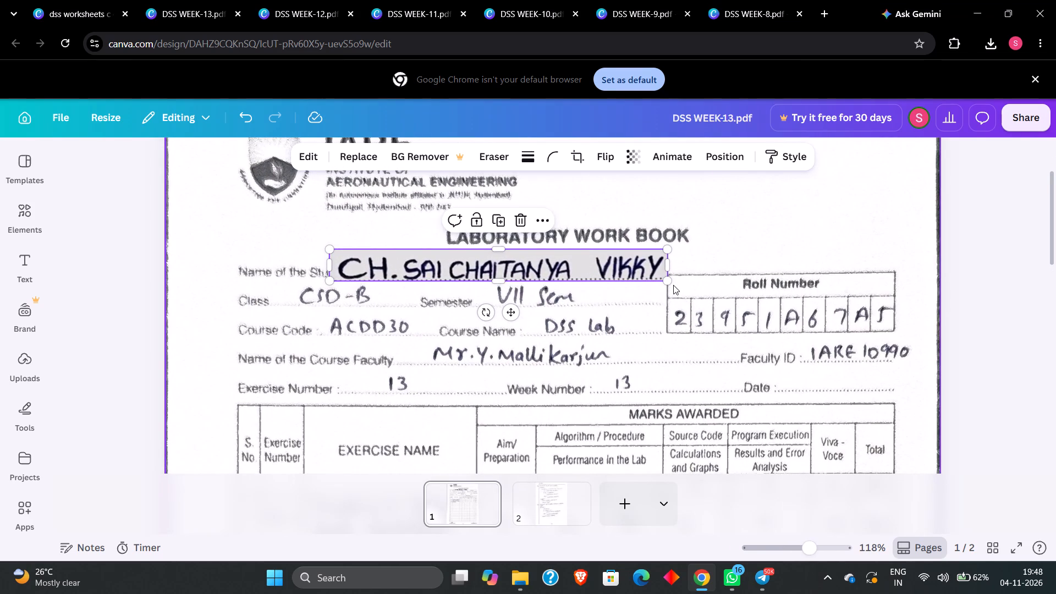
drag(669, 280, 631, 273)
drag(586, 261, 626, 258)
drag(667, 272, 647, 272)
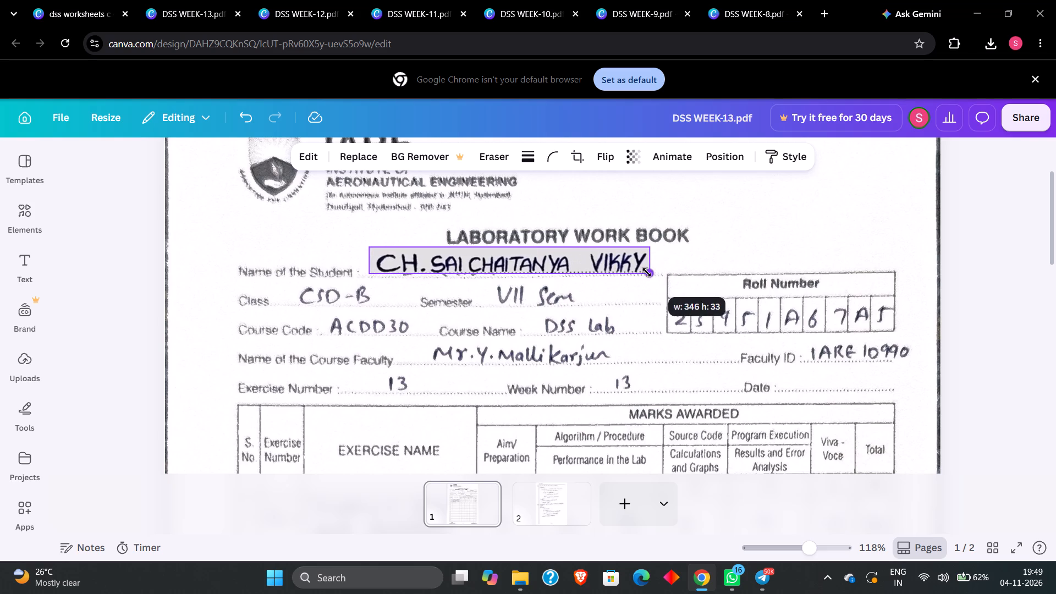
drag(647, 272, 643, 272)
click(609, 257)
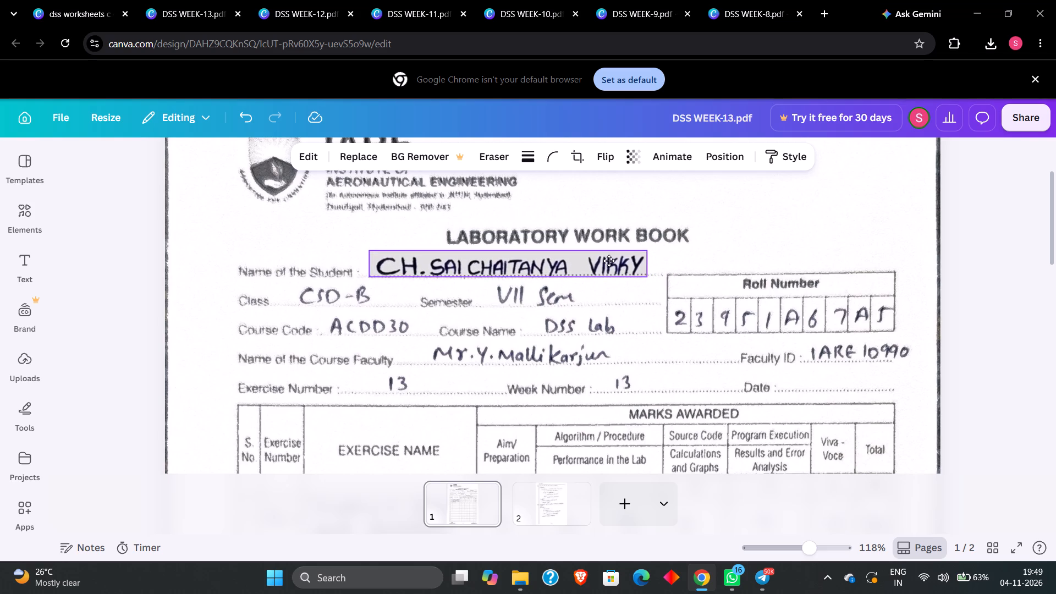
Set the WEEK-13 name image's brightness to 59 and raise its contrast so its grey background blends into the page.
click(310, 163)
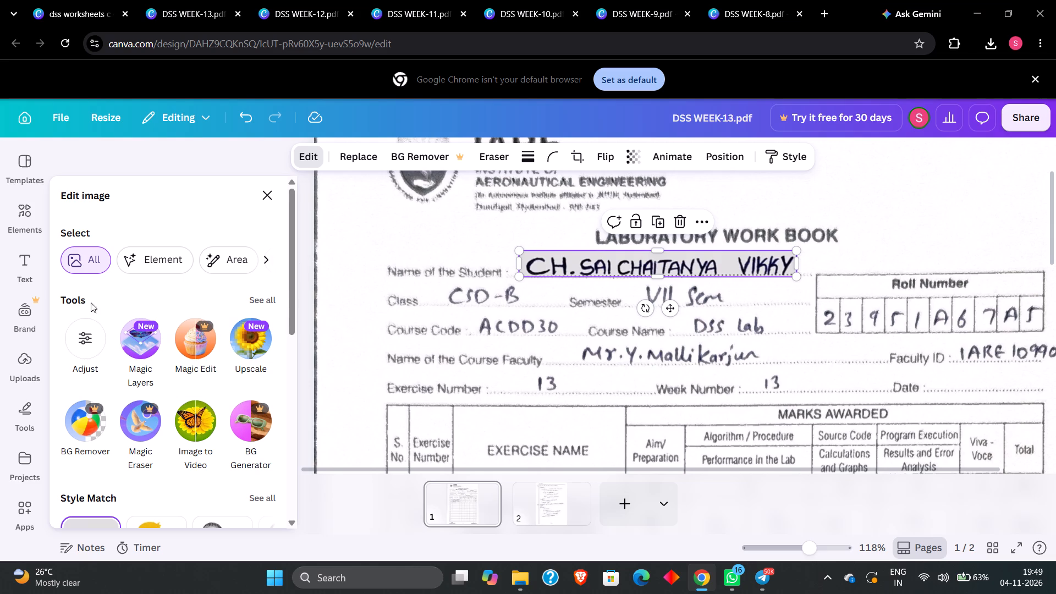
click(79, 344)
scroll(167, 318, down, 2)
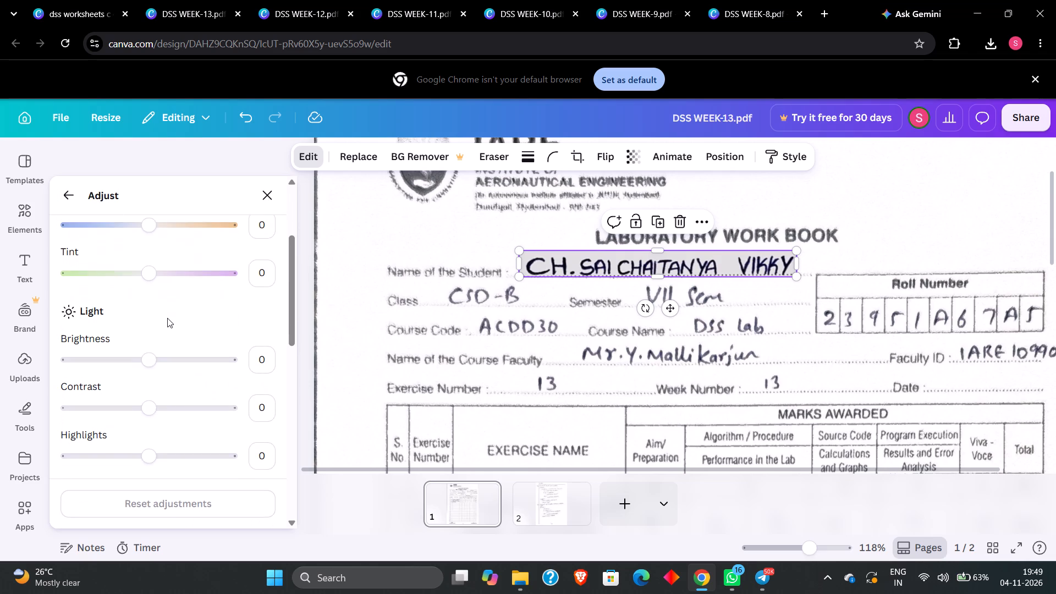
drag(147, 356, 197, 356)
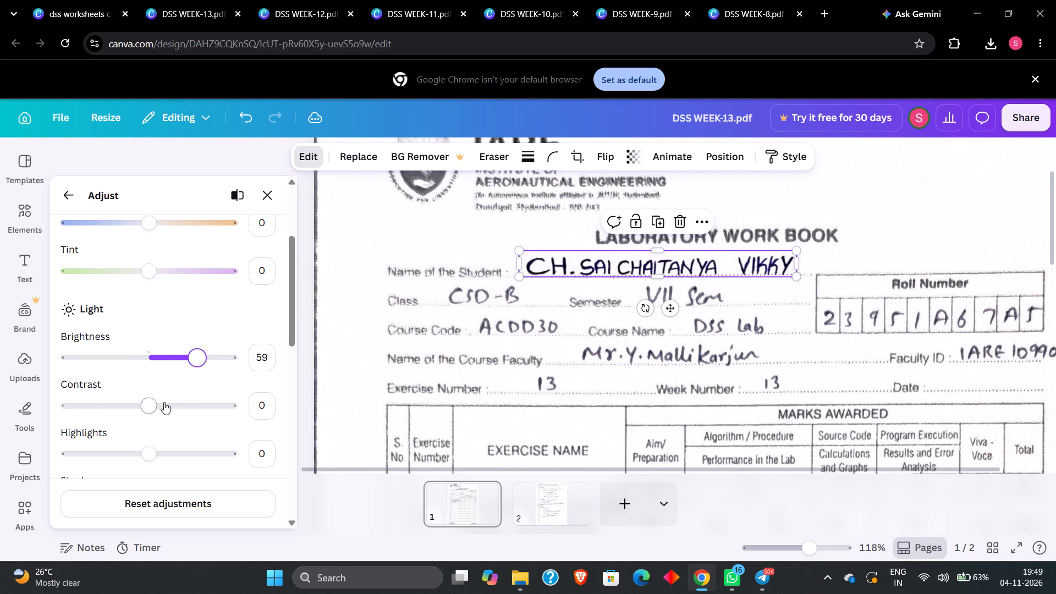
drag(160, 404, 317, 409)
click(485, 387)
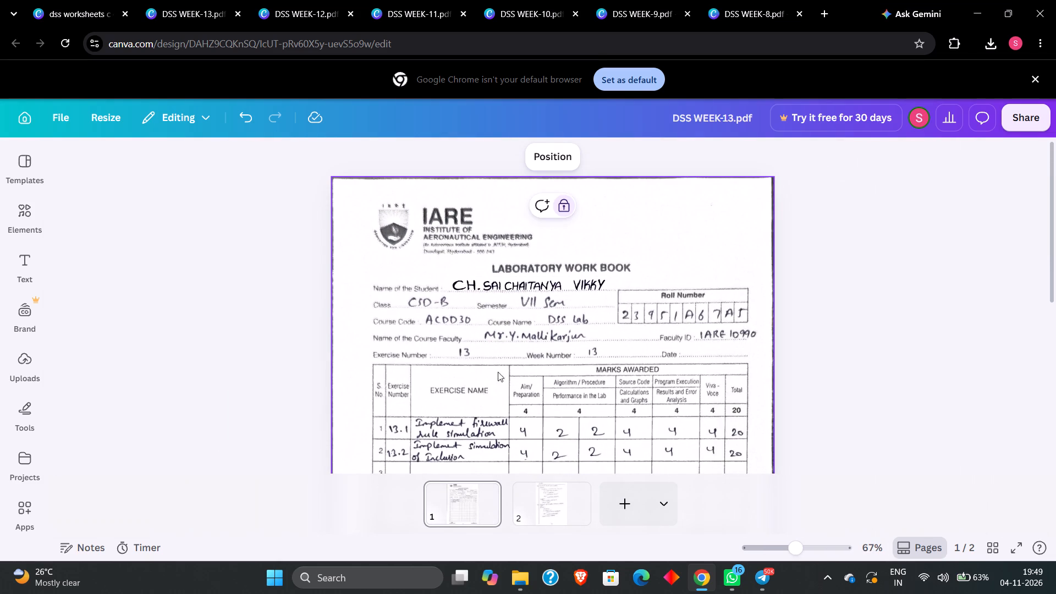
click(566, 282)
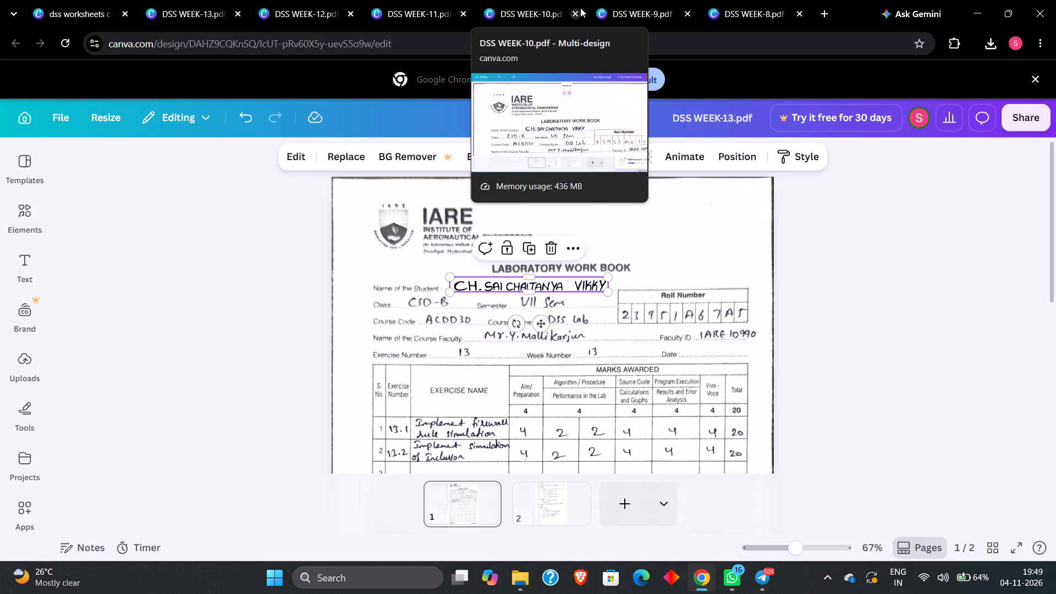
Close the WEEK-13 design and open DSS WEEK-14.pdf from the dss worksheets c 4 folder.
click(241, 13)
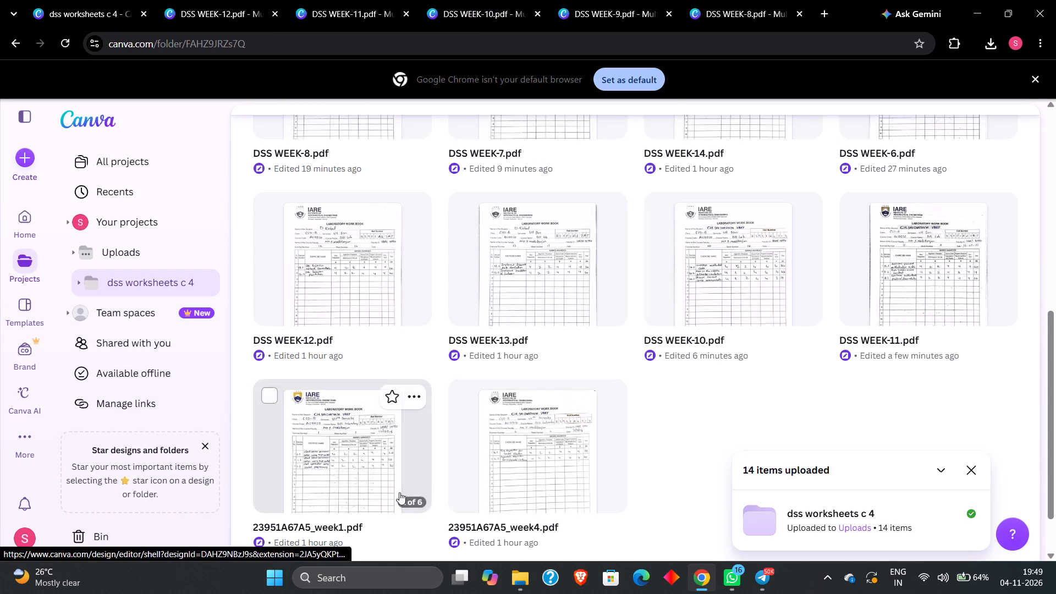
scroll(552, 362, up, 4)
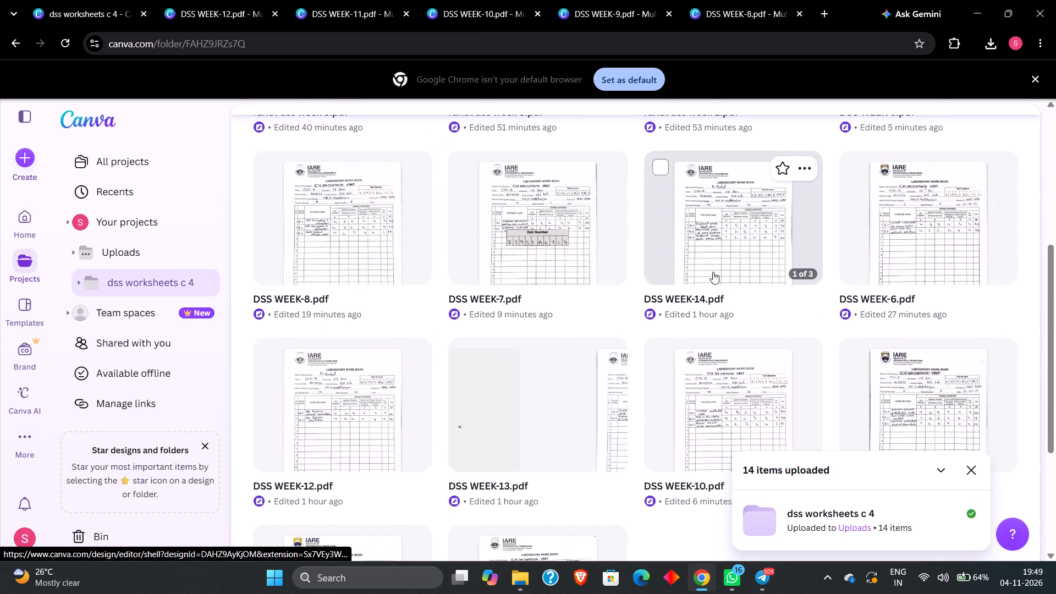
click(713, 272)
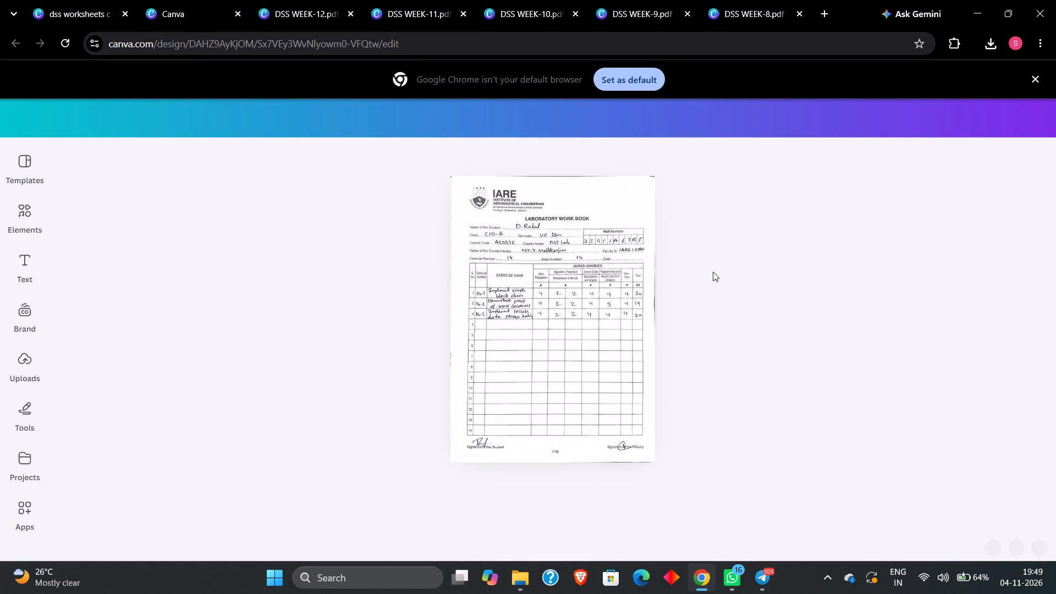
Lock the scanned cover page image on page 1 of DSS WEEK-14.
scroll(713, 272, up, 1)
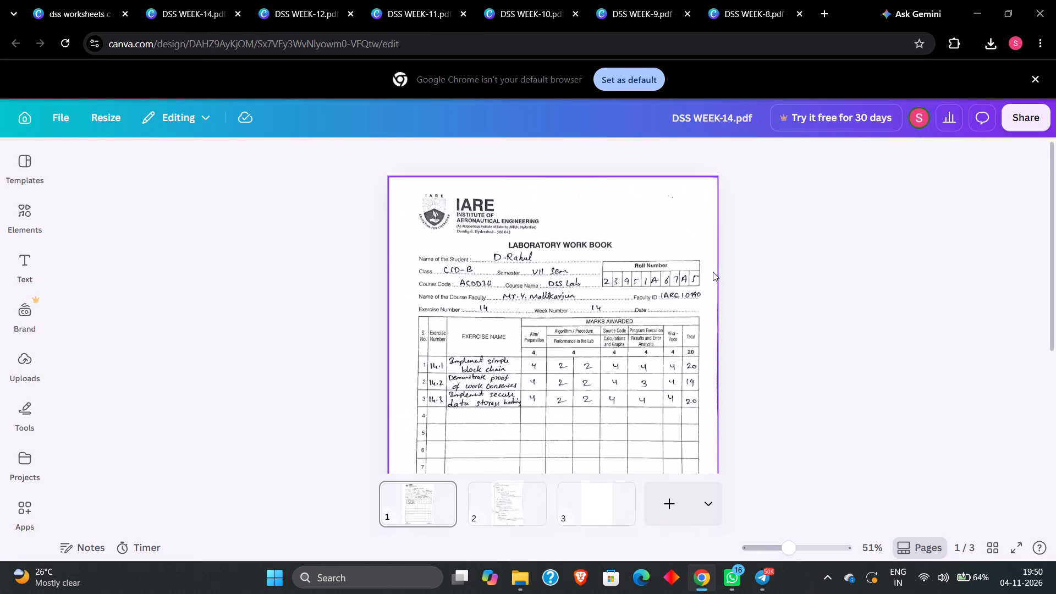
click(906, 309)
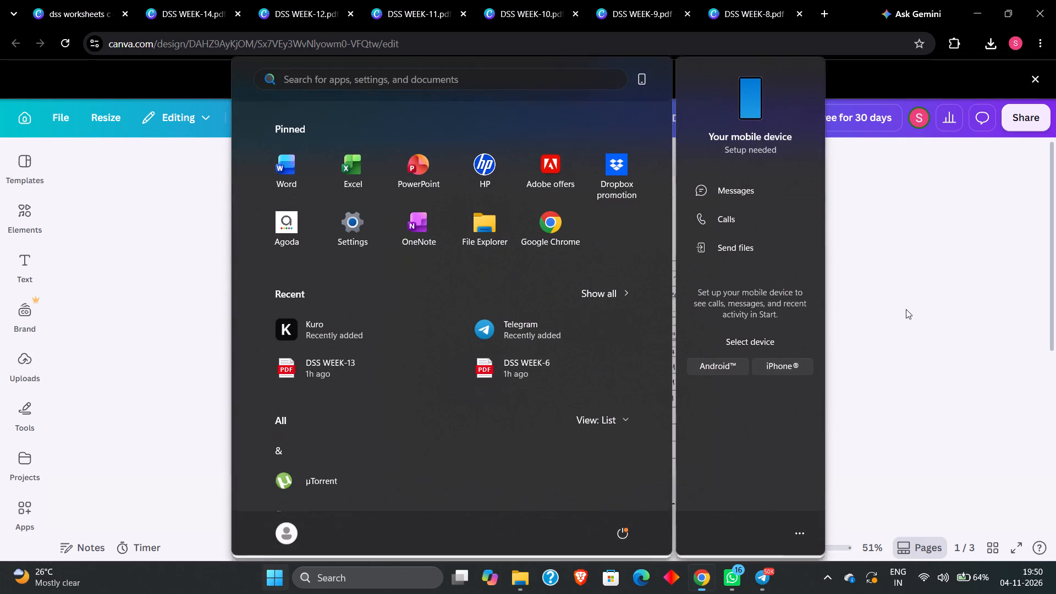
right_click(593, 340)
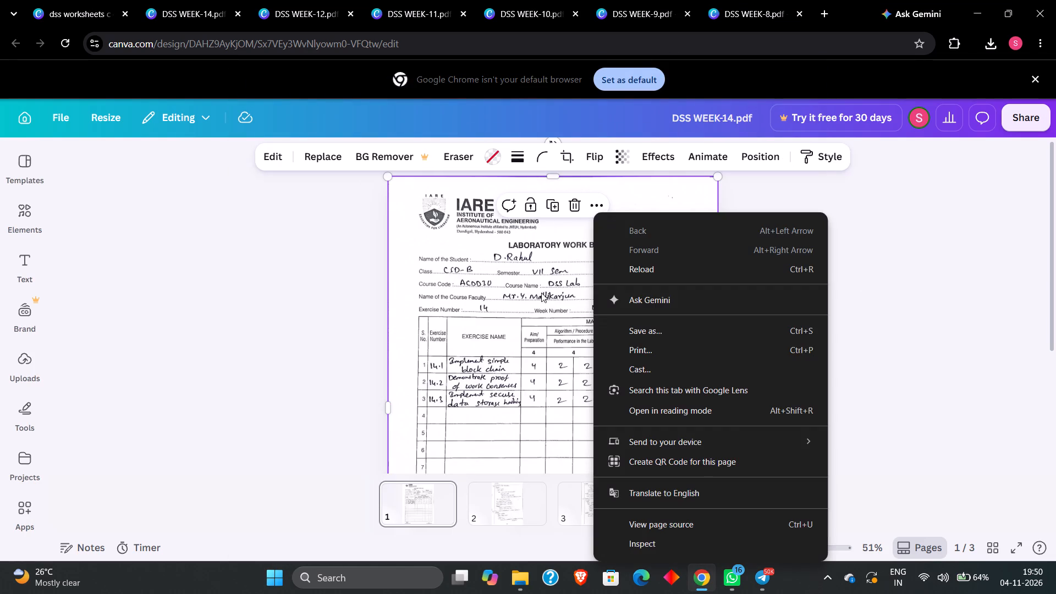
click(529, 209)
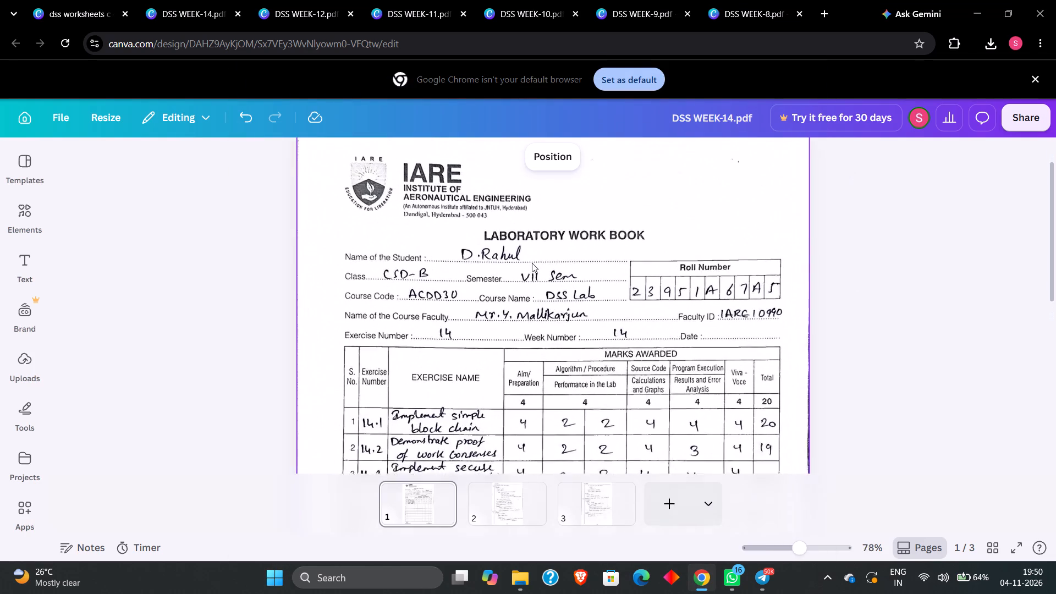
Paste the capital-letter student name image from the clipboard history onto the WEEK-14 cover page.
key(super+v)
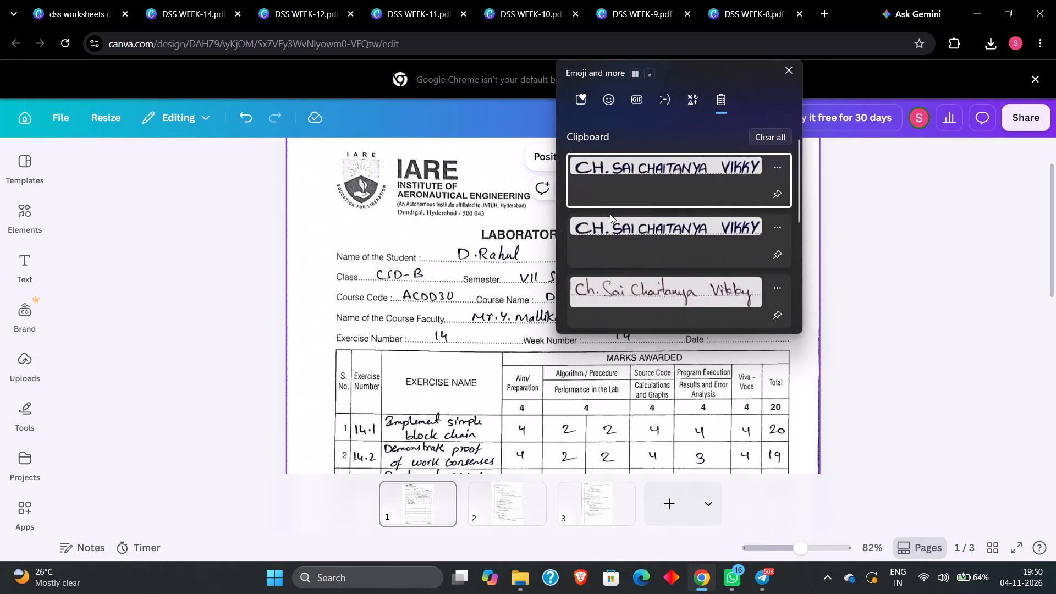
click(610, 214)
key(ctrl+v)
Move the name image over the old name on the Name of the Student line and shrink it to fit the line.
scroll(581, 342, down, 1)
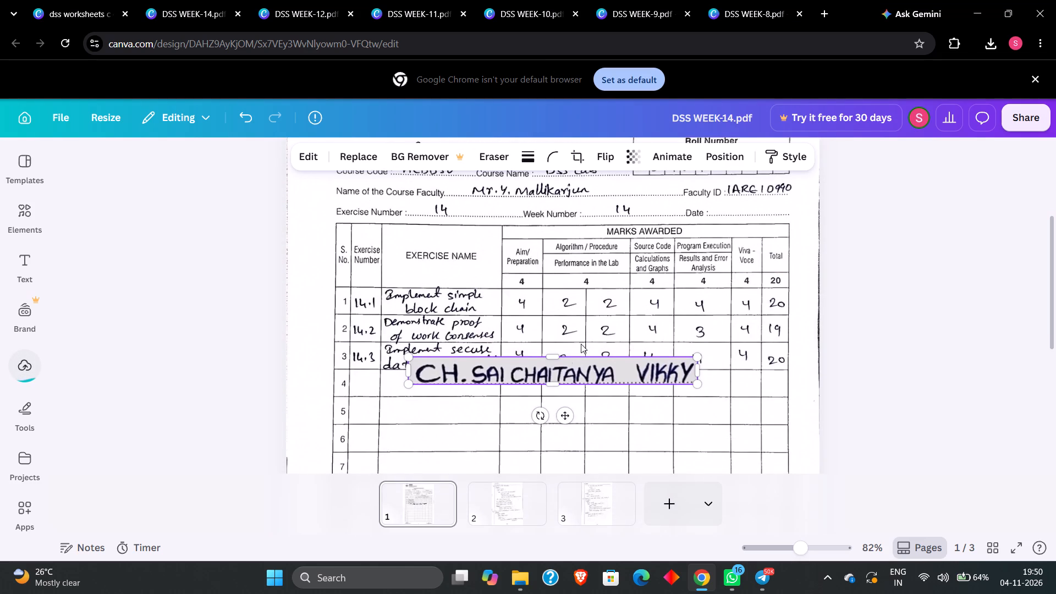
drag(565, 366, 559, 172)
scroll(660, 237, up, 1)
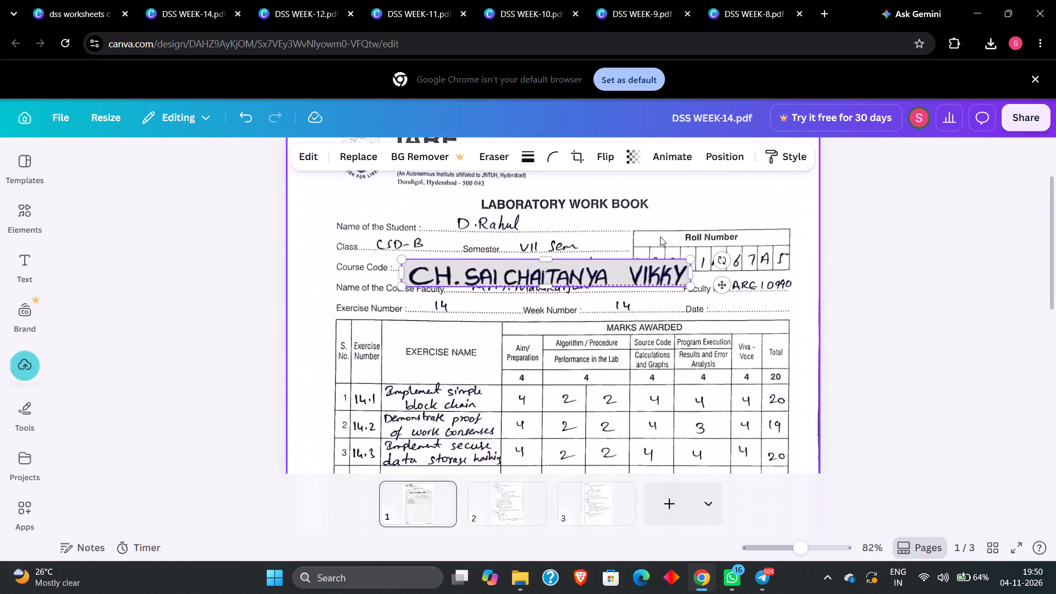
scroll(660, 237, up, 1)
drag(623, 274, 609, 231)
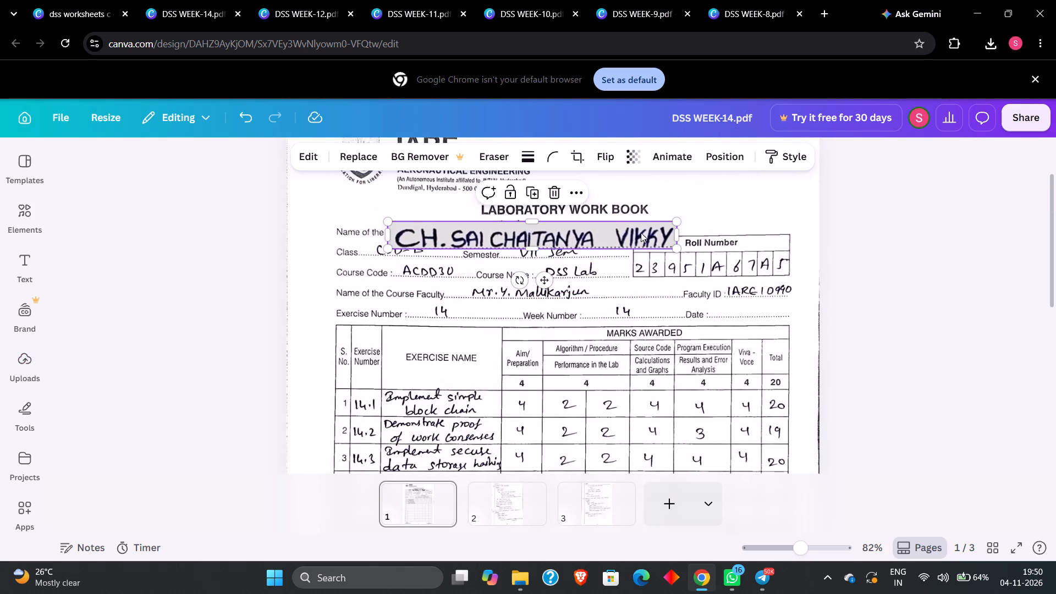
drag(676, 251, 605, 249)
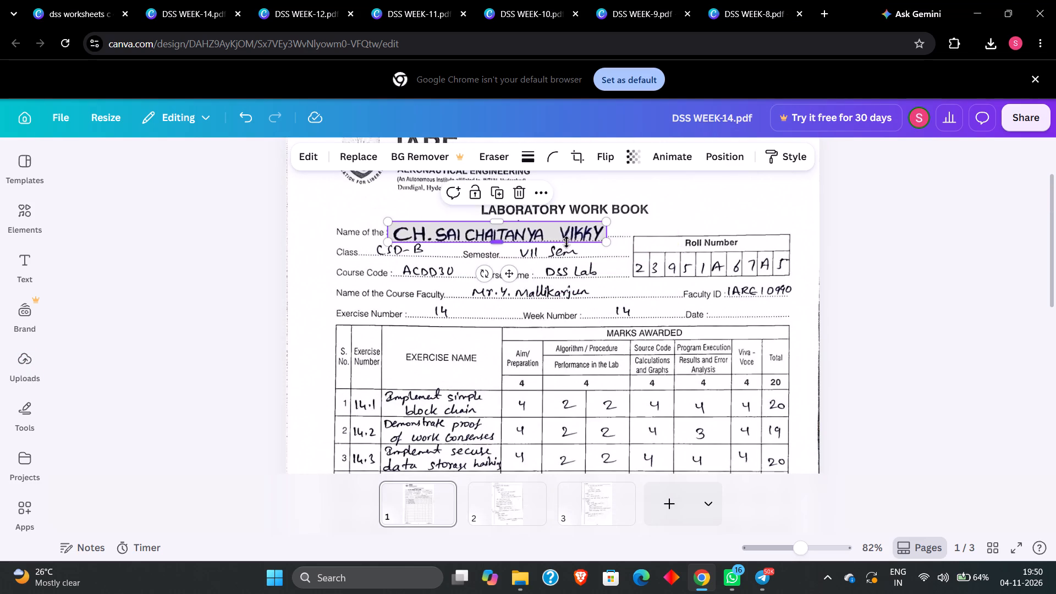
drag(564, 235, 592, 229)
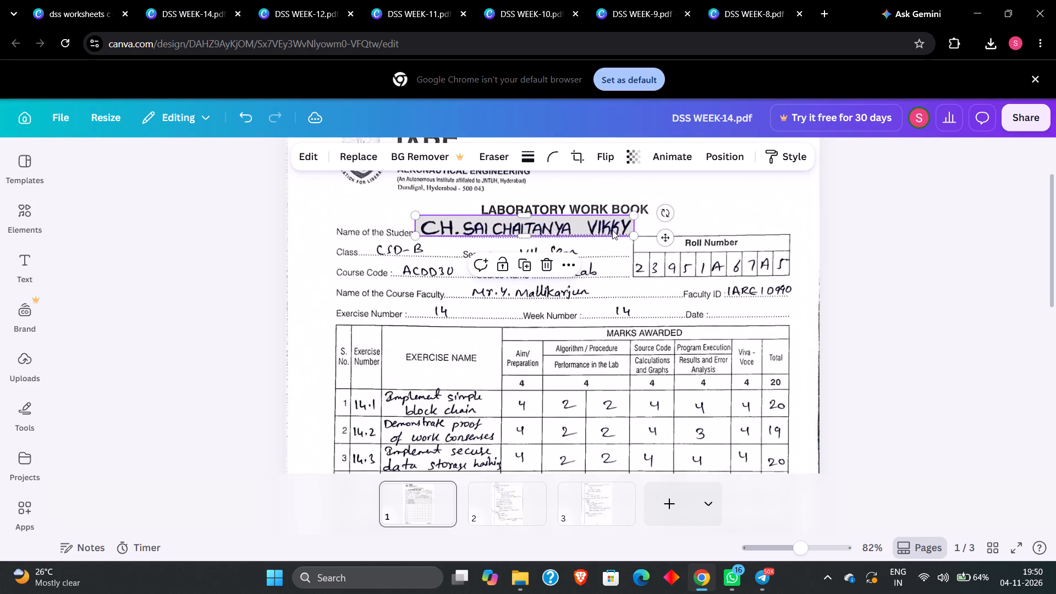
drag(637, 235, 621, 233)
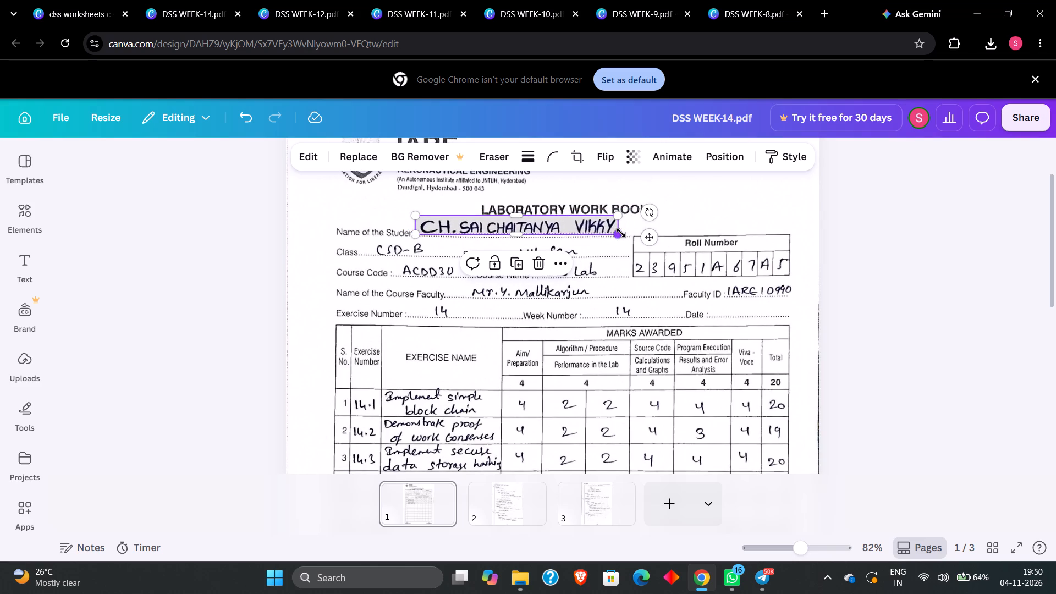
drag(588, 227, 597, 231)
click(609, 278)
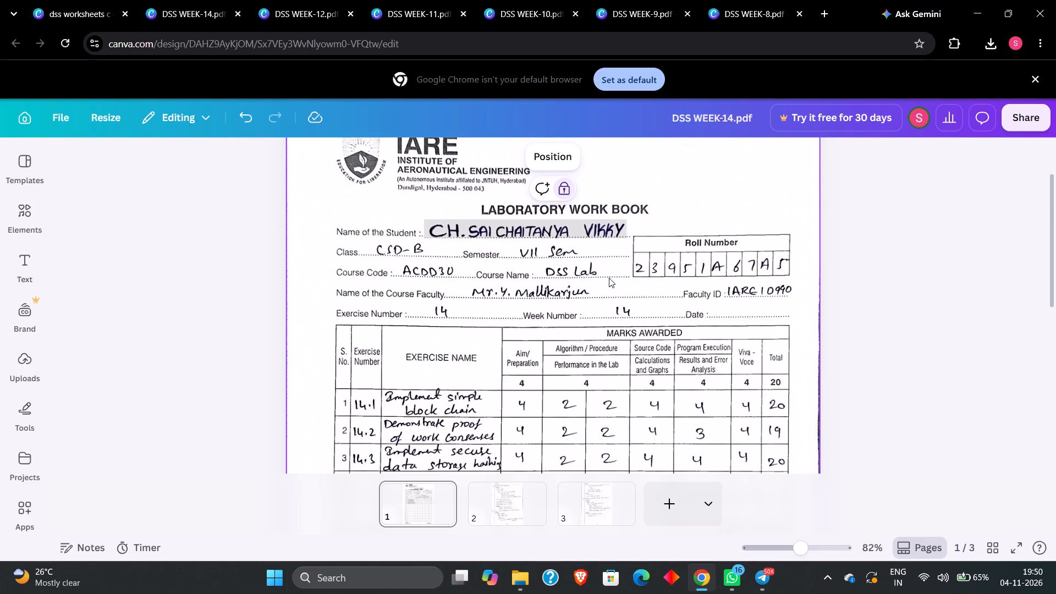
Set the WEEK-14 name image's brightness to 58 and contrast to 33.
click(584, 221)
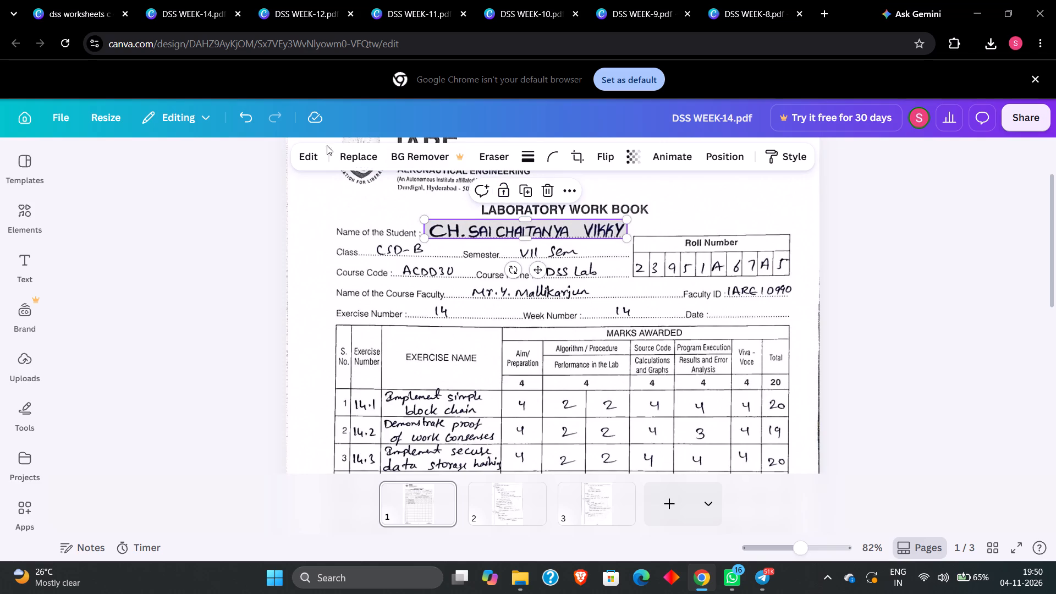
click(312, 150)
click(85, 321)
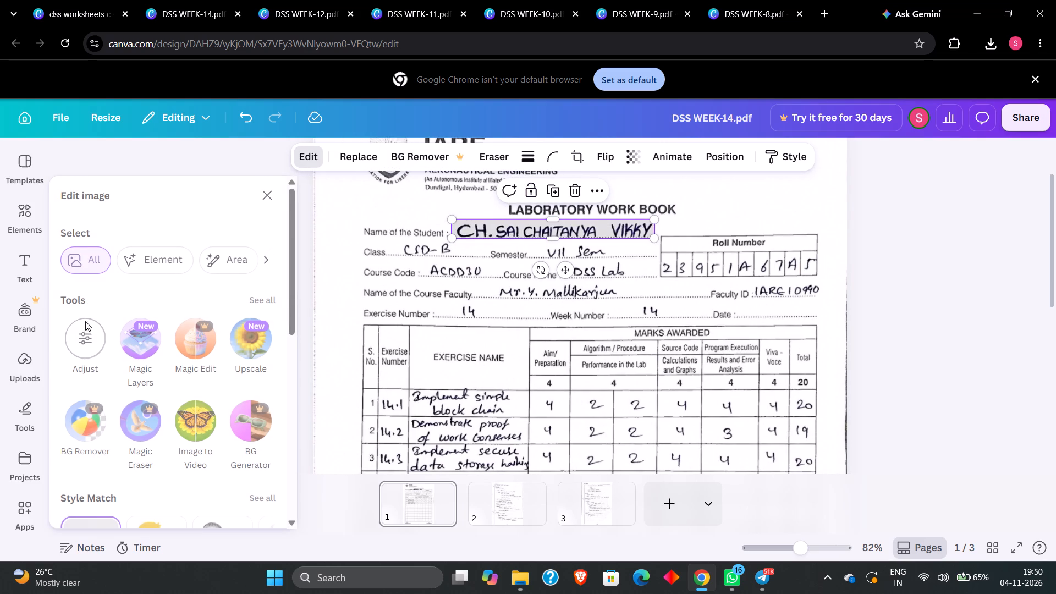
scroll(172, 359, down, 1)
drag(146, 400, 183, 404)
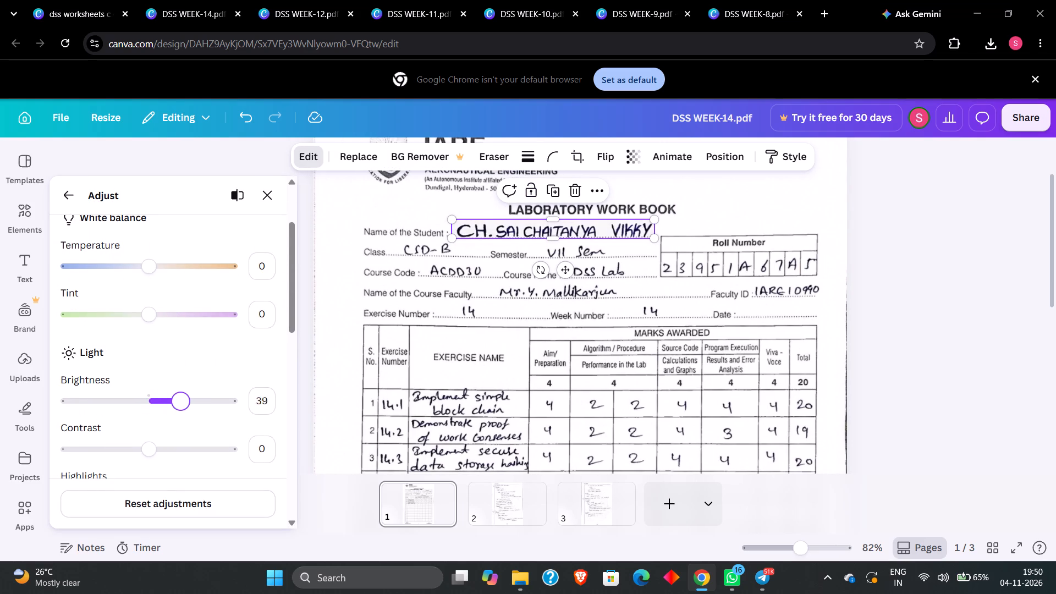
drag(183, 404, 197, 405)
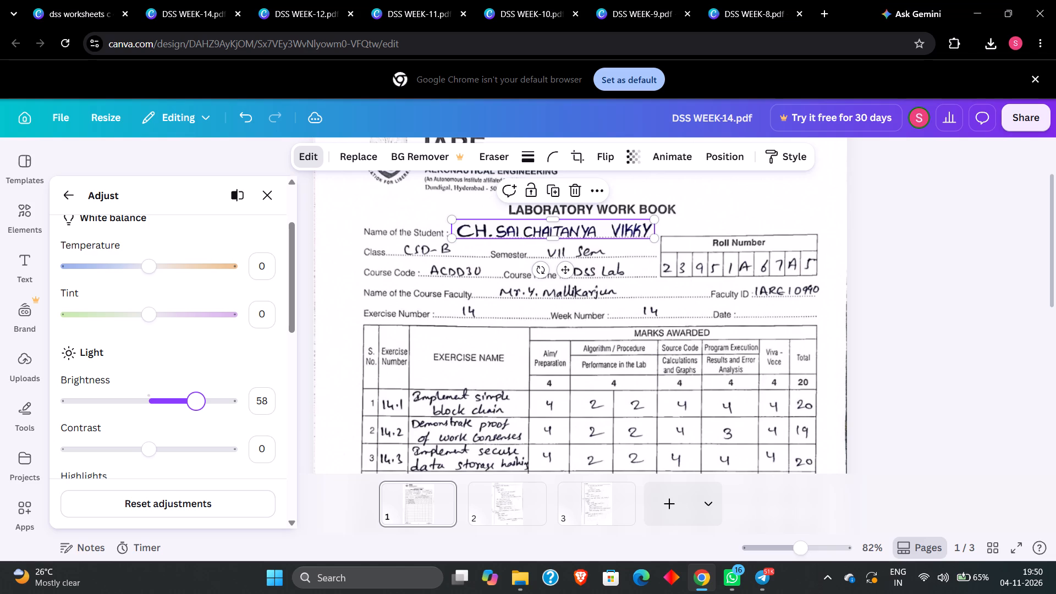
drag(155, 450, 171, 455)
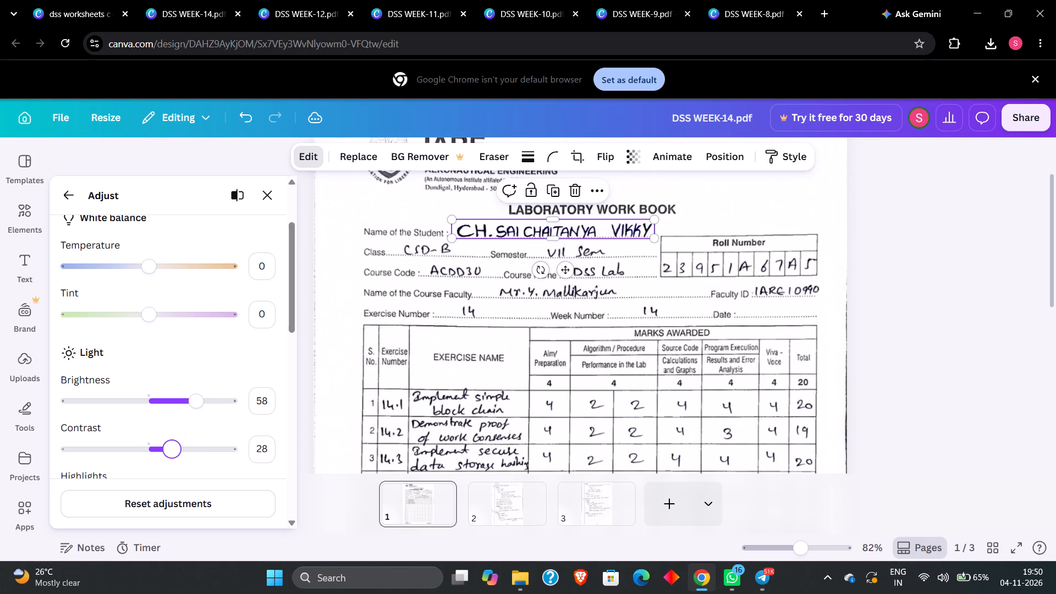
drag(171, 455, 174, 455)
drag(174, 455, 176, 454)
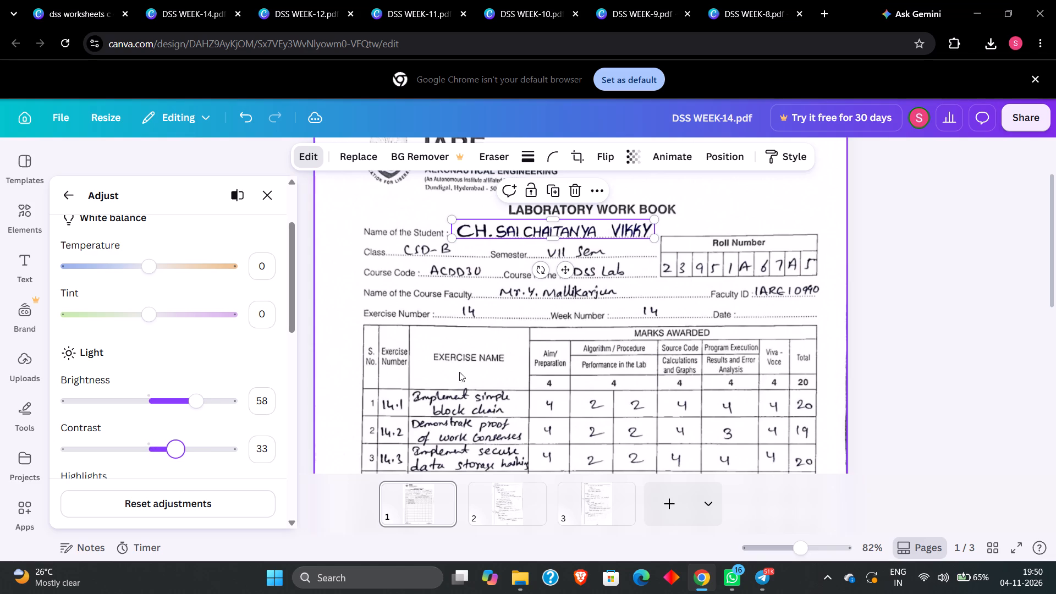
click(485, 373)
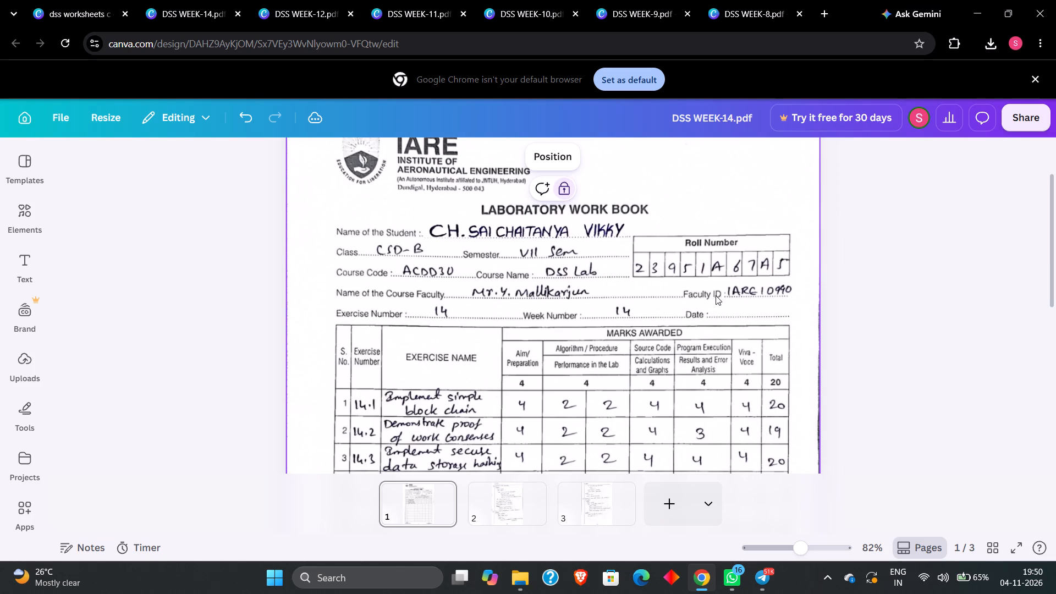
Paste the Roll Number box image from the clipboard history onto the WEEK-14 cover page.
key(super+v)
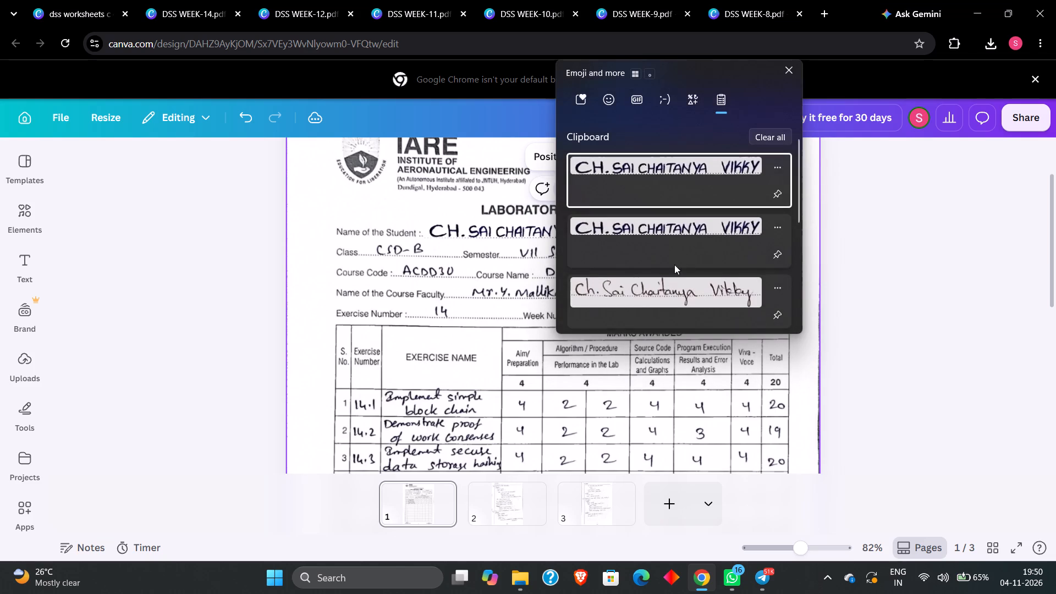
scroll(674, 265, down, 5)
click(655, 285)
key(ctrl+v)
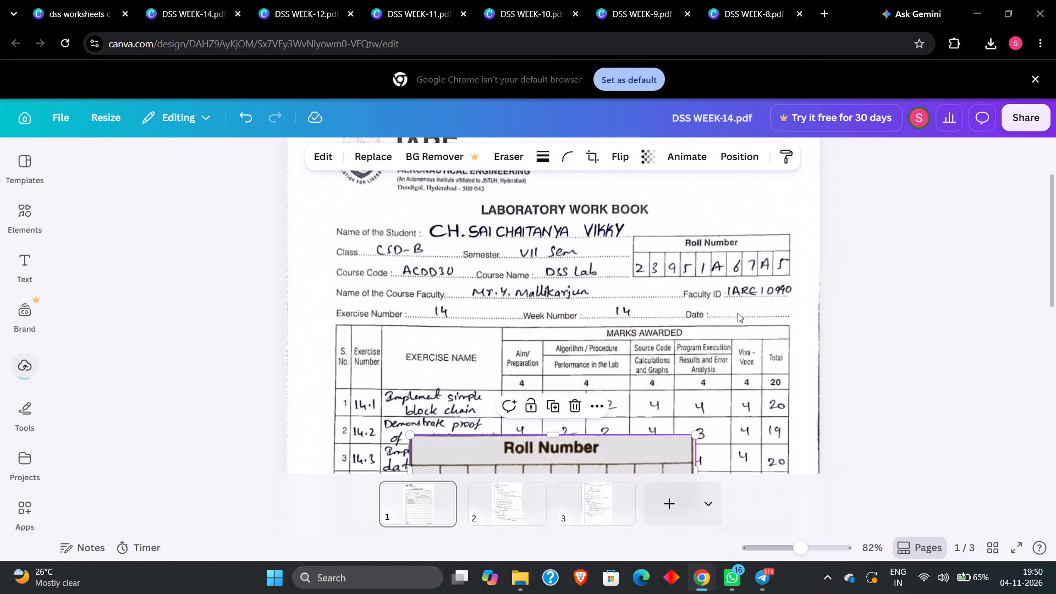
Shrink the pasted Roll Number image and position it over the original Roll Number box on the WEEK-14 cover.
scroll(702, 433, down, 1)
click(699, 366)
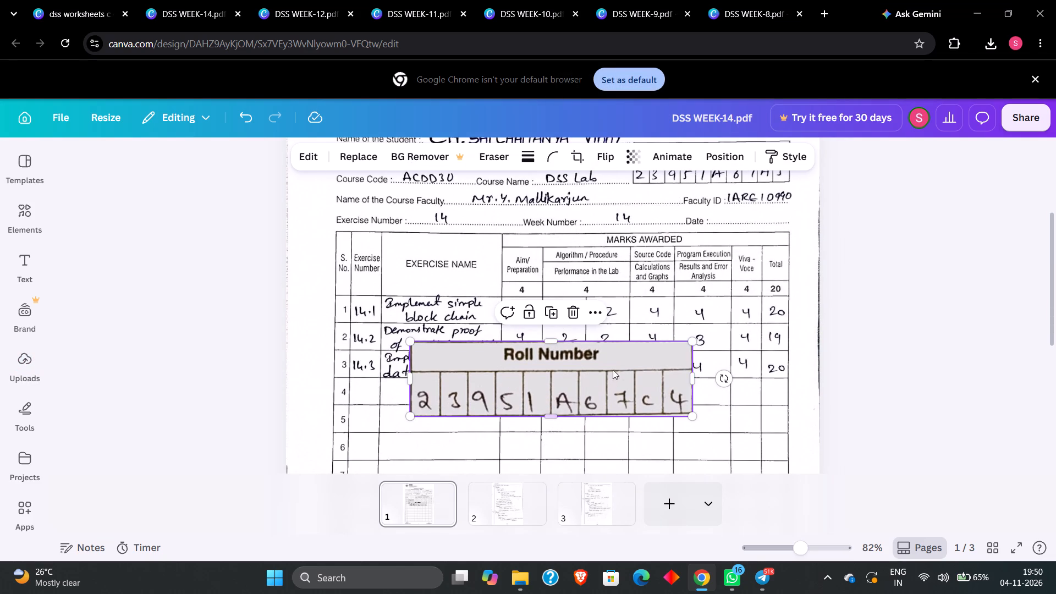
drag(611, 365, 679, 200)
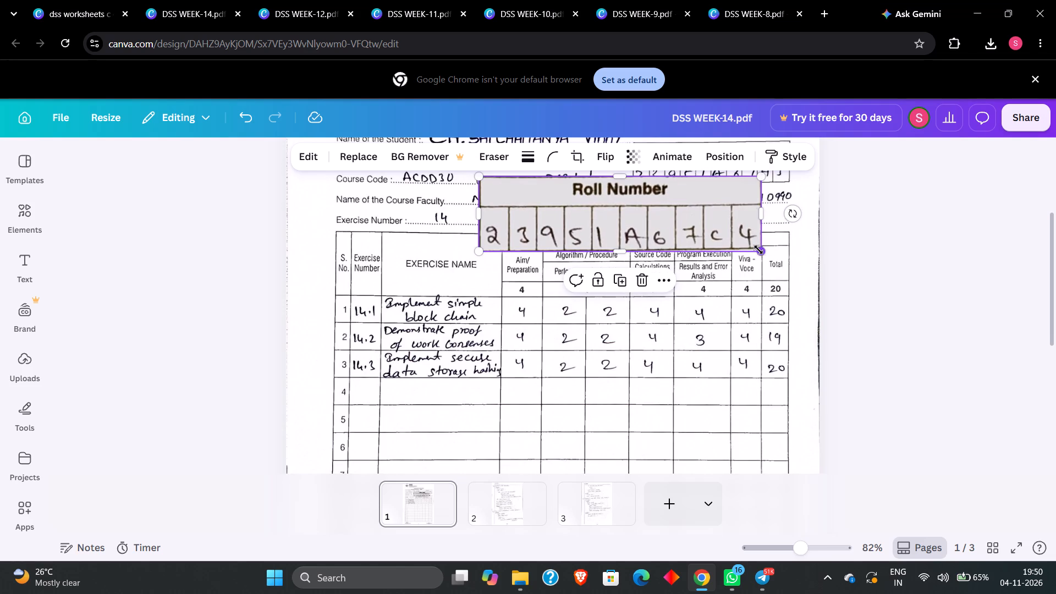
drag(758, 250, 671, 214)
scroll(719, 233, up, 2)
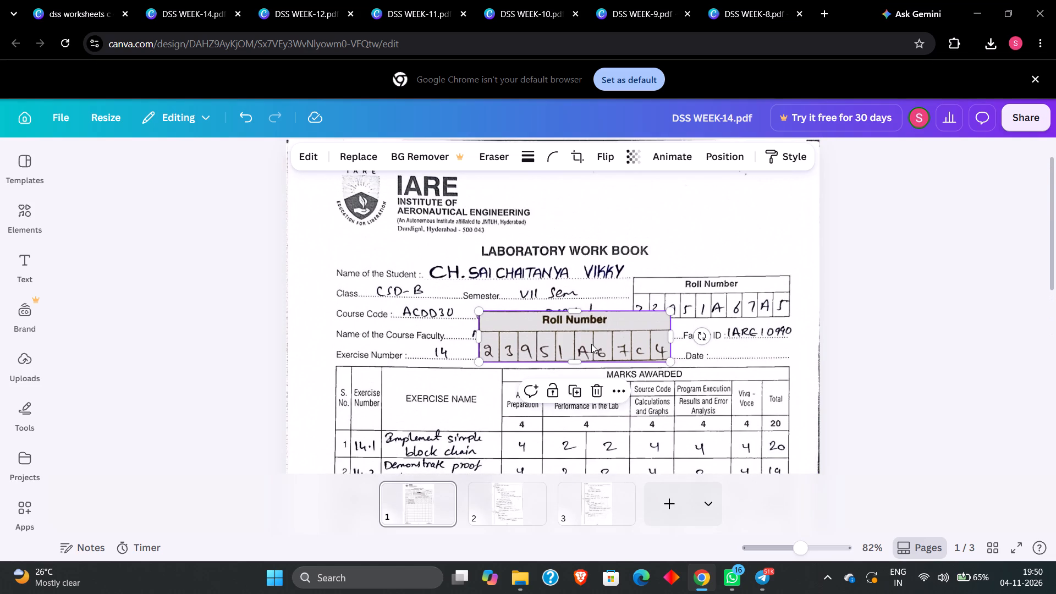
drag(591, 344, 729, 305)
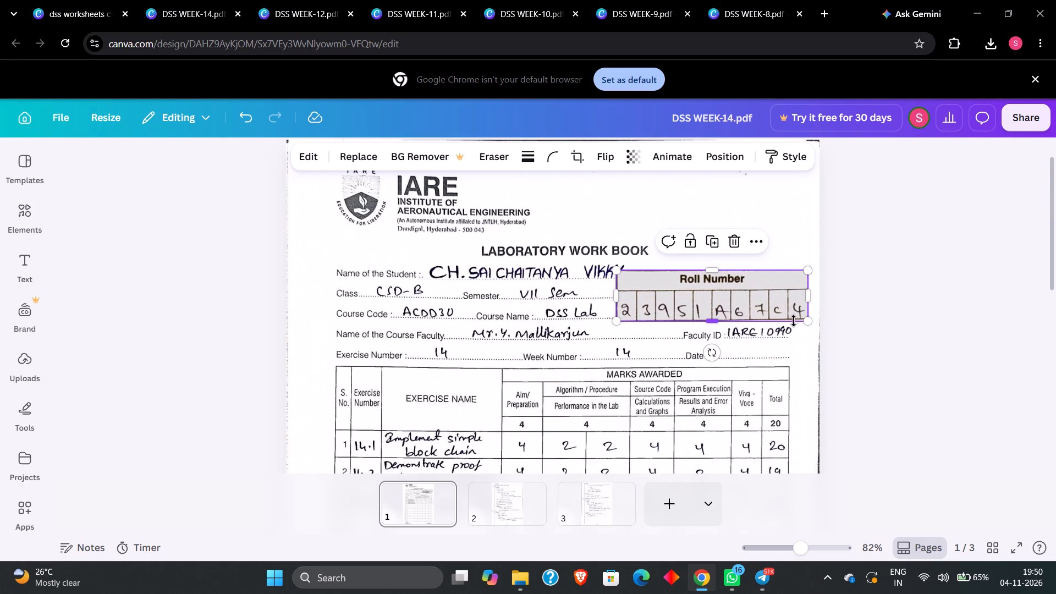
drag(809, 322, 780, 324)
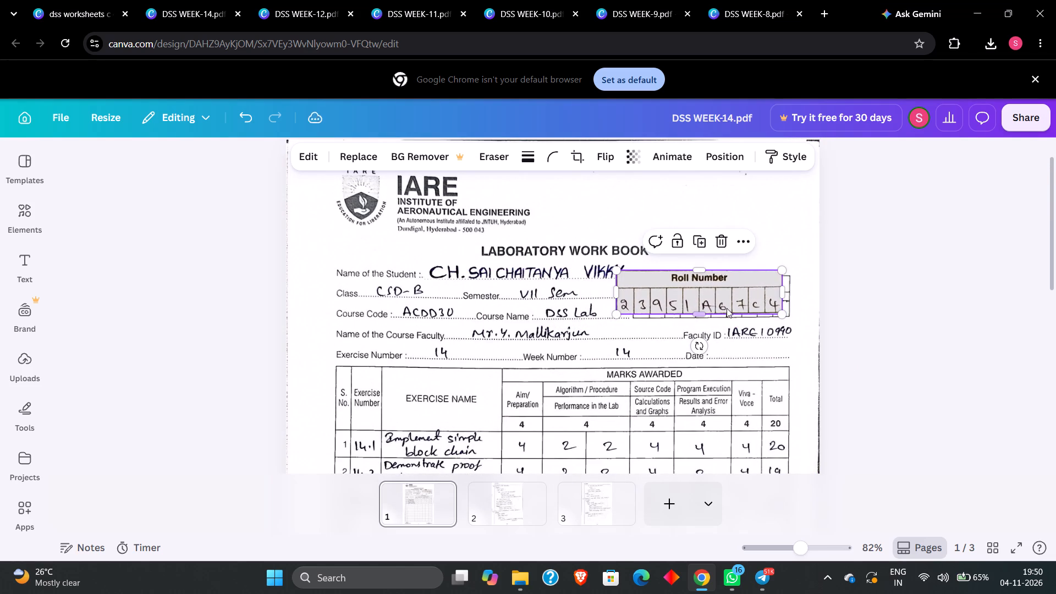
drag(723, 299, 742, 312)
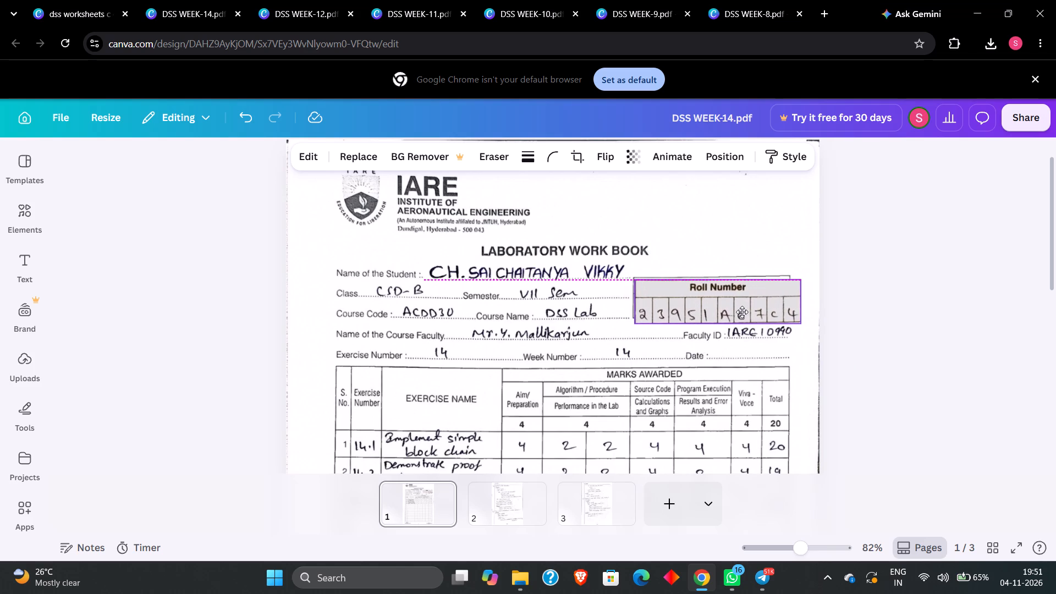
drag(742, 312, 738, 304)
click(768, 348)
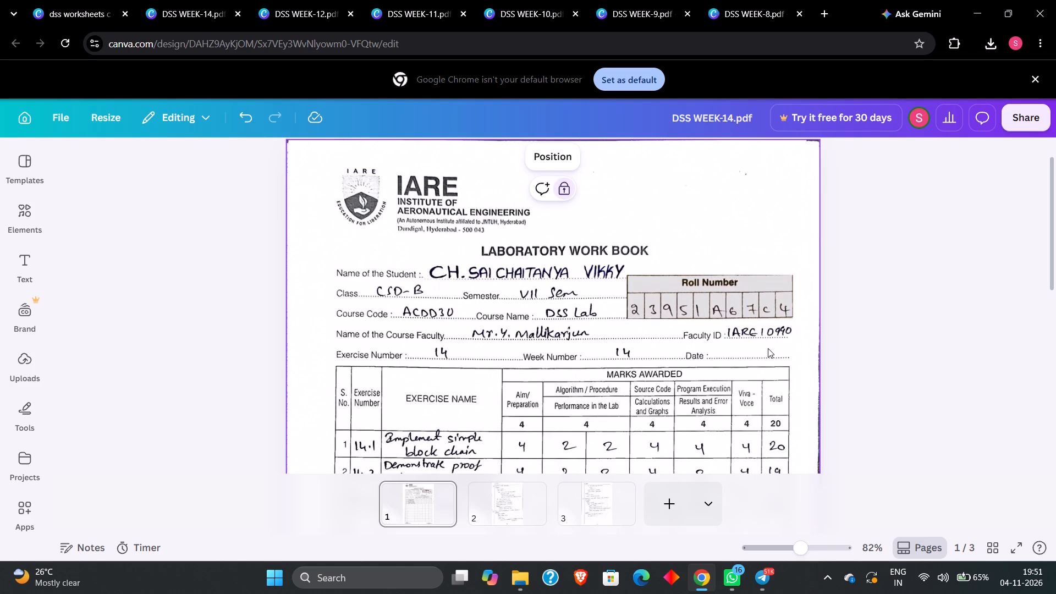
Set the WEEK-14 Roll Number image's brightness to 51 and contrast to 29.
click(743, 300)
click(313, 147)
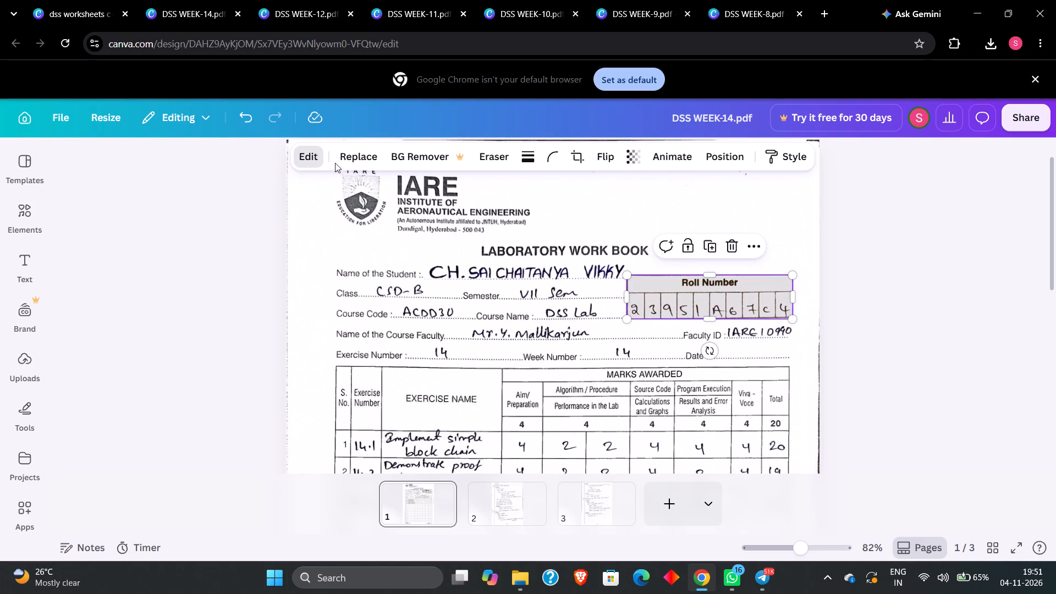
click(100, 332)
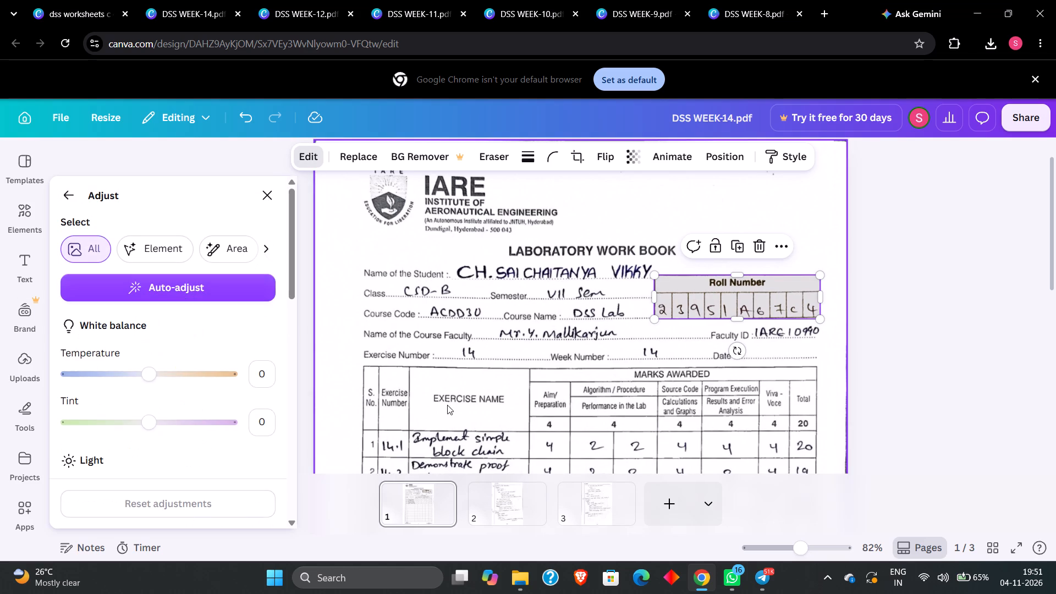
scroll(170, 372, down, 2)
drag(153, 296, 168, 296)
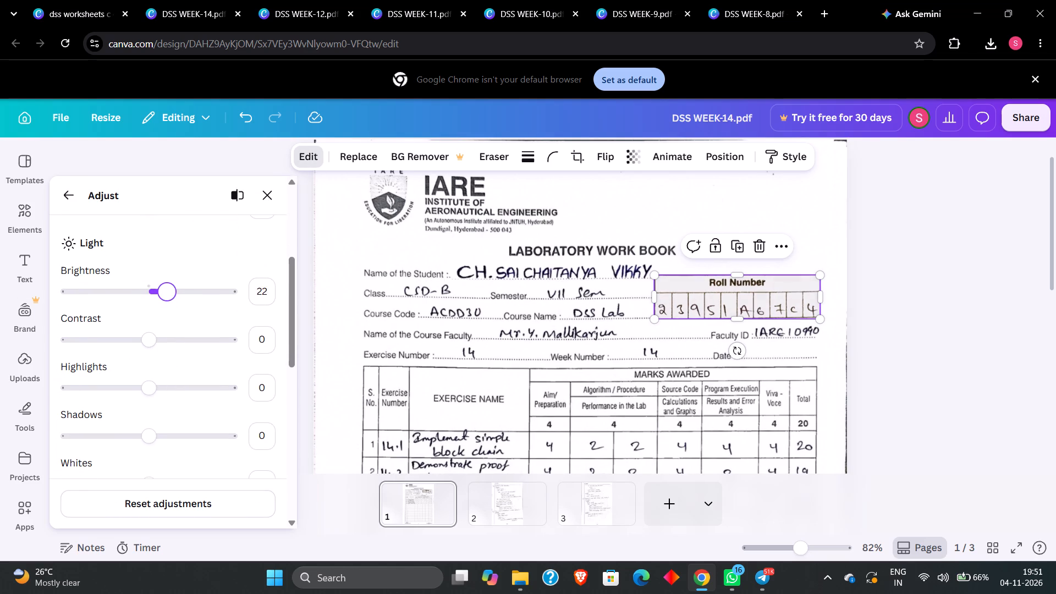
drag(168, 296, 191, 298)
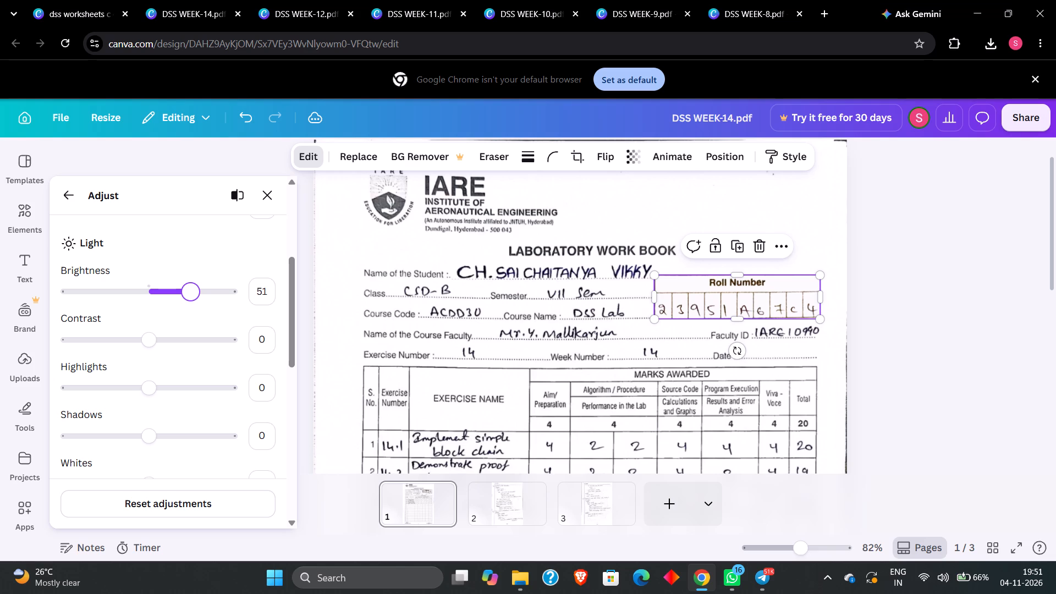
drag(148, 334, 173, 339)
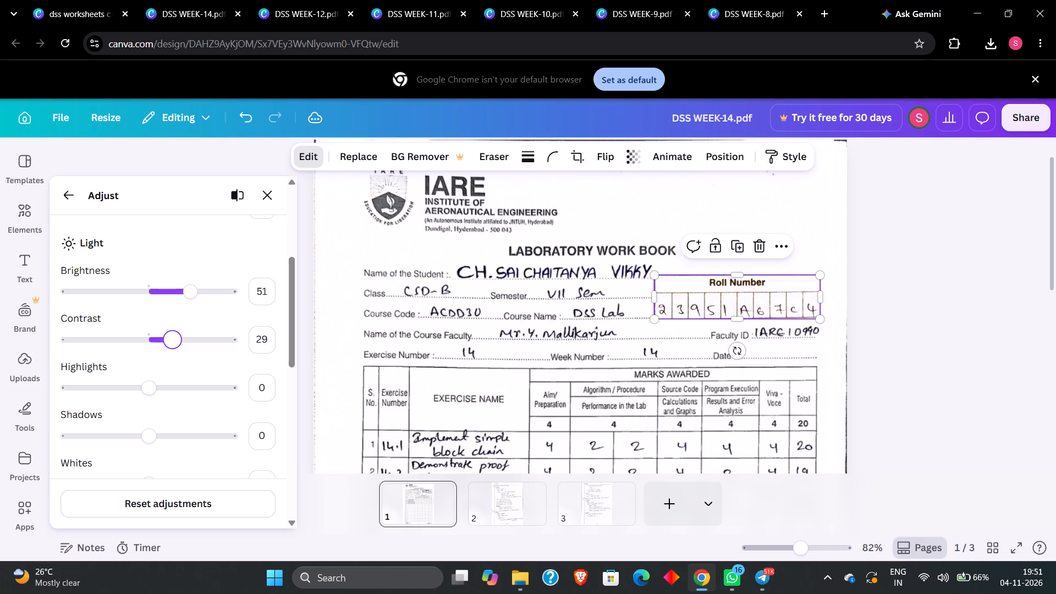
drag(173, 339, 173, 339)
click(491, 373)
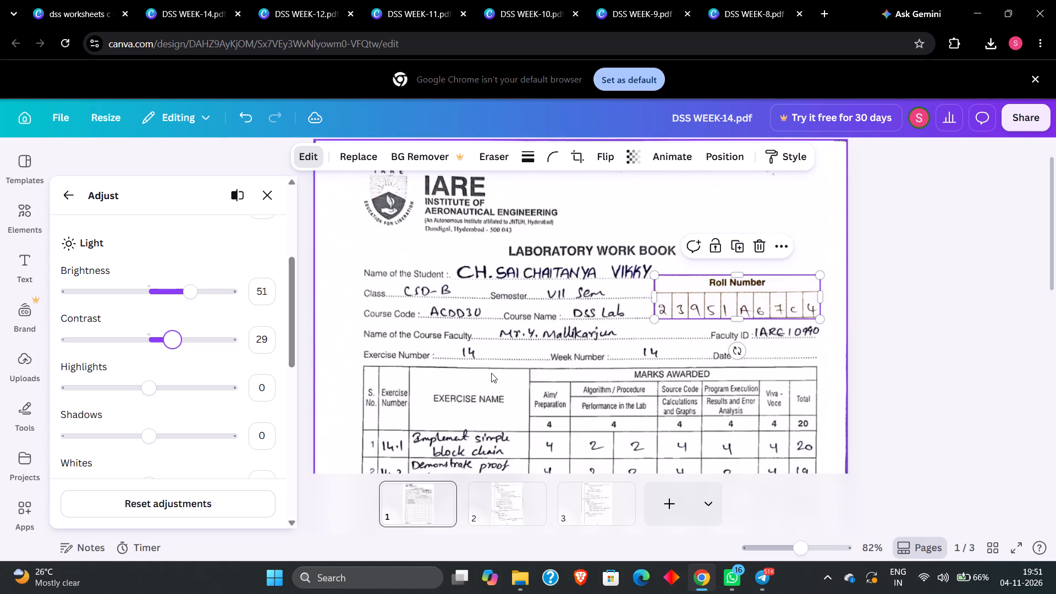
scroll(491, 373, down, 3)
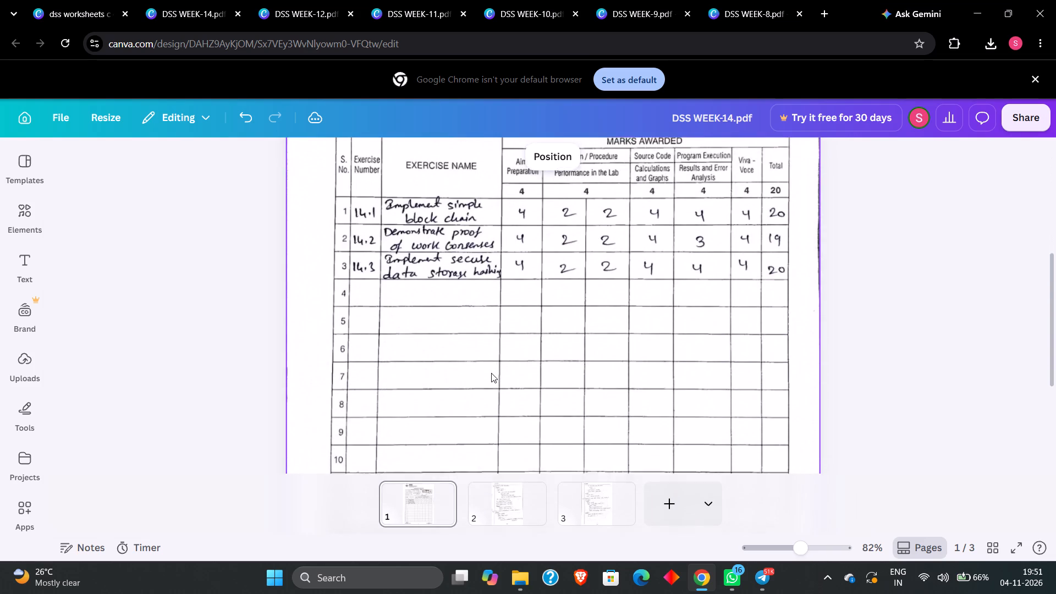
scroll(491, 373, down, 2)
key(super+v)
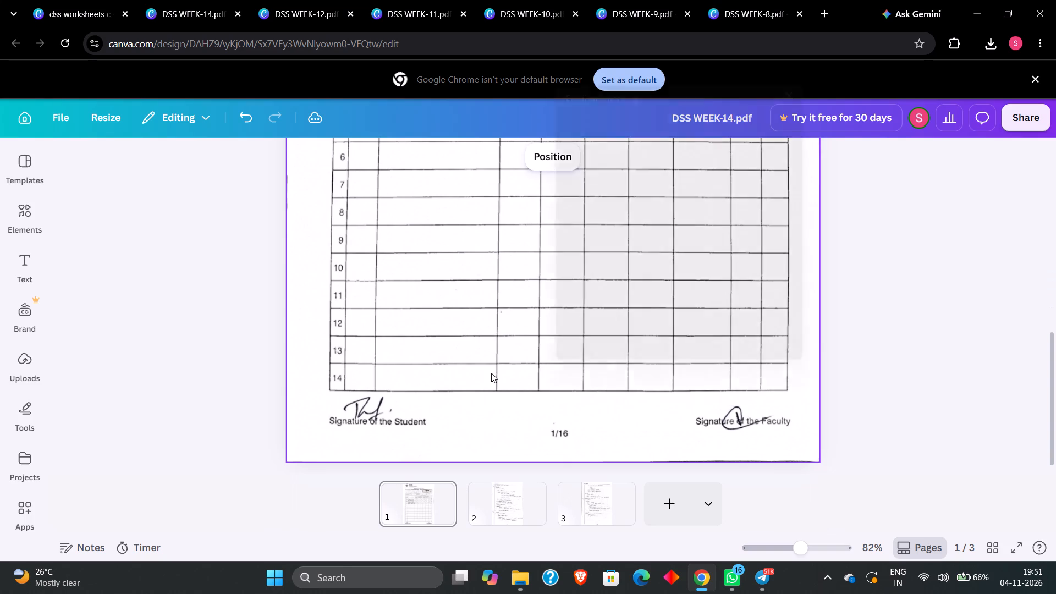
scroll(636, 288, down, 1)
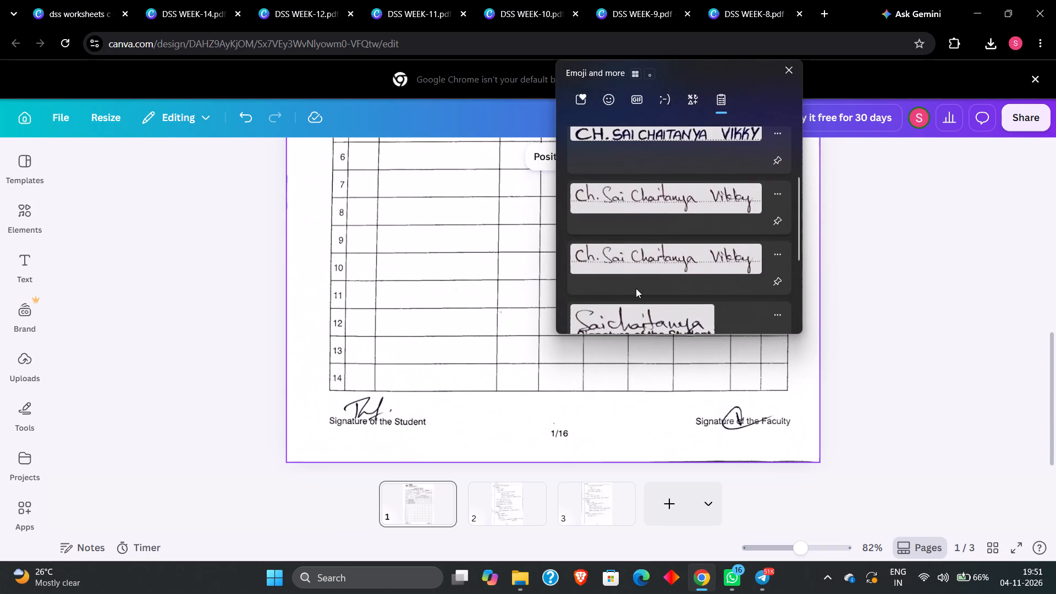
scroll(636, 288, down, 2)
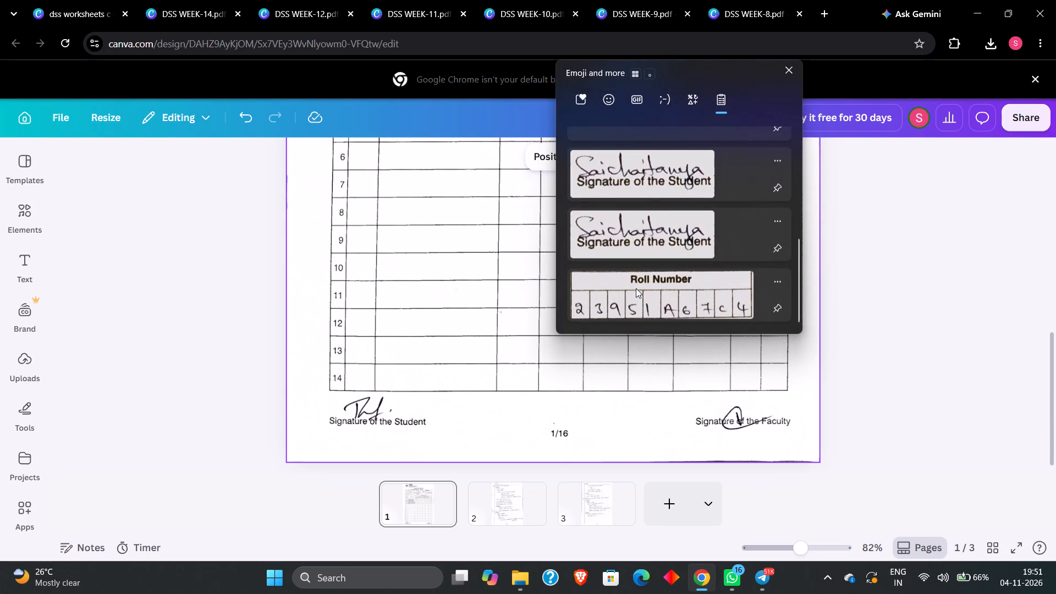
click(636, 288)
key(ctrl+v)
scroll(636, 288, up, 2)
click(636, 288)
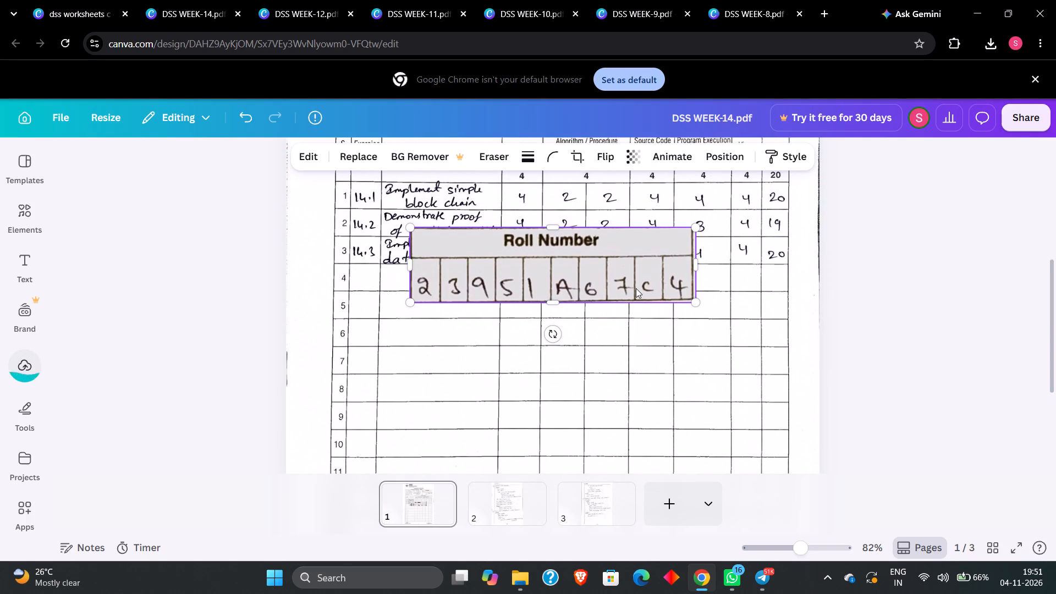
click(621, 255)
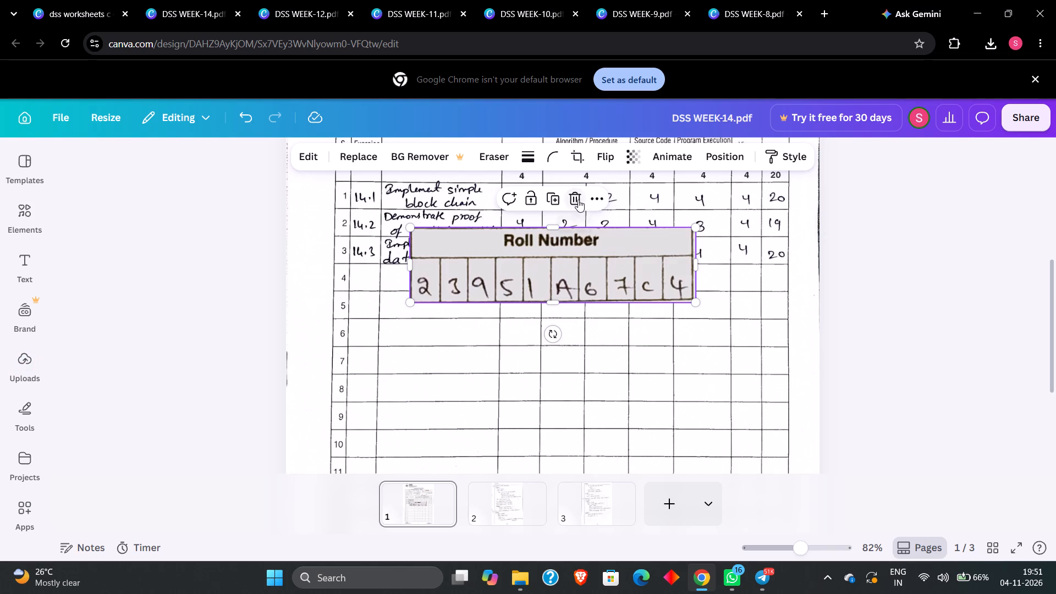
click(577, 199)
Paste the Signature of the Student image from the clipboard history onto the WEEK-14 cover page.
key(super+v)
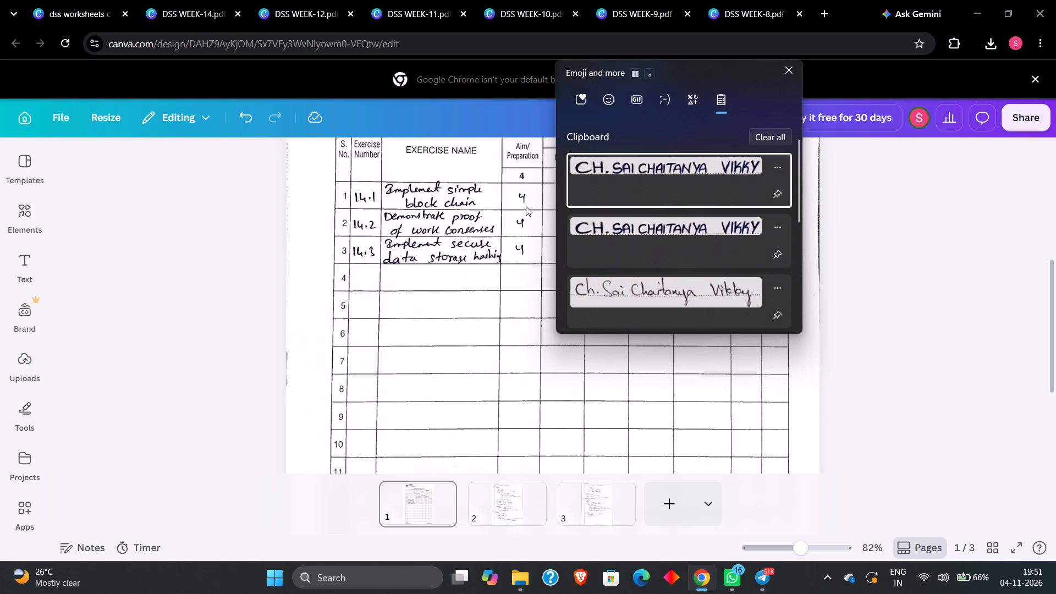
scroll(680, 214, down, 2)
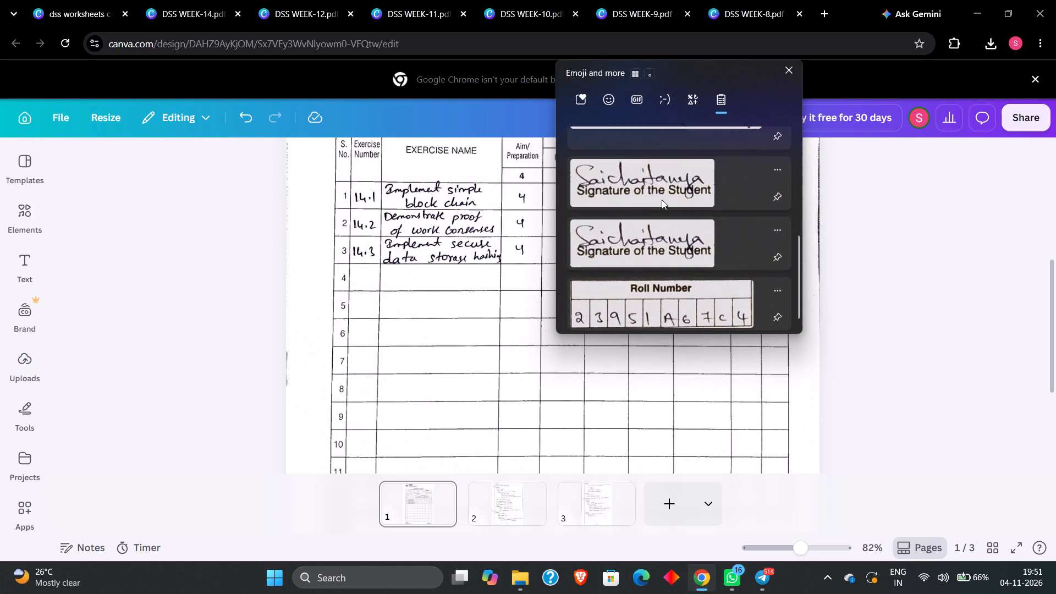
click(662, 199)
key(ctrl+v)
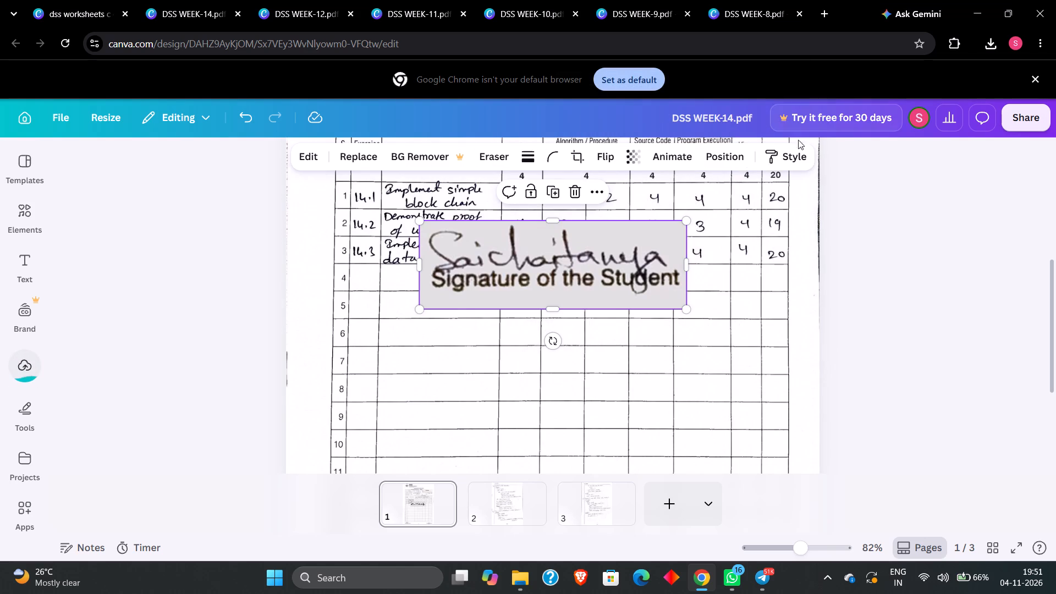
Shrink the signature image and move it over the old student signature and its caption at the foot of the cover page.
drag(687, 309, 563, 256)
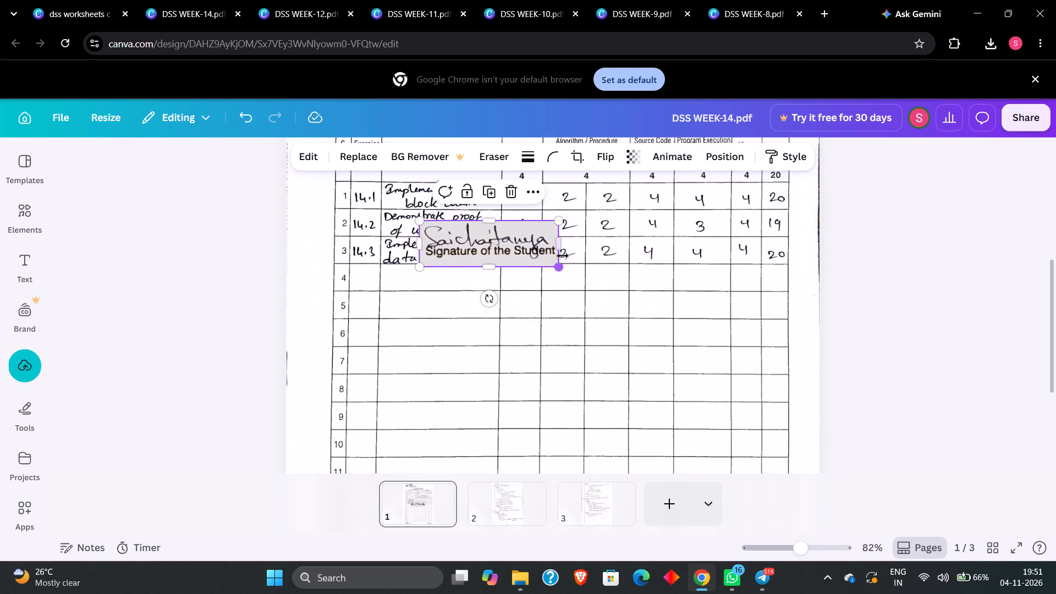
drag(507, 240, 488, 384)
scroll(632, 337, down, 2)
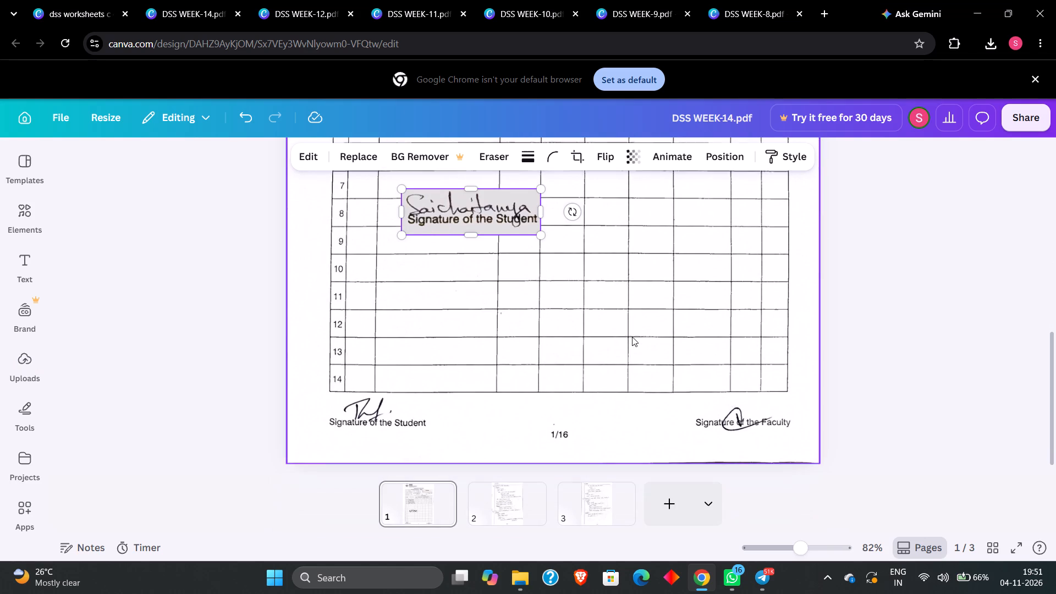
drag(485, 205, 408, 412)
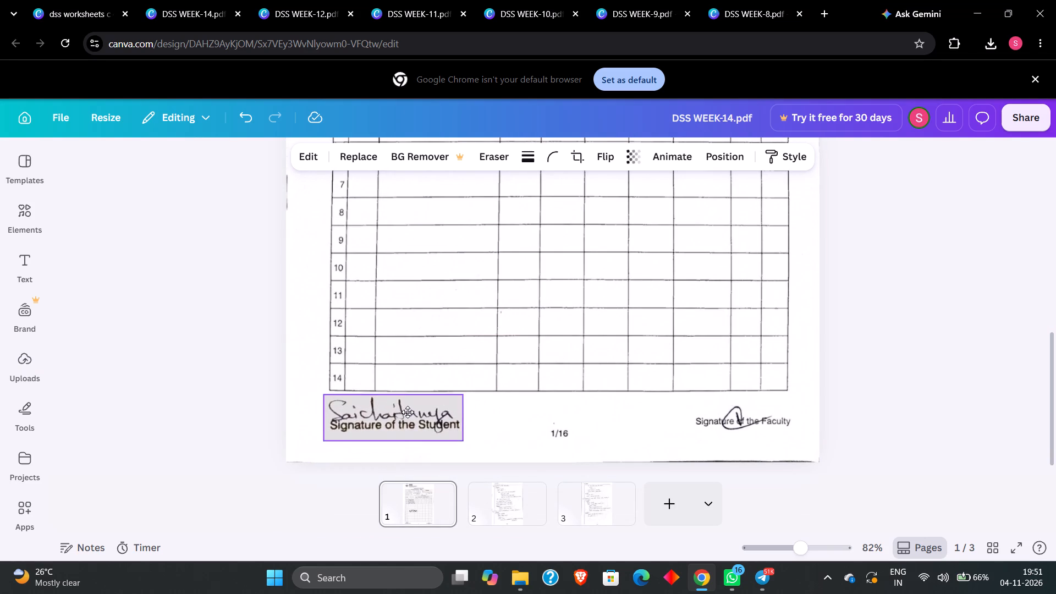
drag(408, 412, 406, 410)
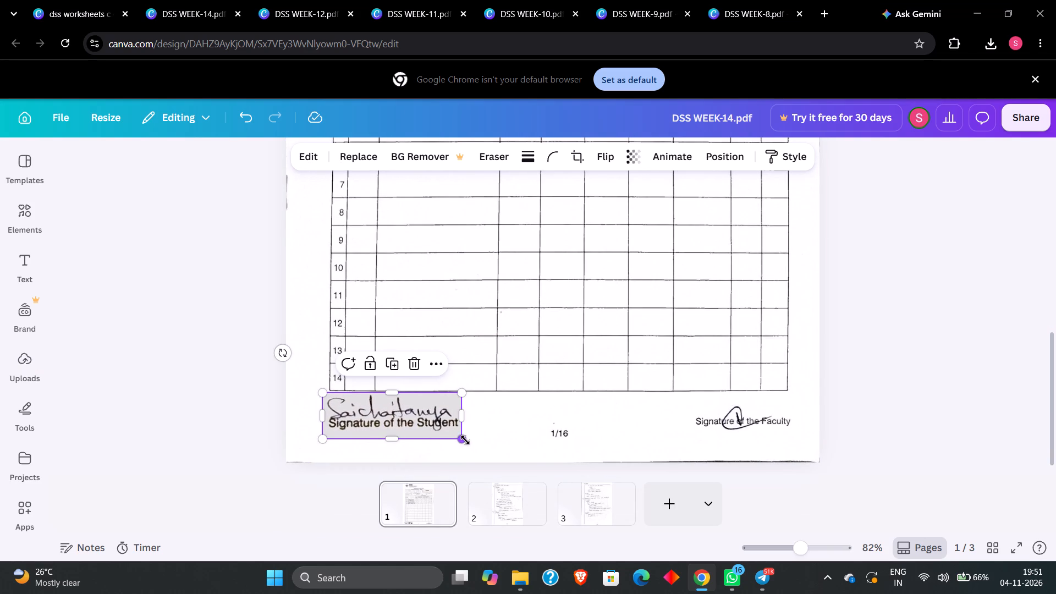
drag(465, 440, 430, 433)
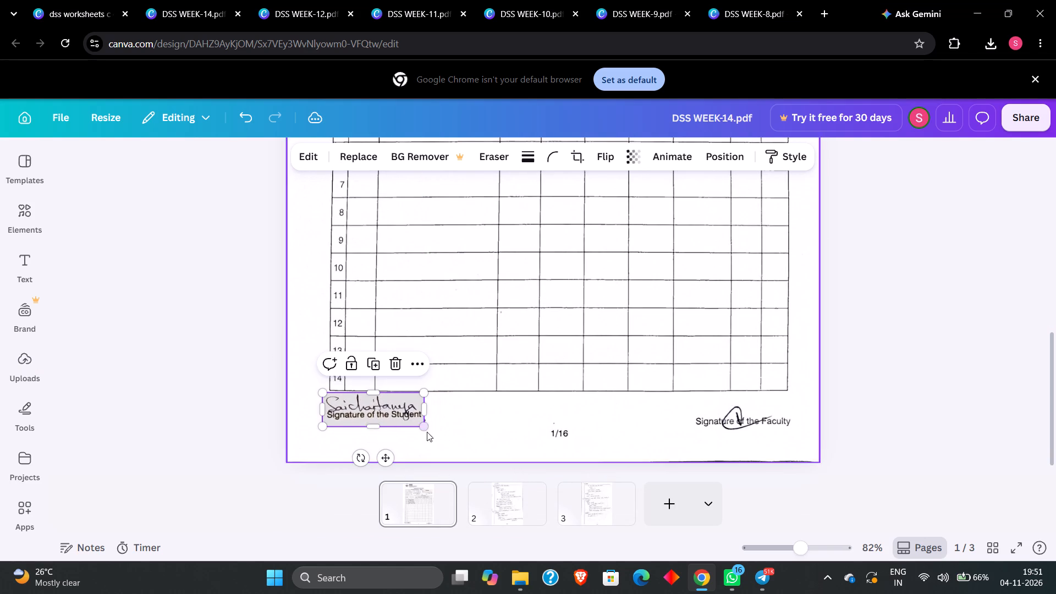
drag(403, 414, 406, 419)
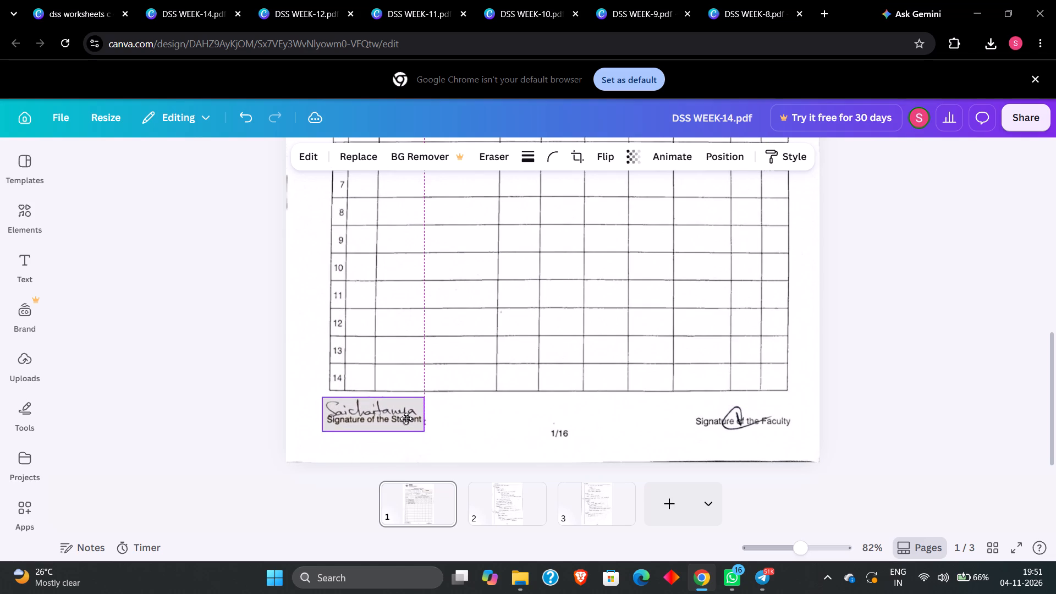
drag(406, 419, 408, 419)
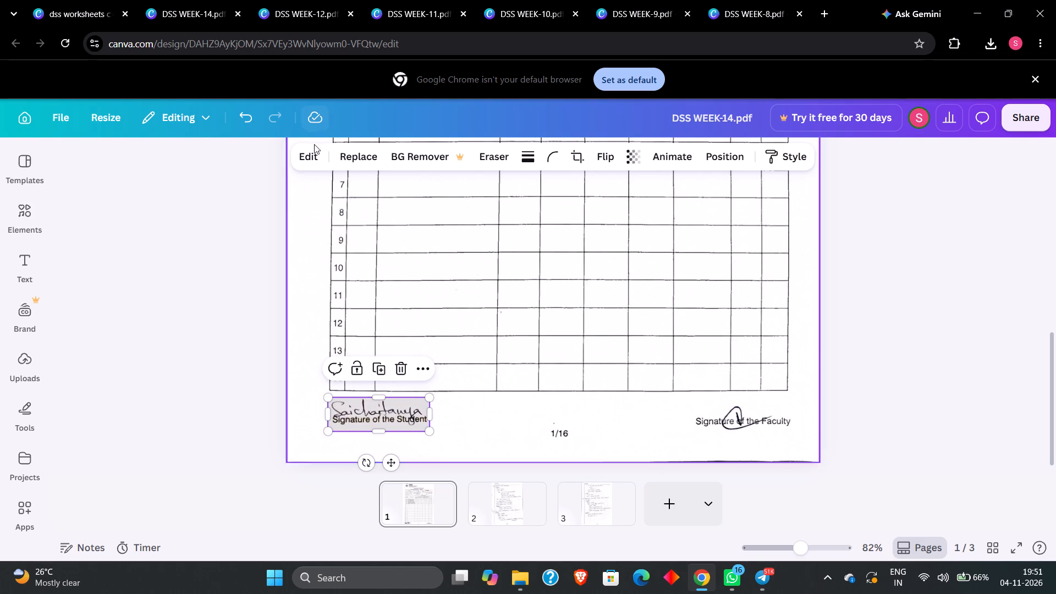
Set the WEEK-14 signature image's brightness to about 57 and raise its contrast.
click(313, 147)
click(84, 361)
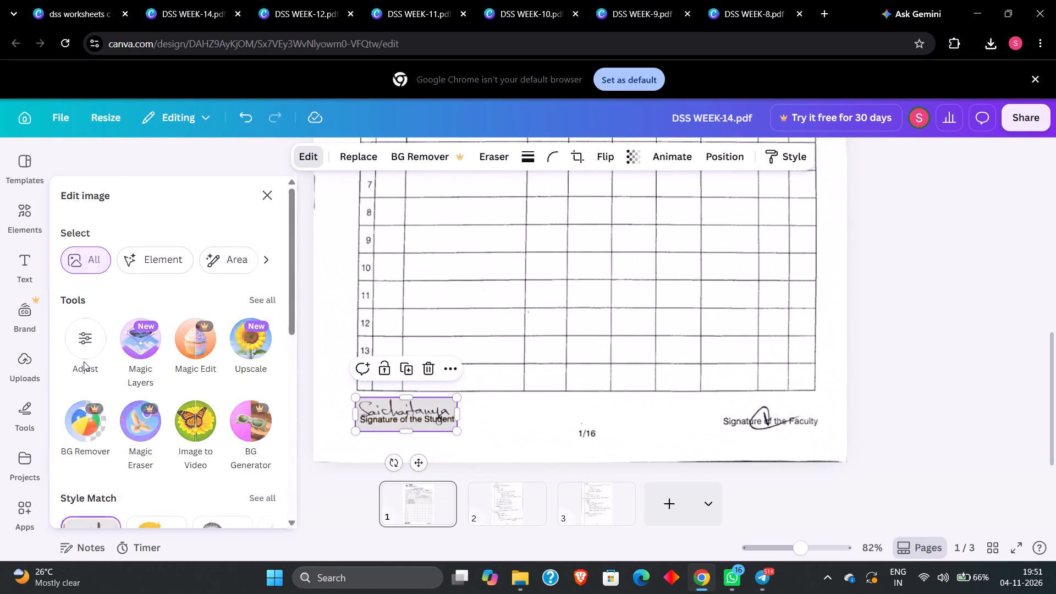
scroll(134, 352, down, 1)
drag(146, 389, 196, 393)
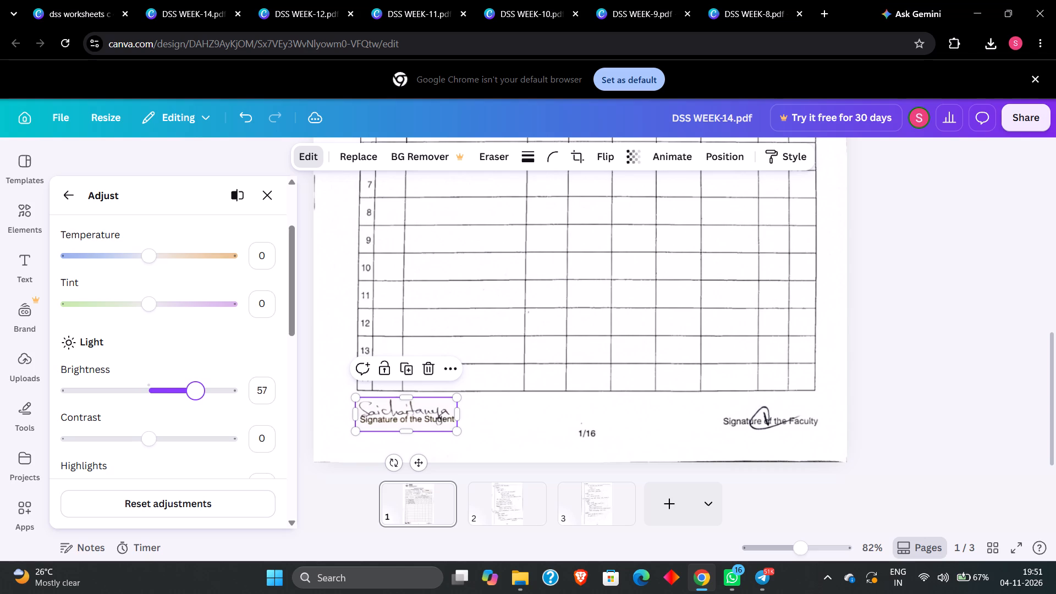
drag(196, 393, 197, 393)
drag(150, 434, 176, 433)
click(511, 351)
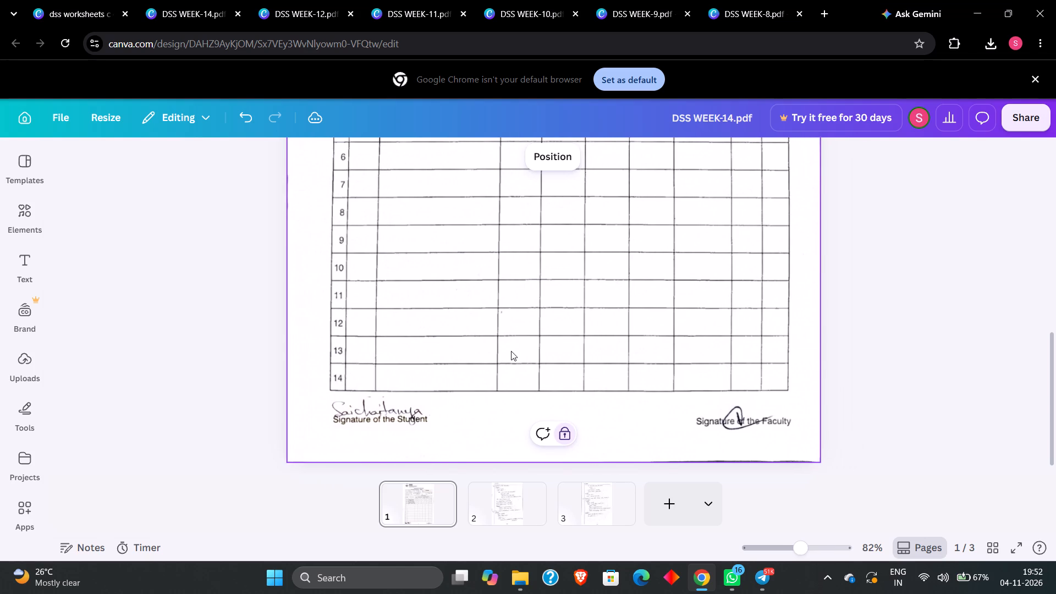
Nudge the signature image slightly to align it with the foot of the marks table.
click(392, 407)
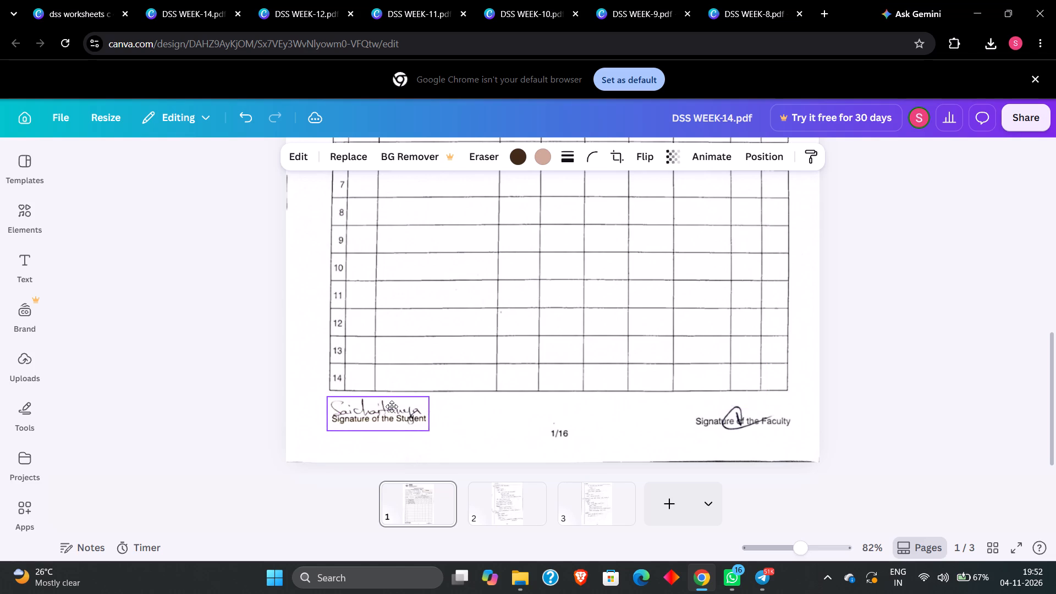
click(558, 333)
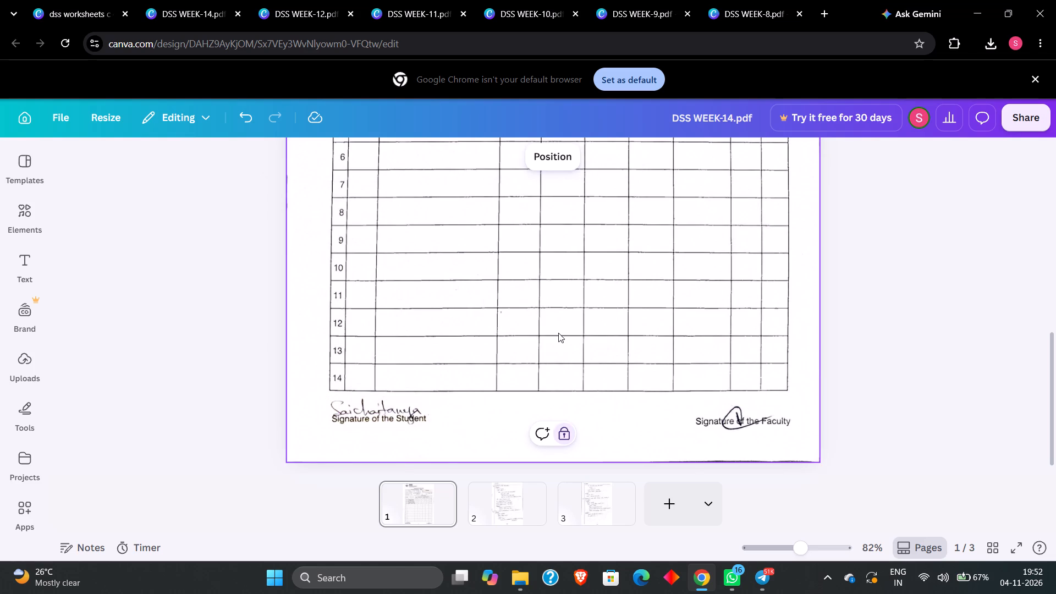
Download all pages of the DSS WEEK-14 design as a PDF with the Digital preset.
scroll(558, 333, up, 6)
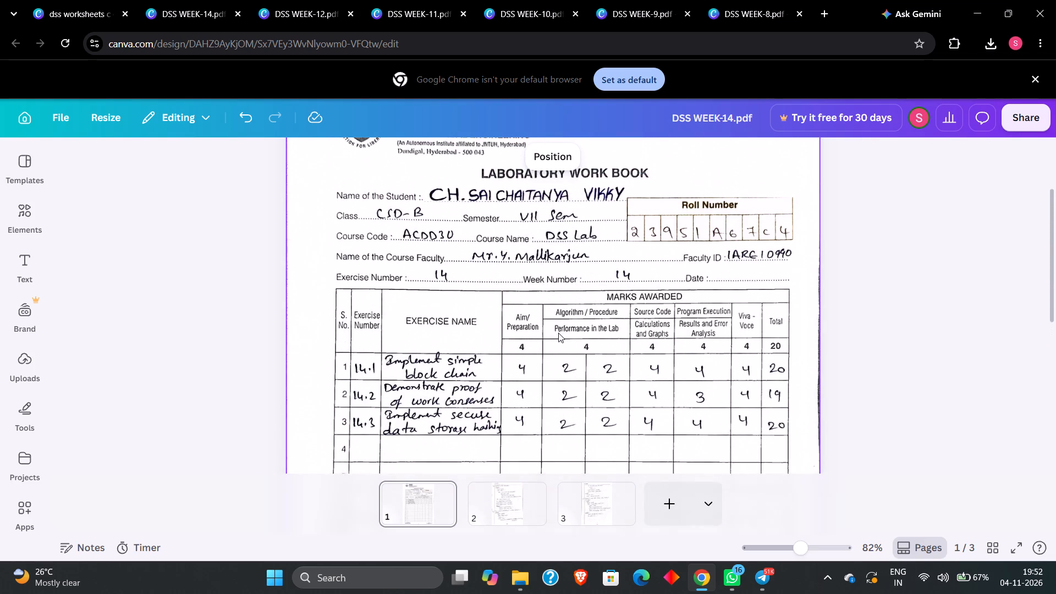
scroll(631, 281, up, 1)
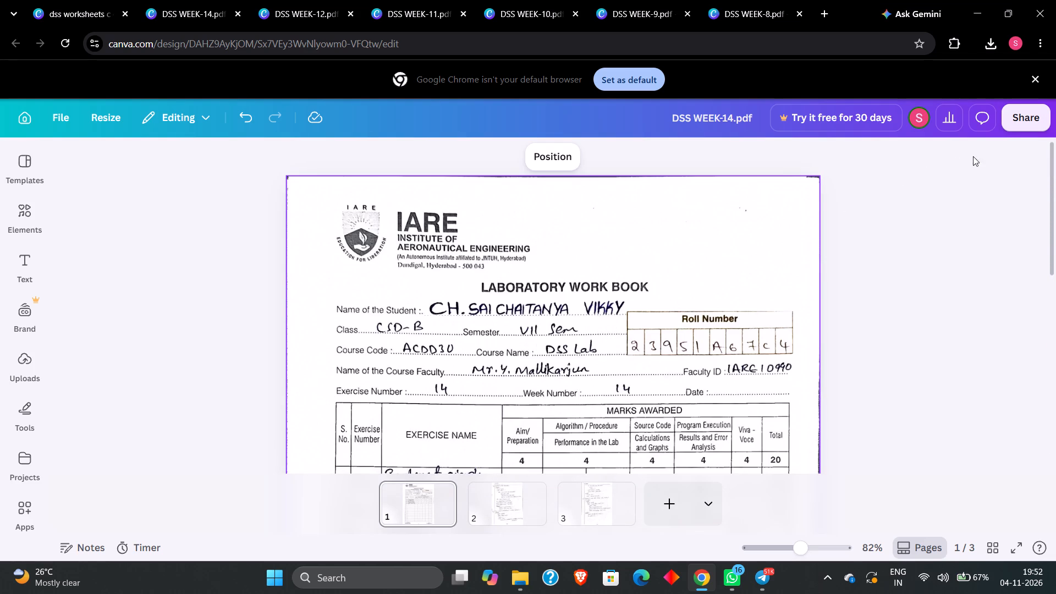
click(1008, 125)
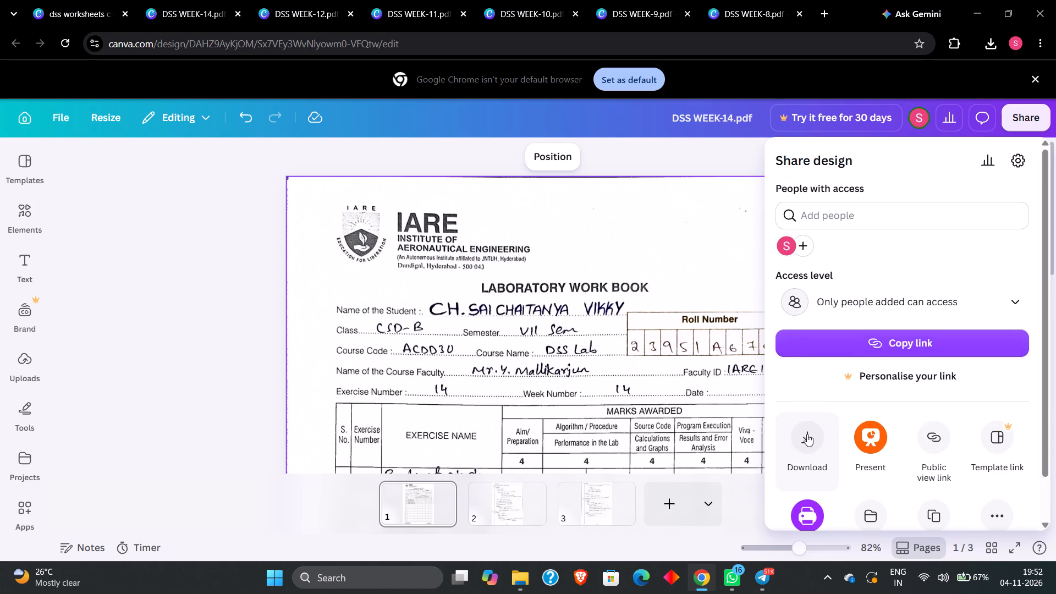
click(807, 434)
click(840, 222)
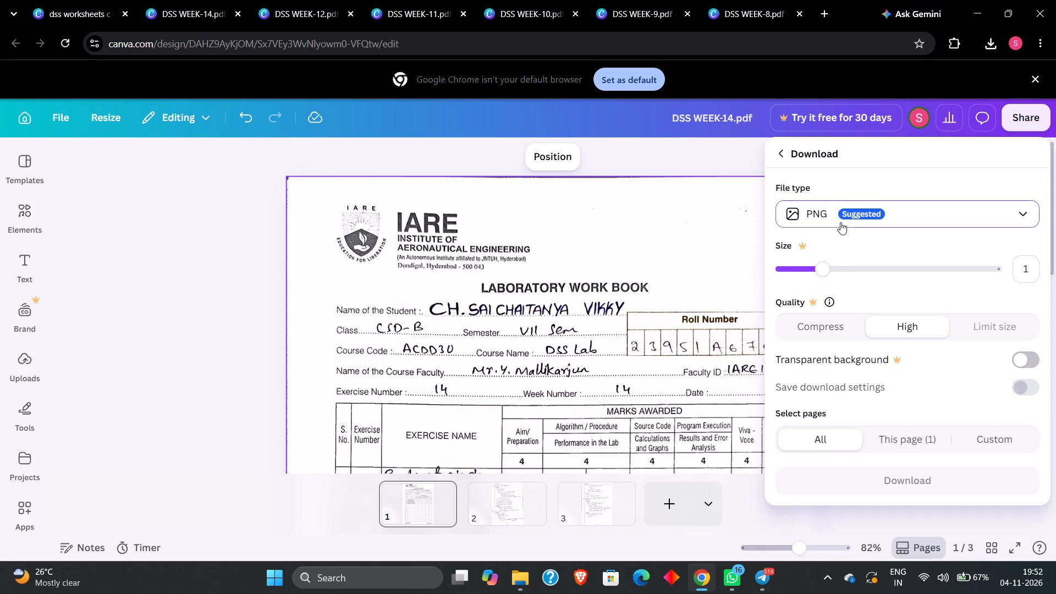
click(831, 339)
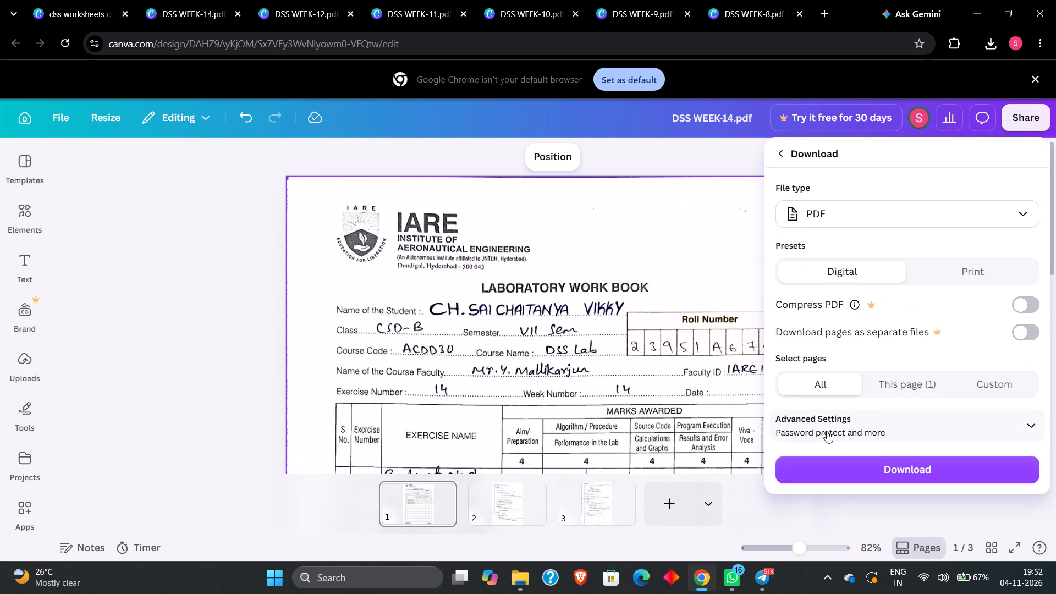
click(854, 468)
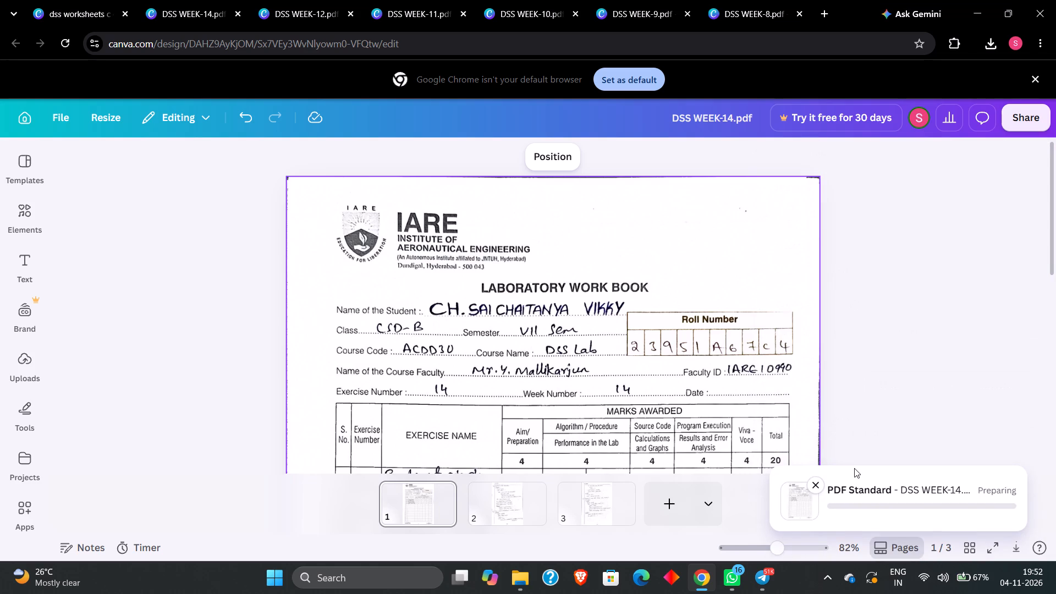